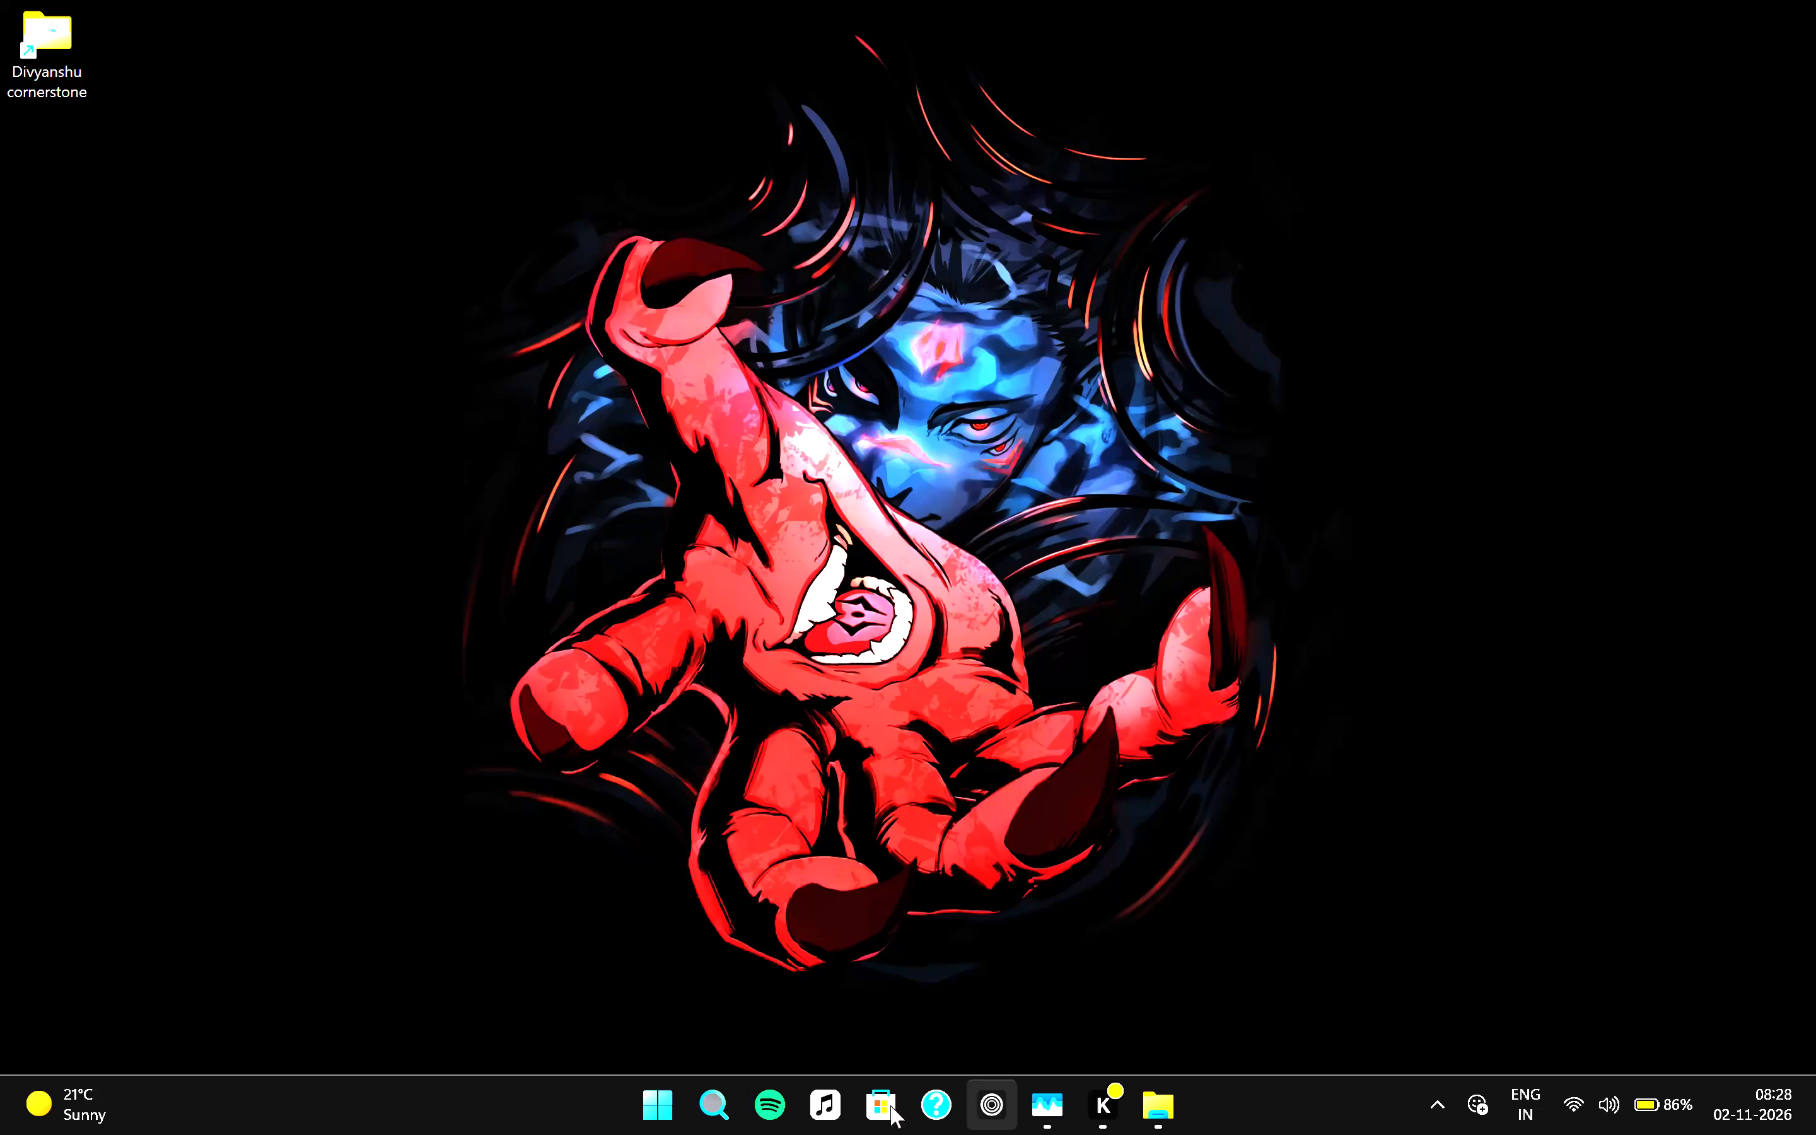
Launch Microsoft Word by searching the installed apps for word.
left_click(686, 1111)
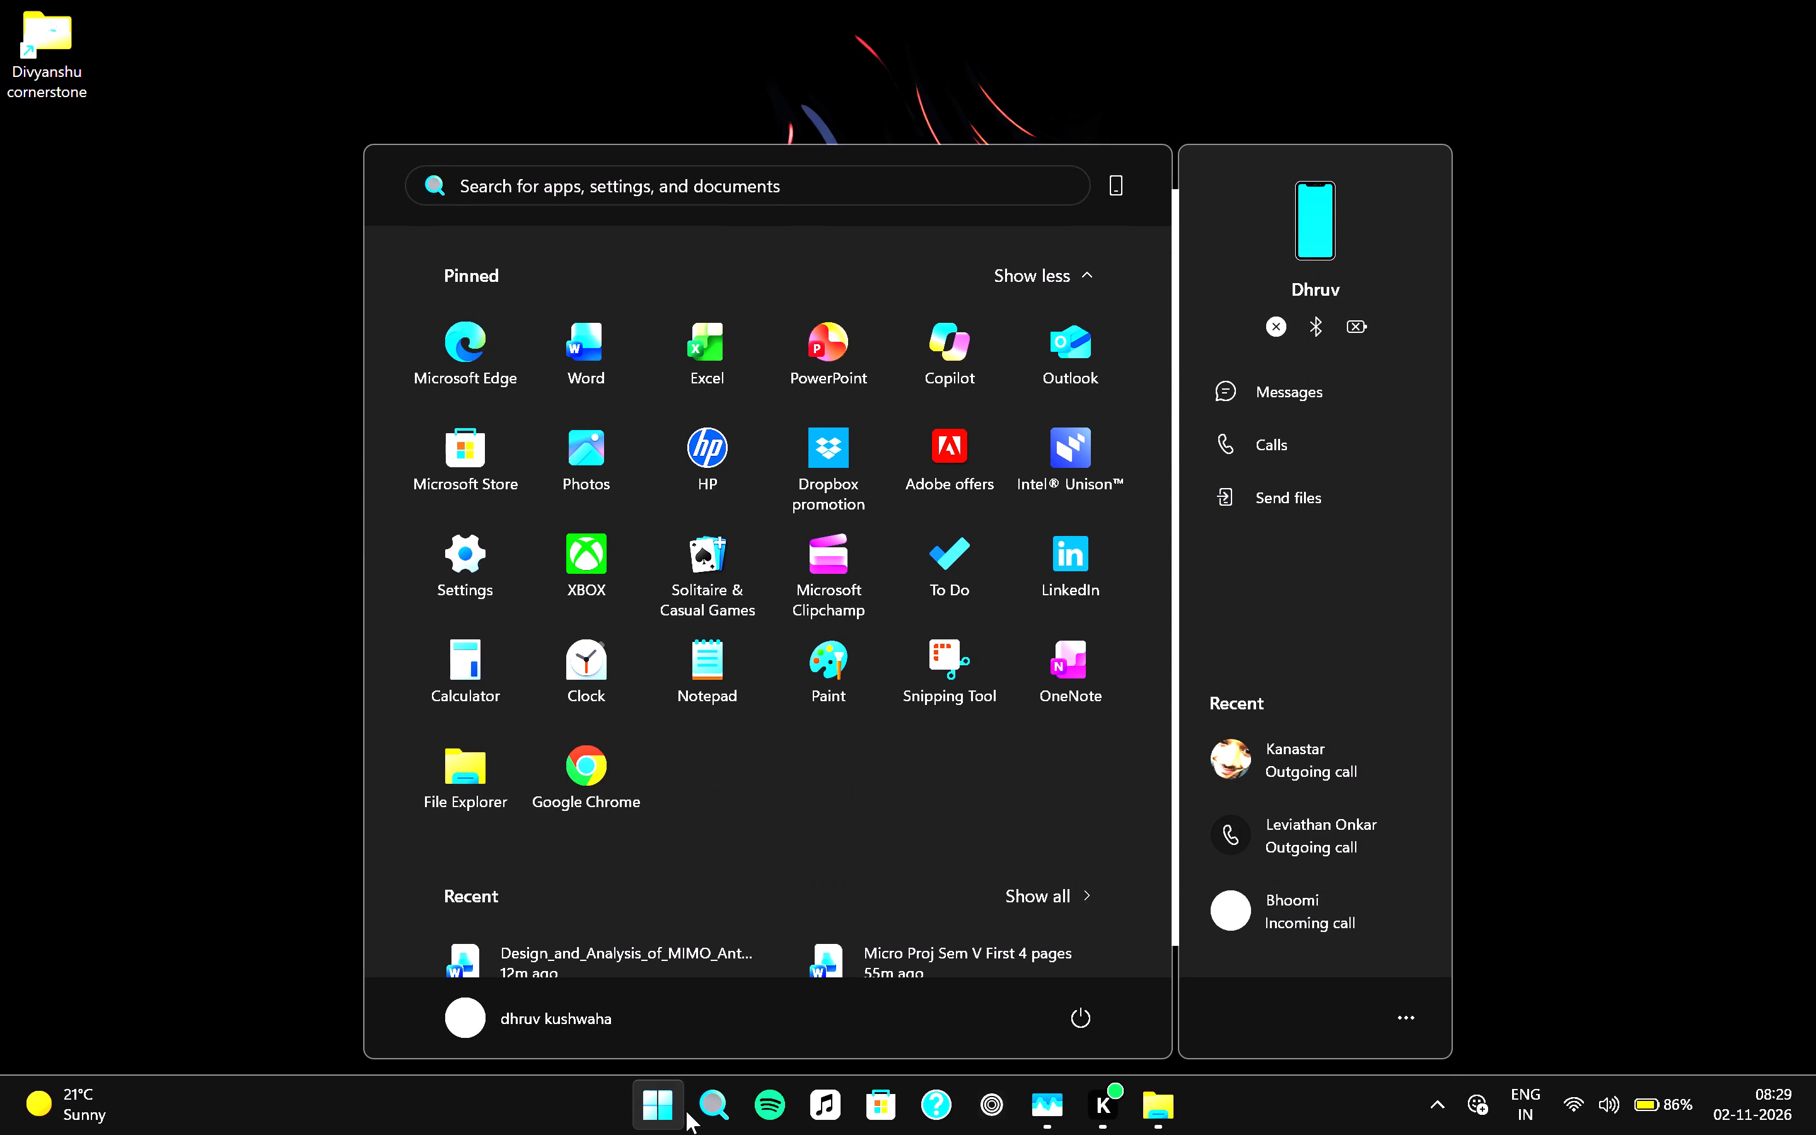
left_click(686, 1111)
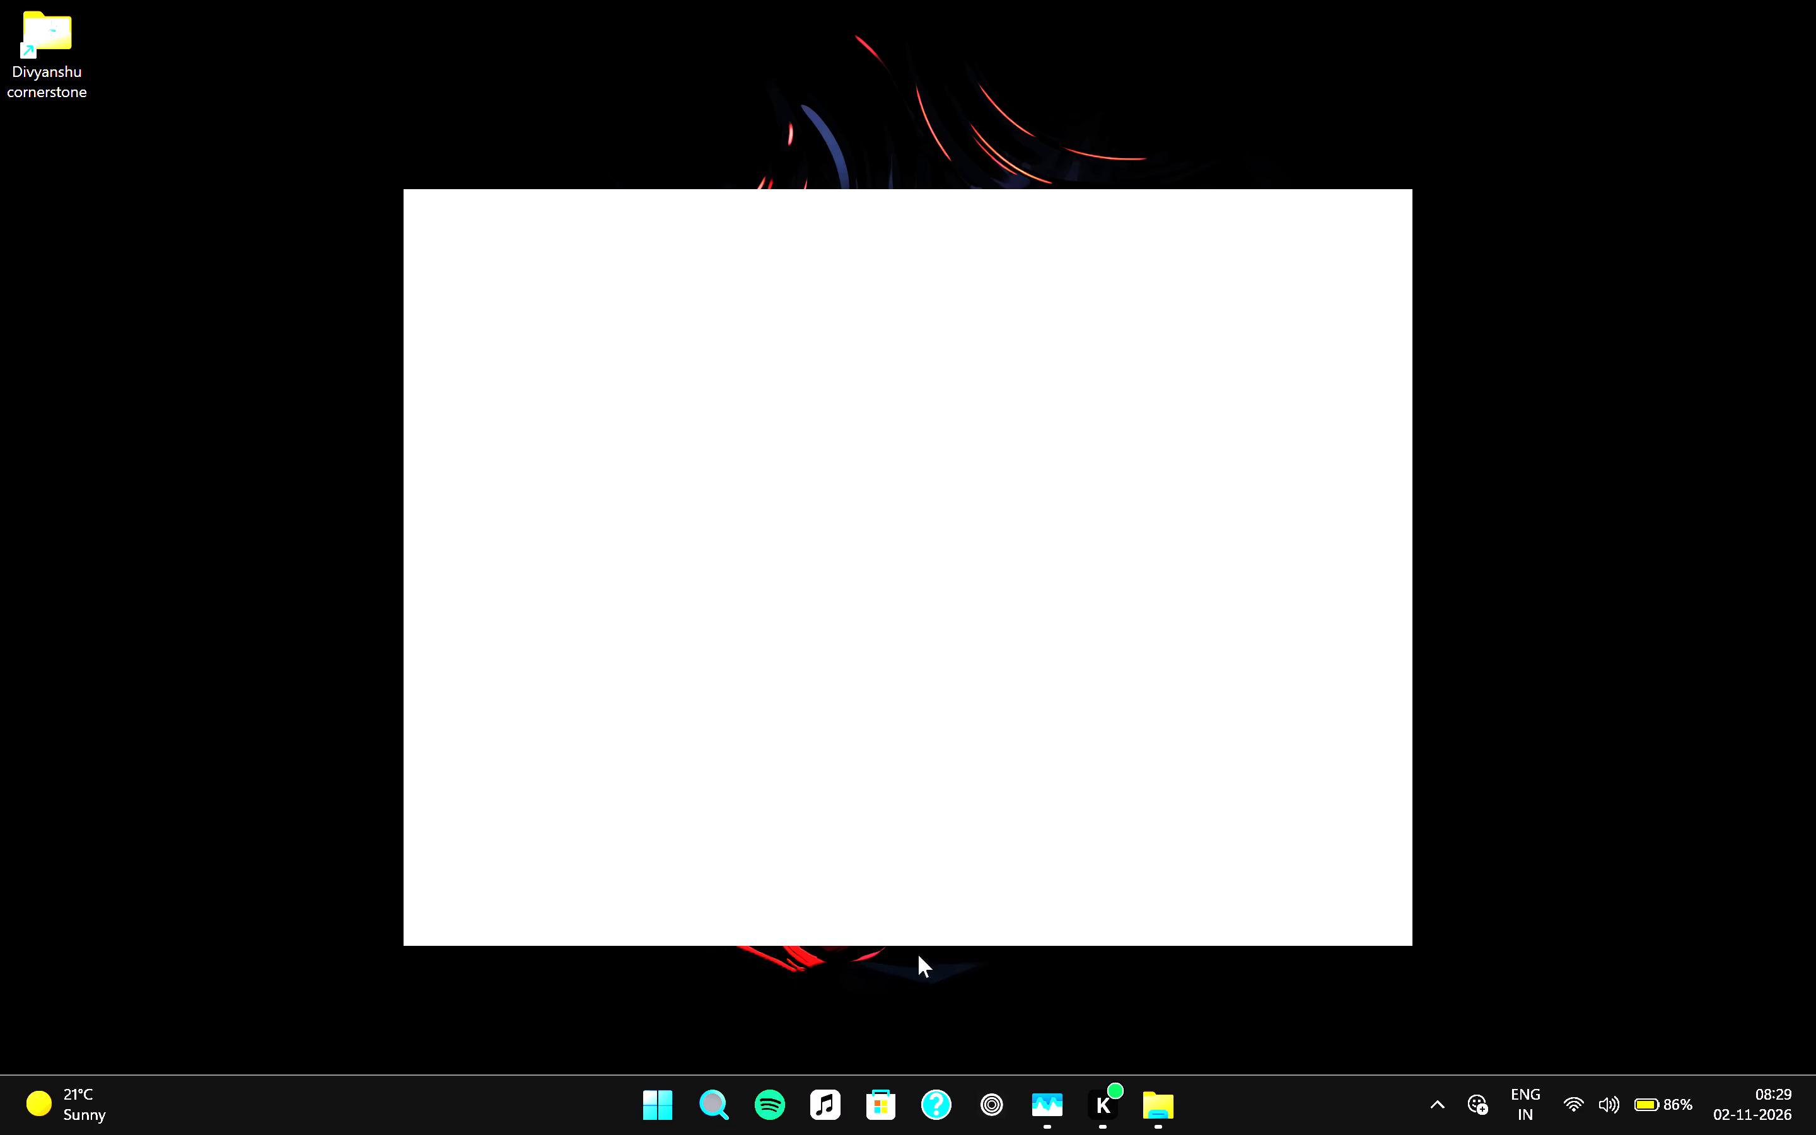
key("w")
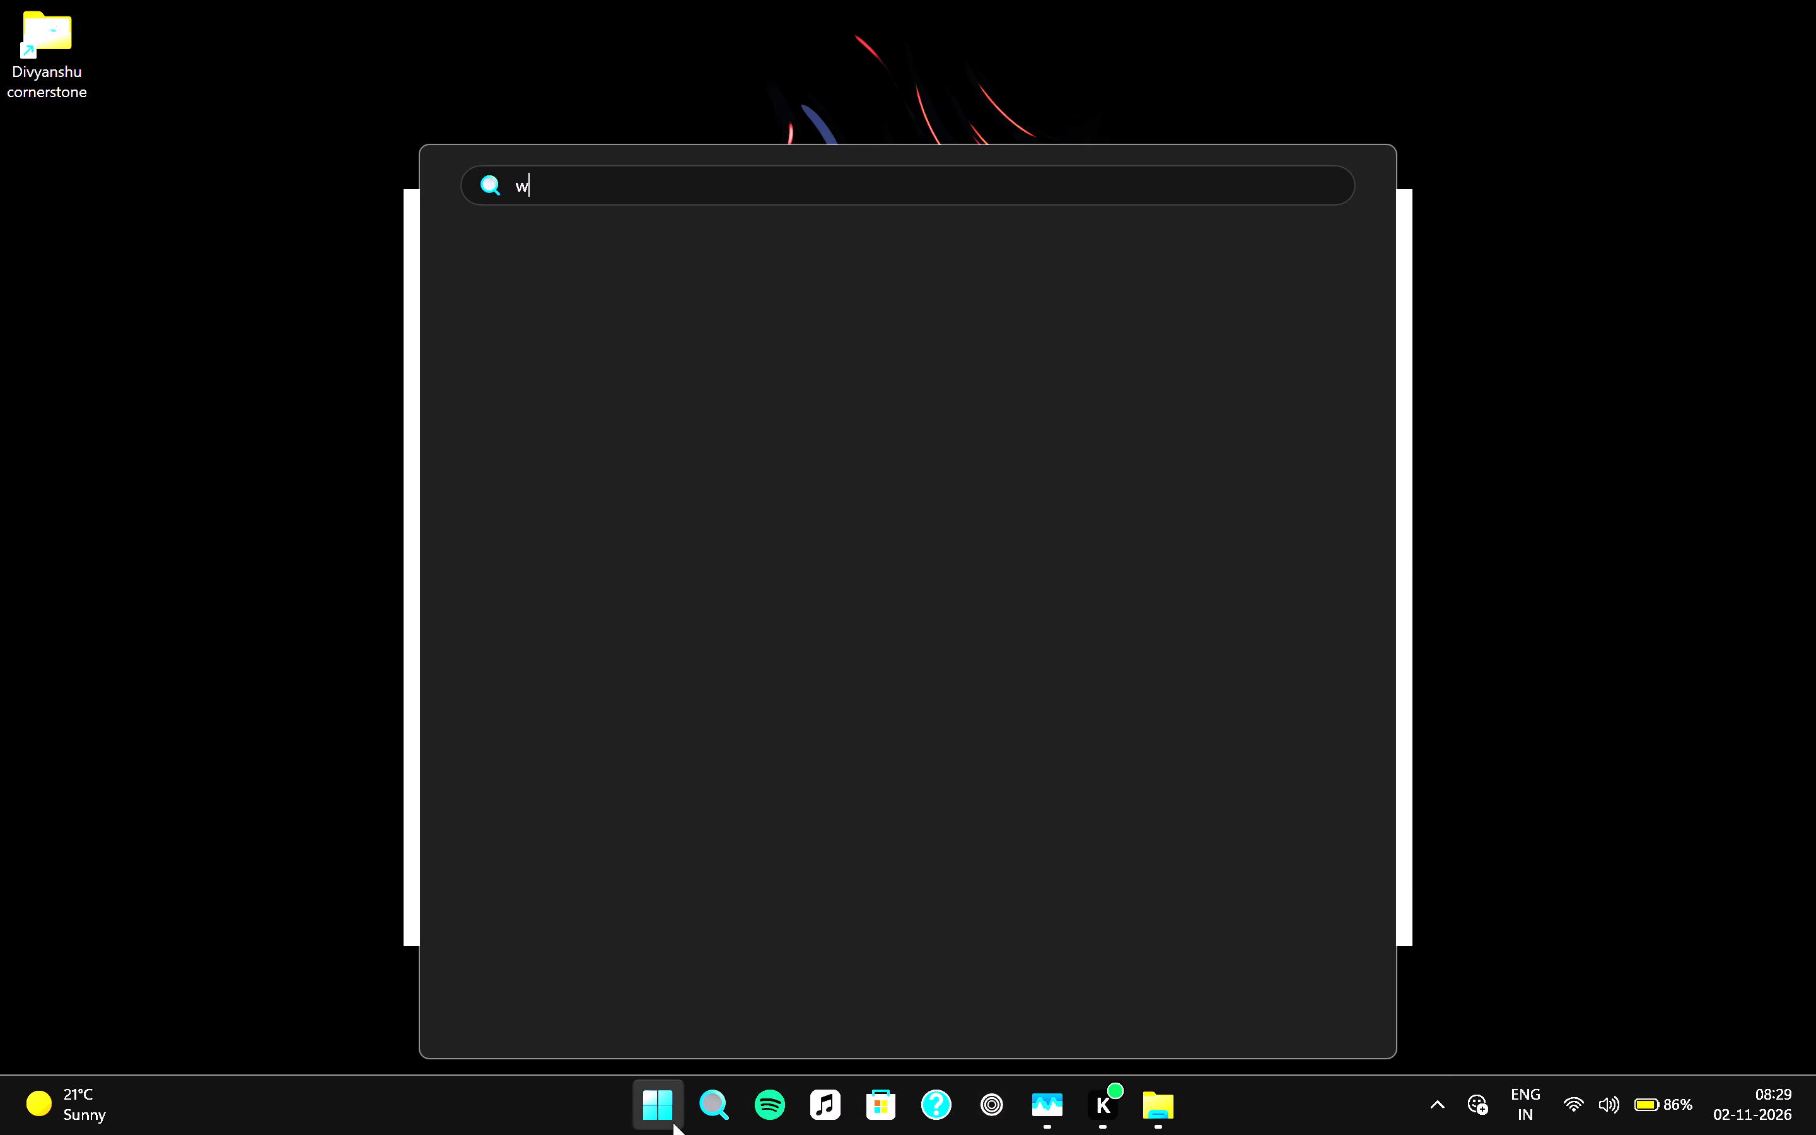
type("ord")
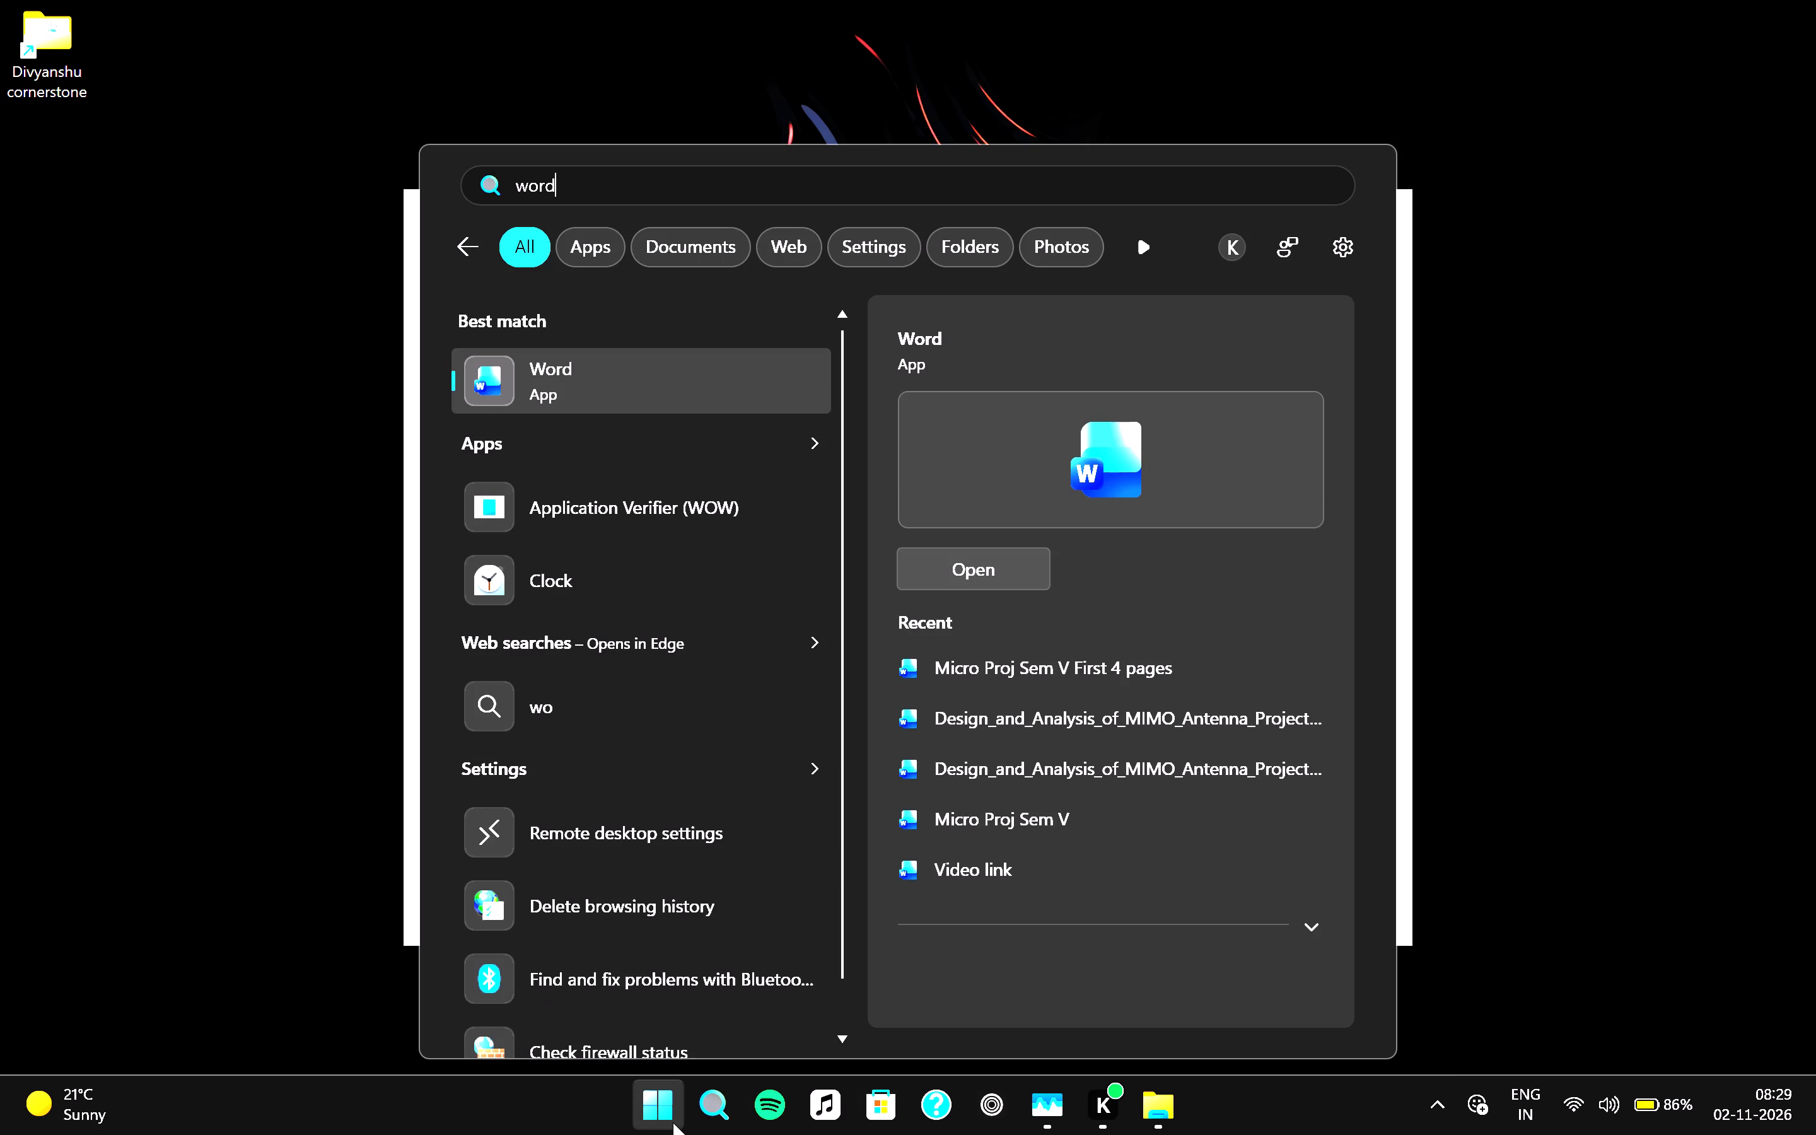
key("Return")
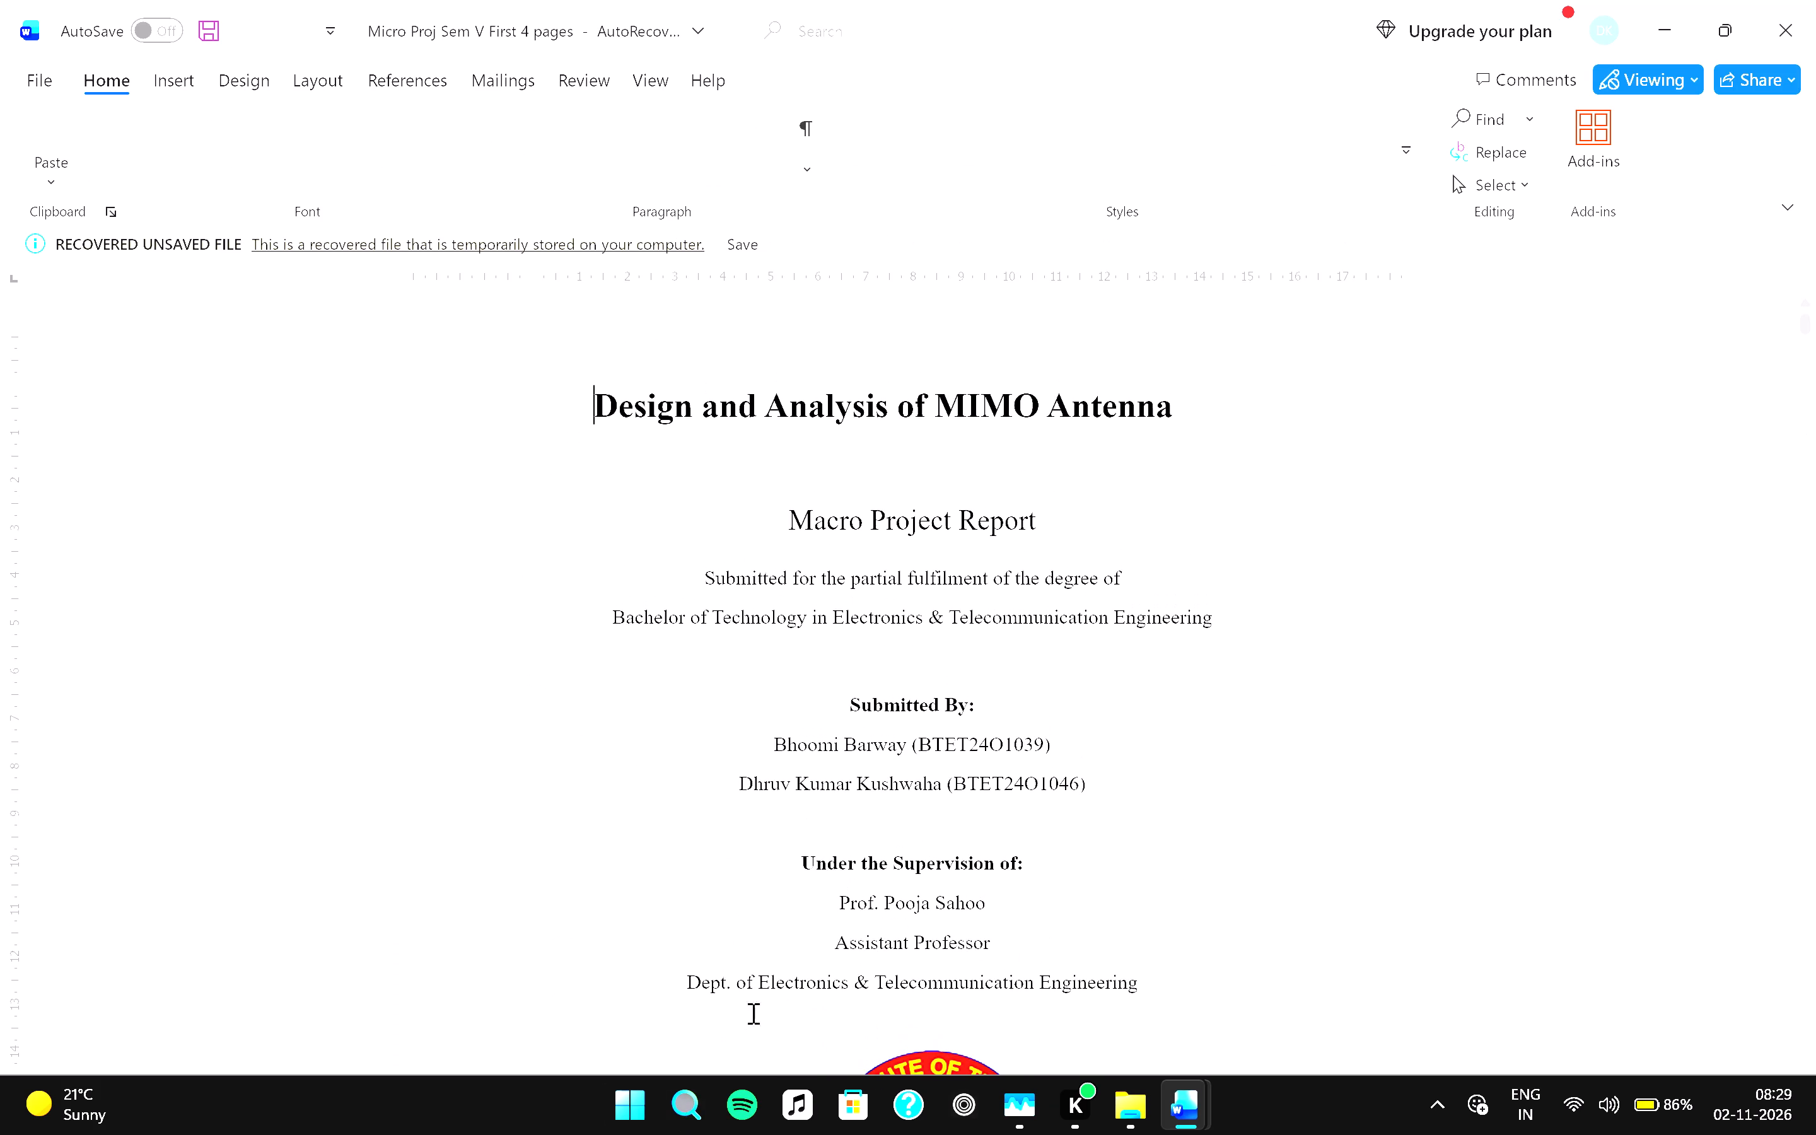
Save the recovered unsaved document Micro Proj Sem V First 4 pages.
left_click(755, 231)
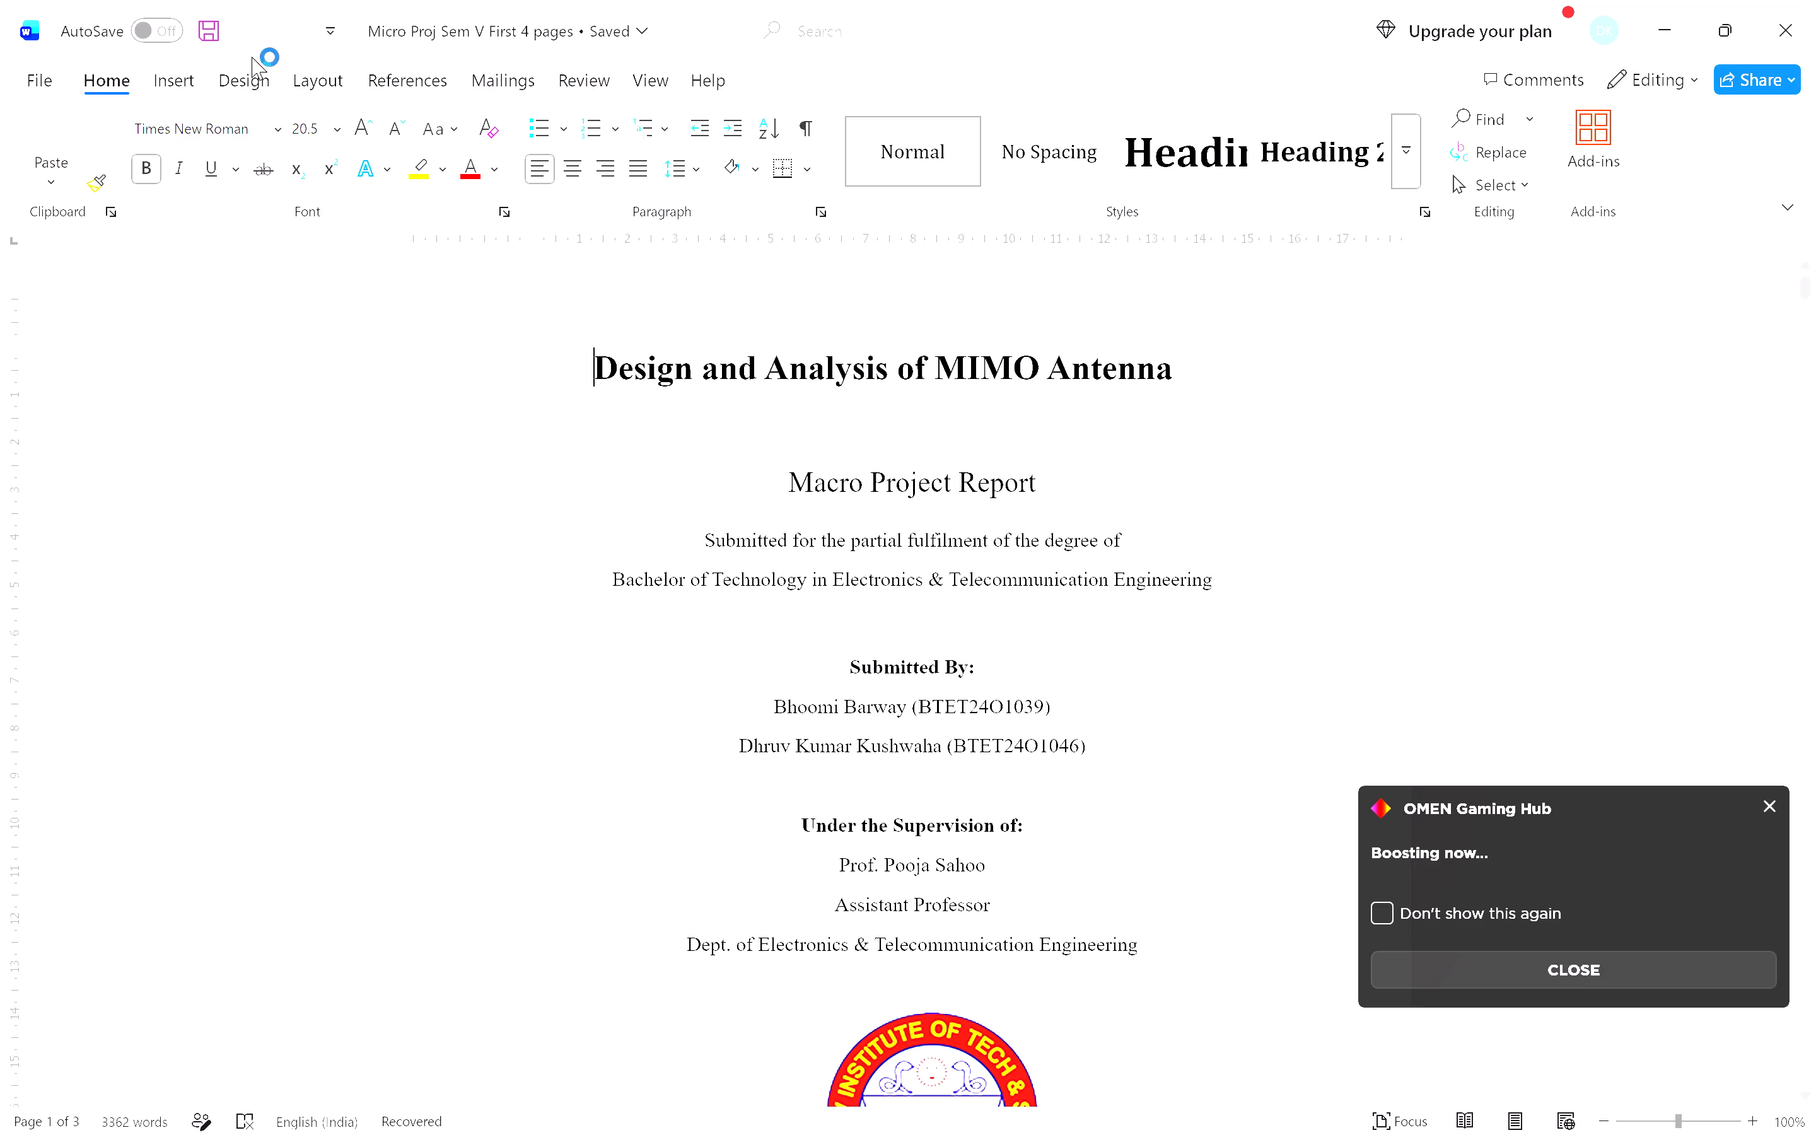
Open the recent document Design_and_Analysis_of_MIMO_Antenna_Project_Report (1), skim through its chapters and close it.
left_click(48, 72)
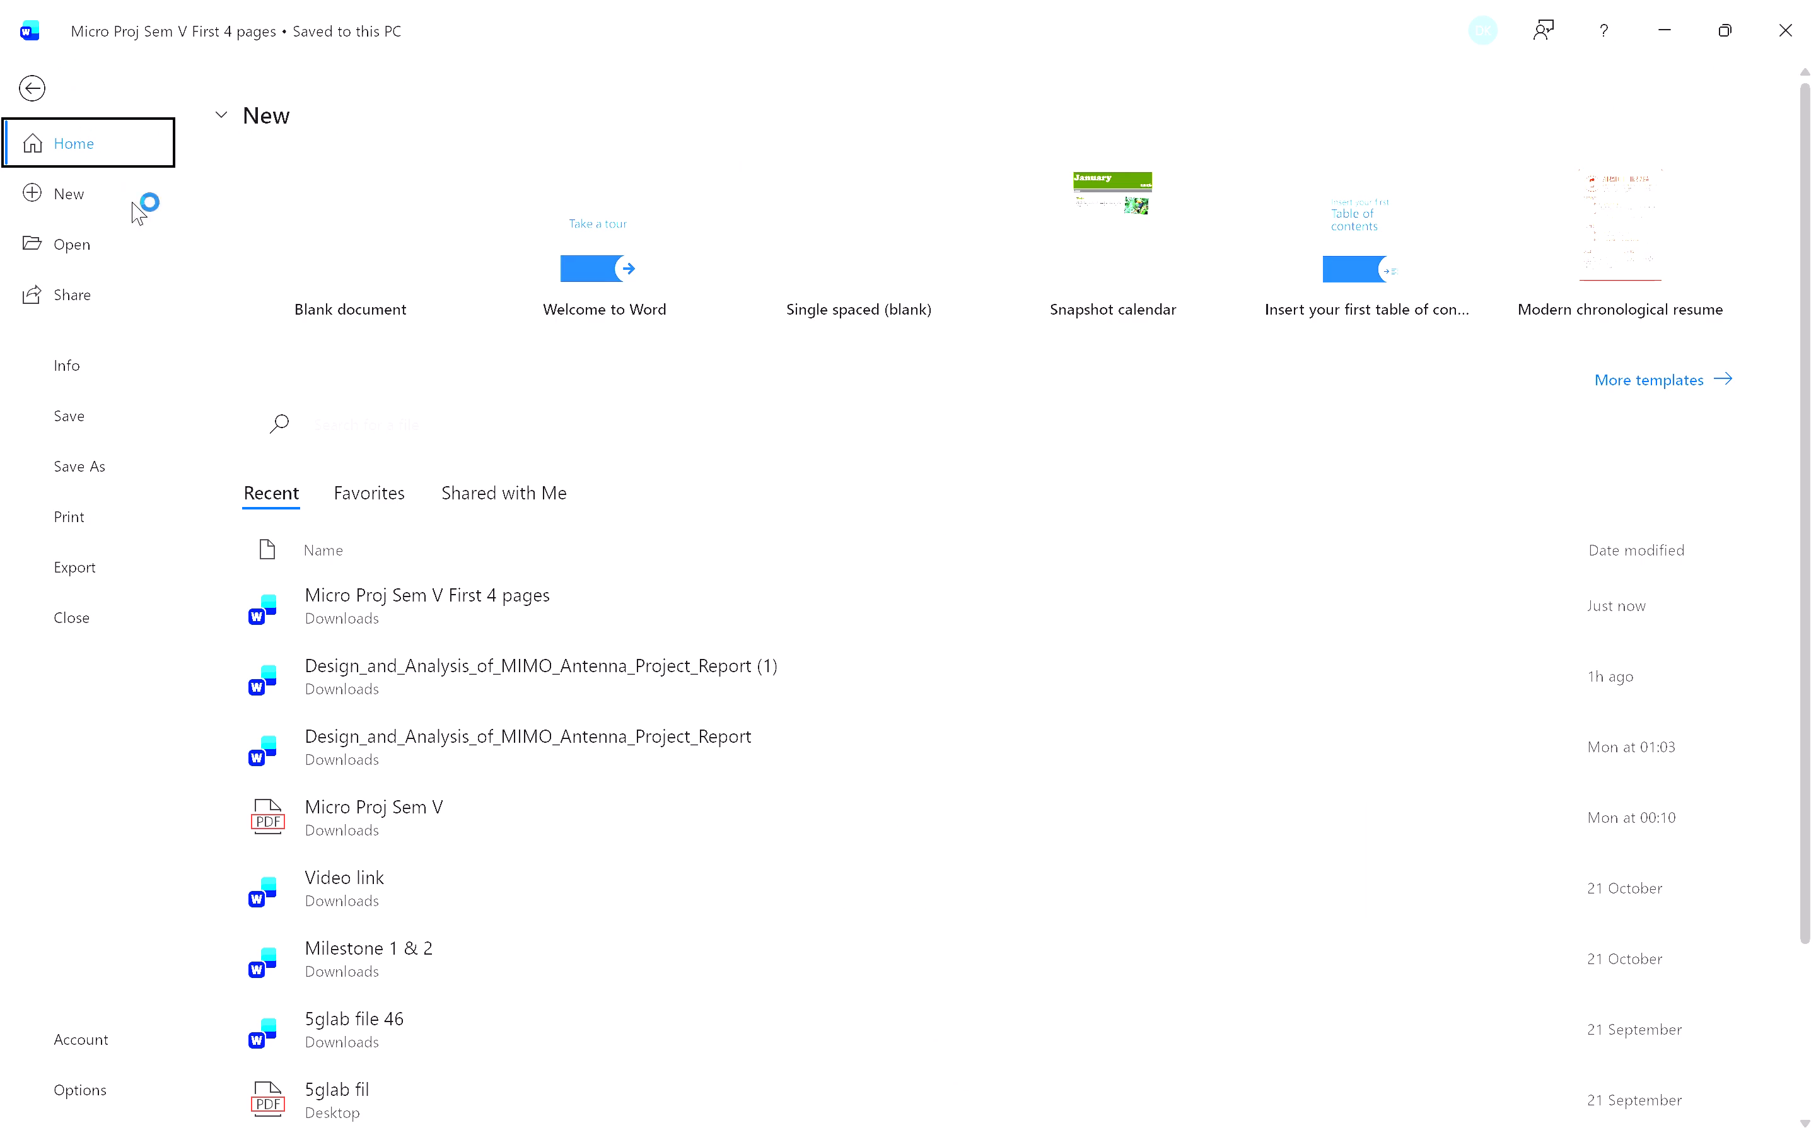
double_click(433, 666)
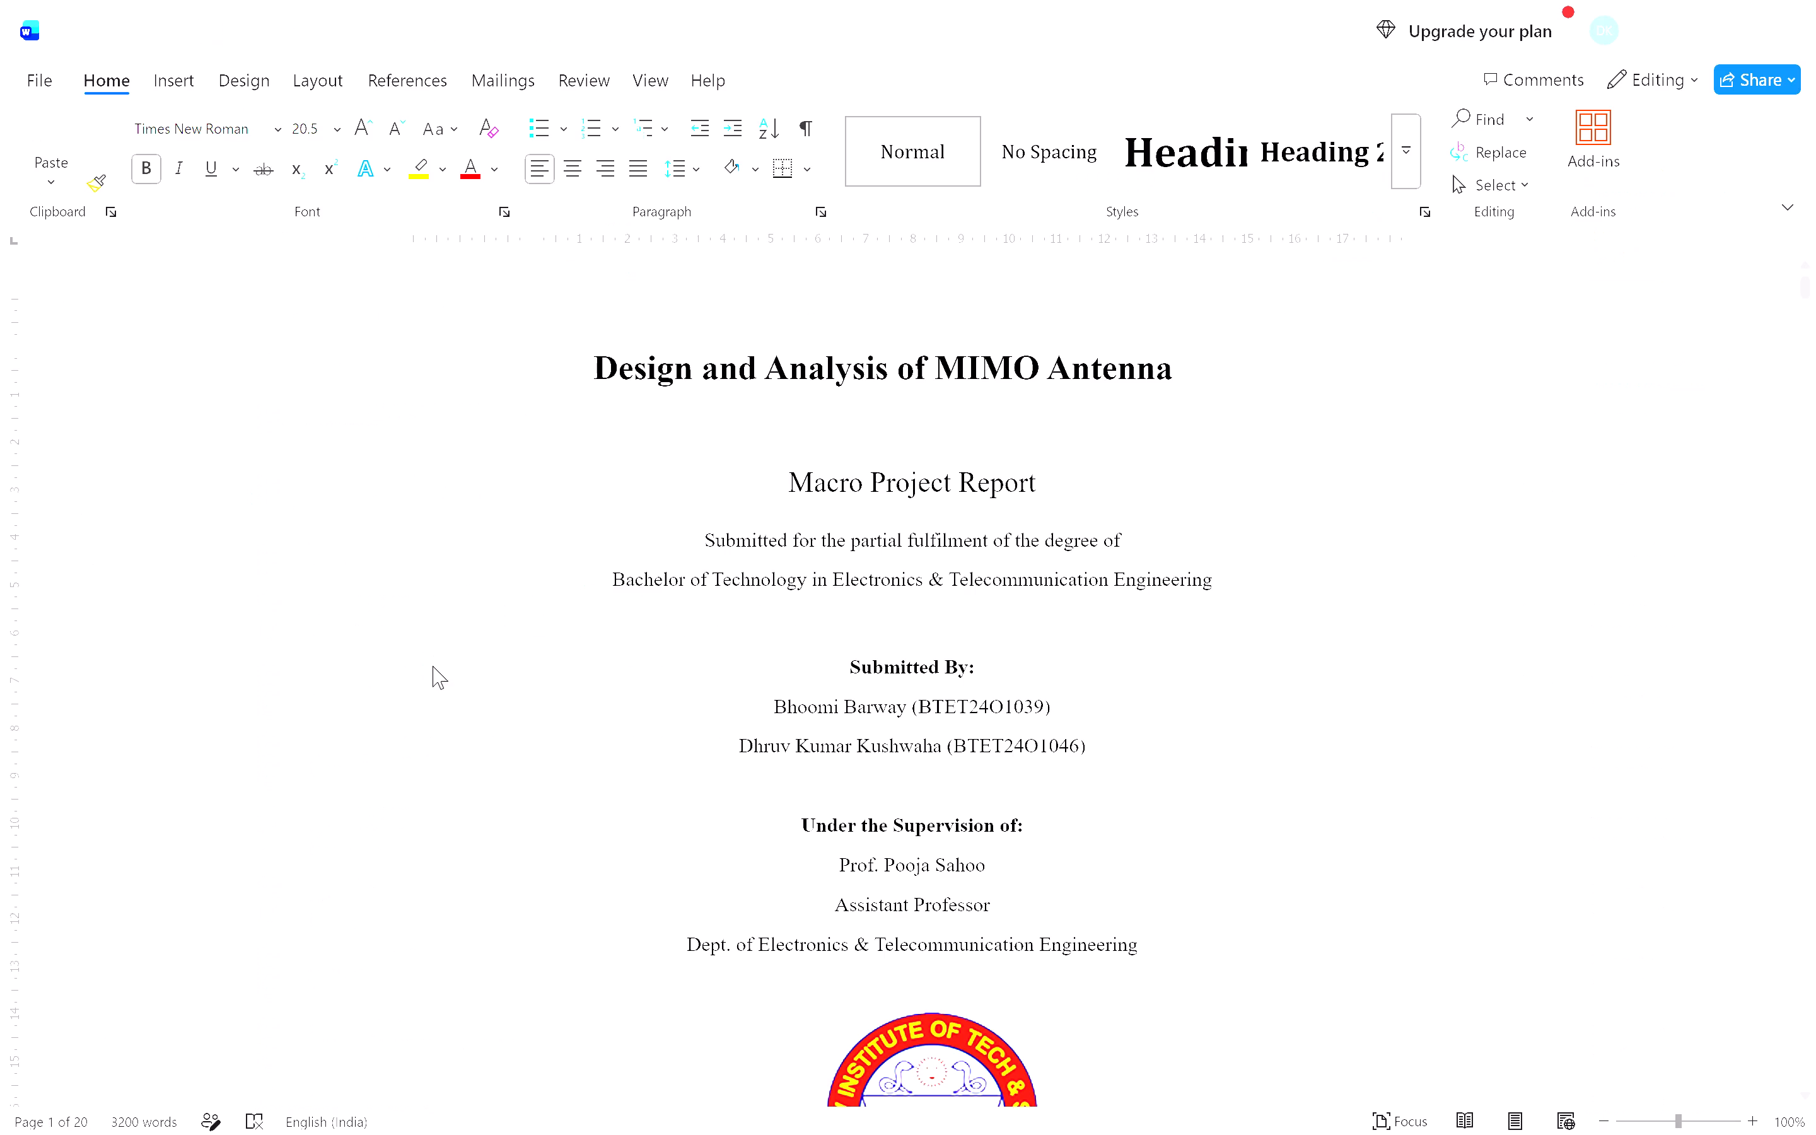
scroll(680, 586, "down", 3)
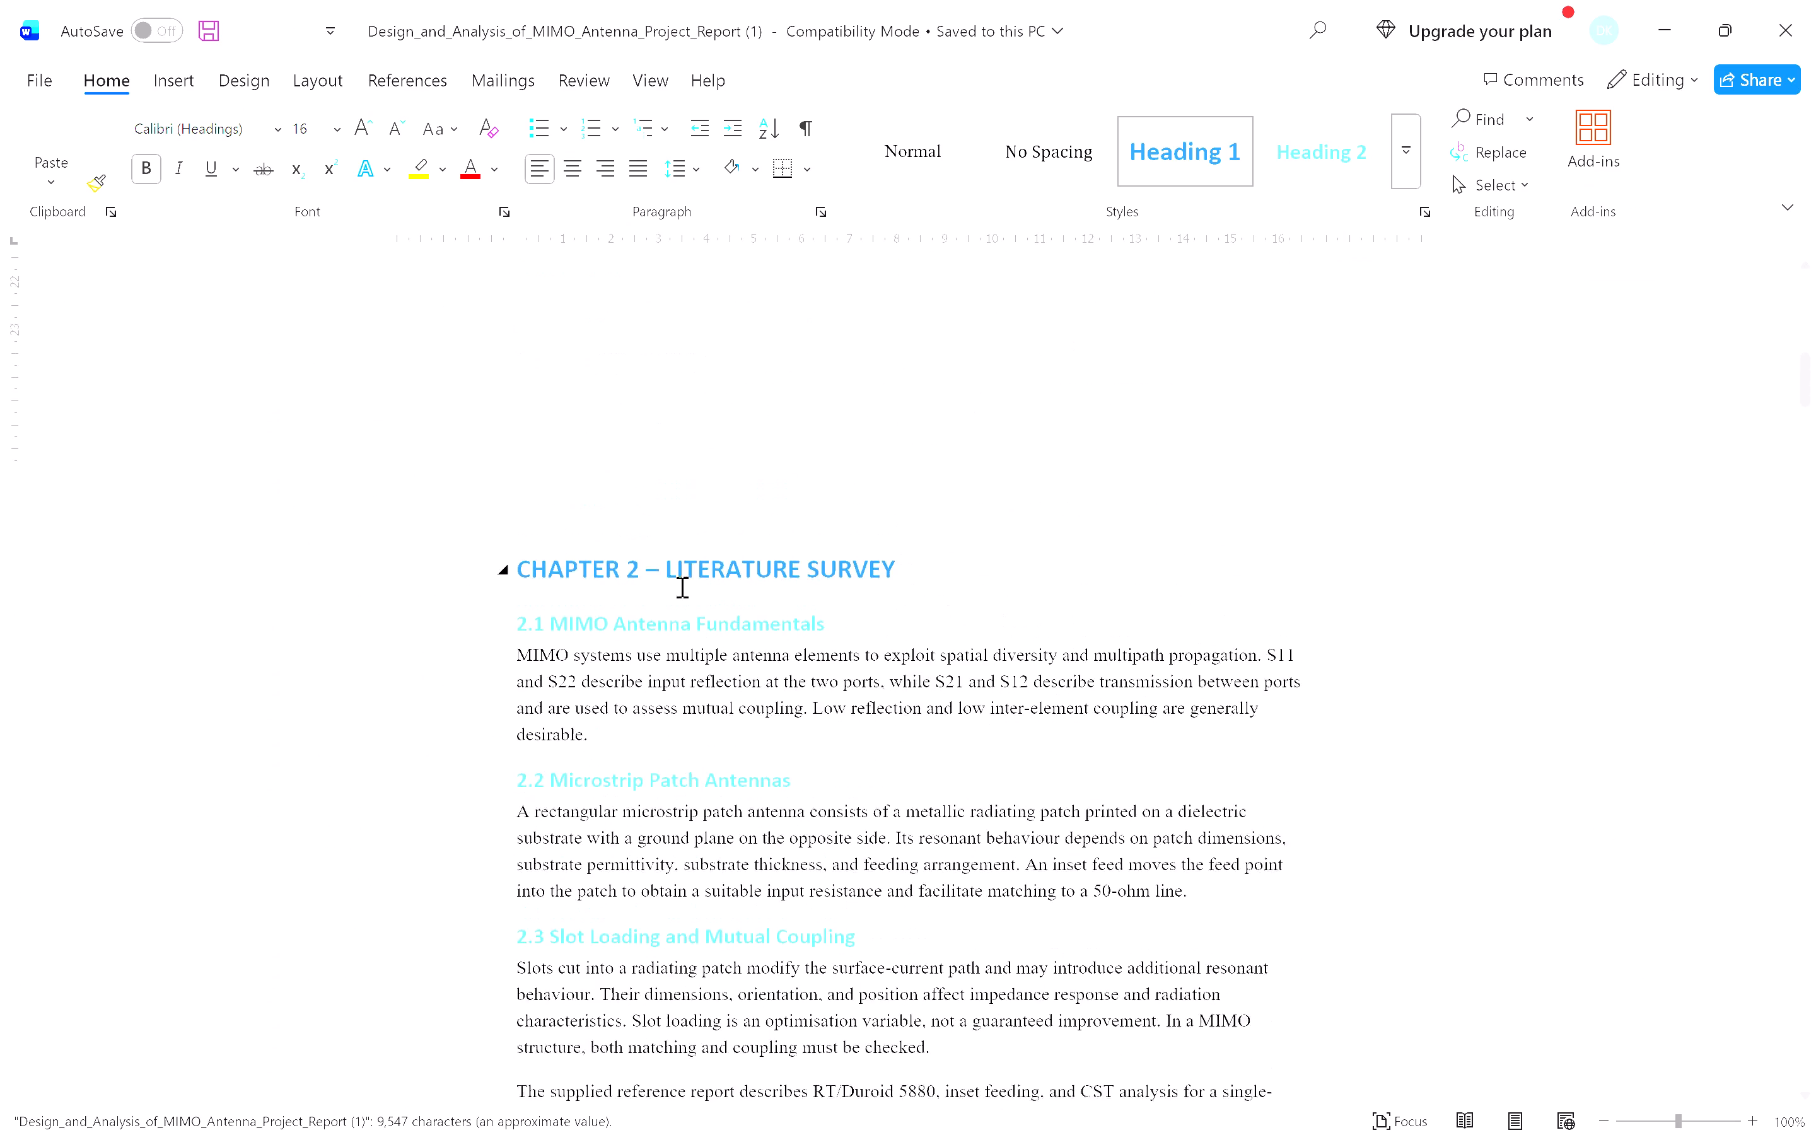
scroll(680, 586, "up", 2)
scroll(680, 586, "down", 3)
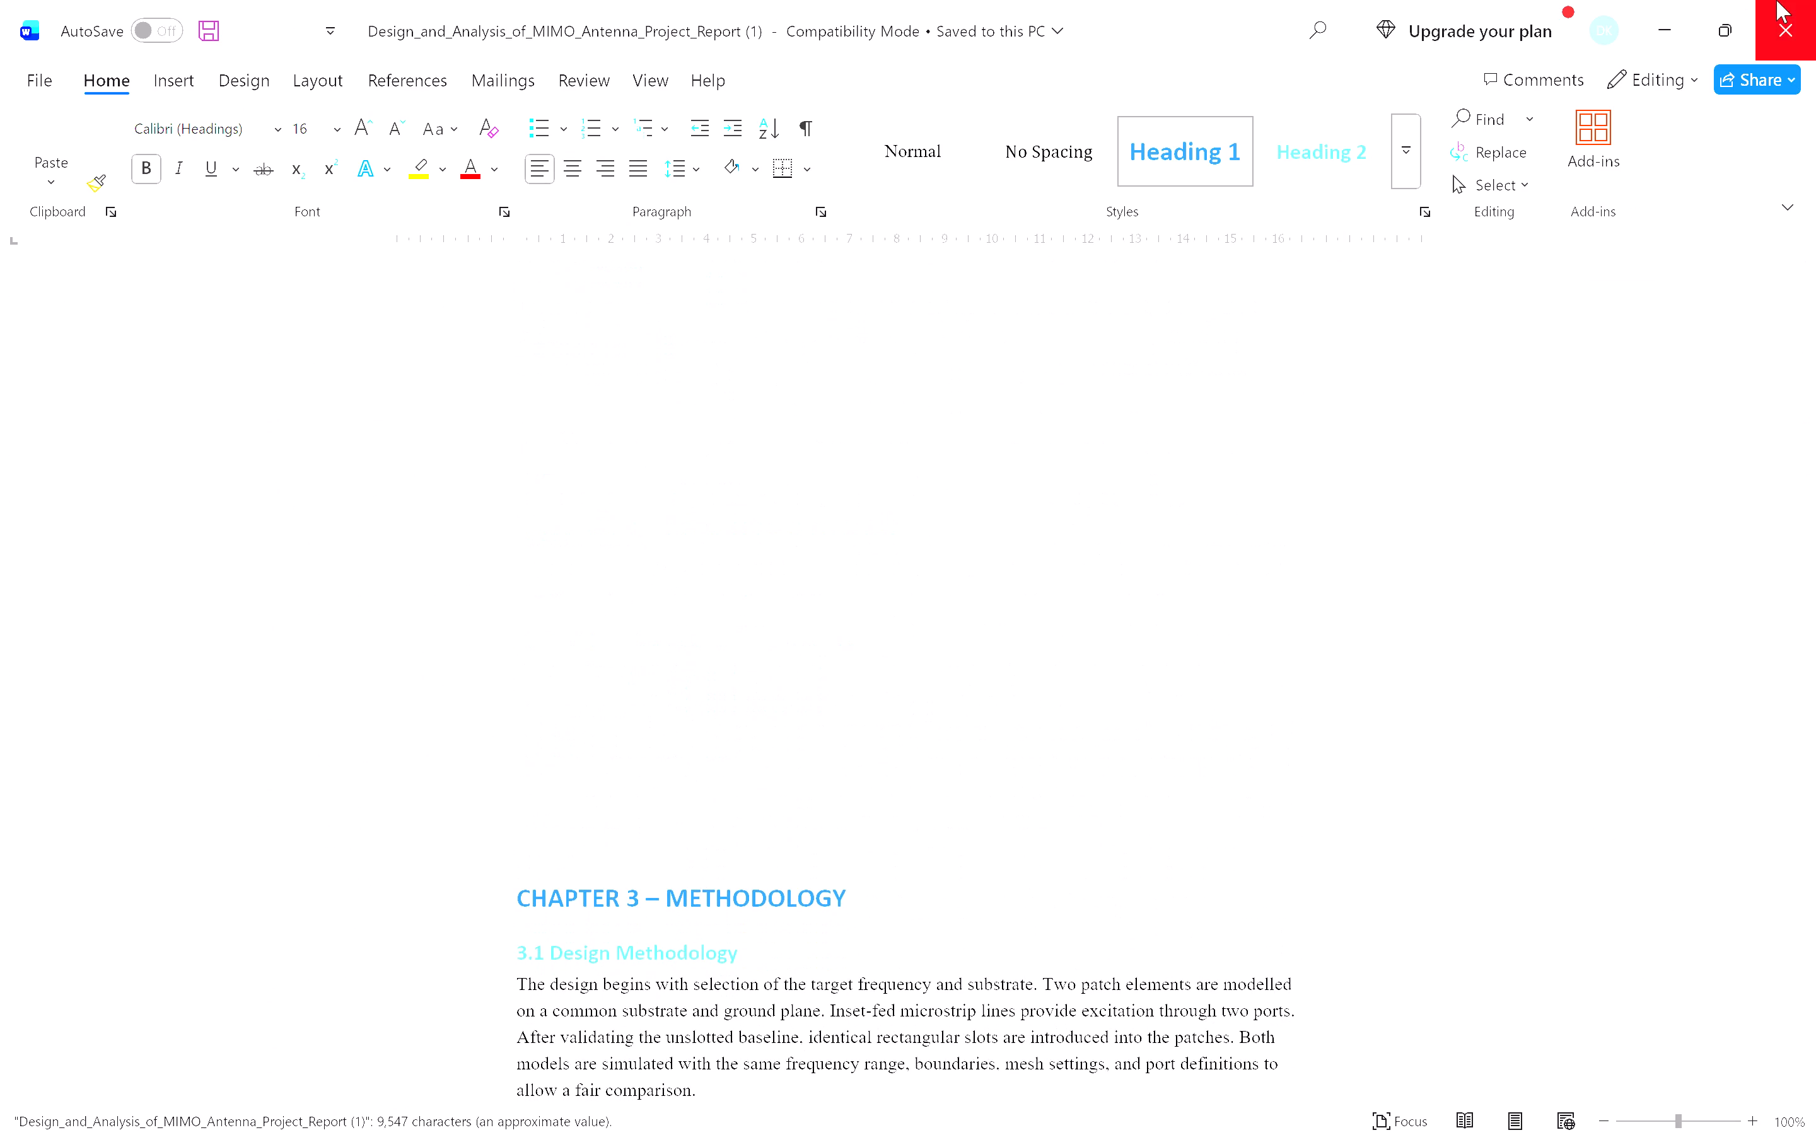
left_click(1776, 0)
Switch to the recovered Design_and_Analysis_of_MIMO_Antenna_Project_Report (1) window and save the recovered file.
key("alt+Tab")
key("alt+Tab")
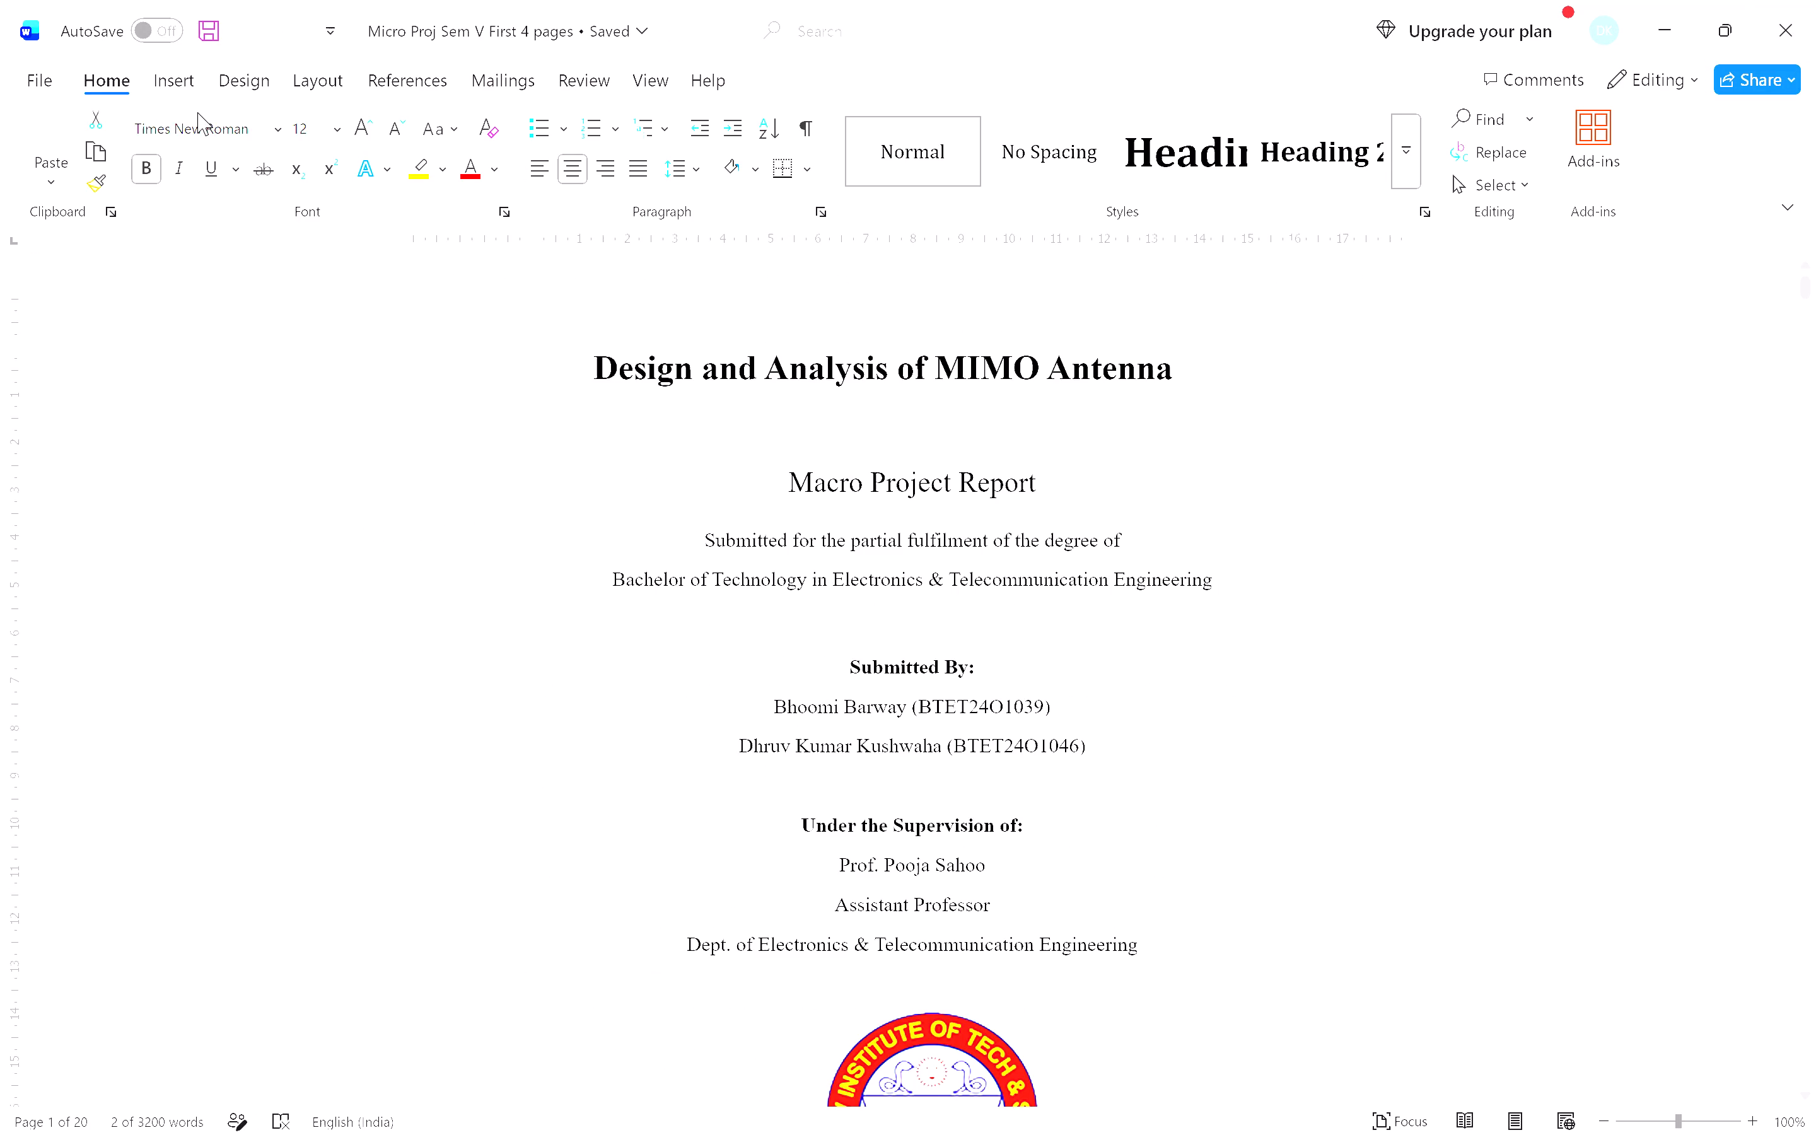
key("alt+Tab")
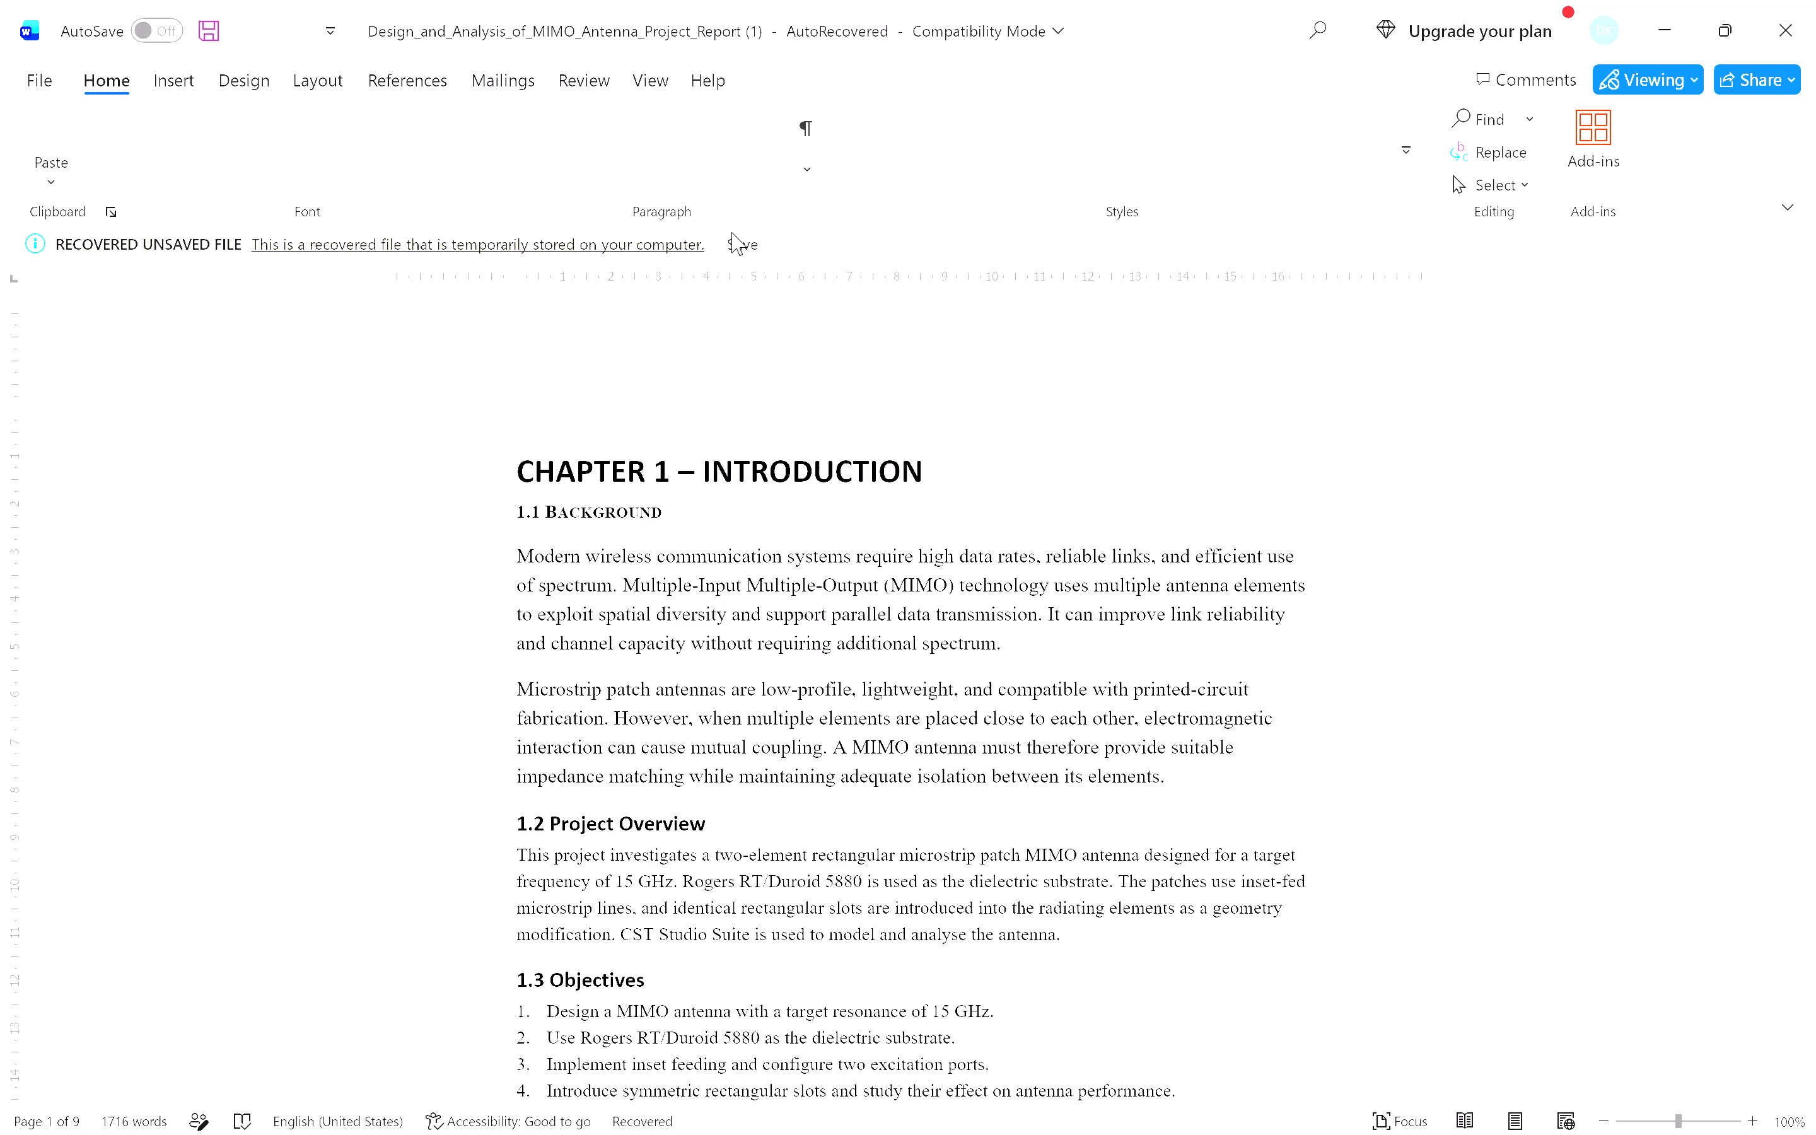
left_click(731, 232)
Leave Word, launch Google Chrome and open the Dhruv profile that has the photo avatar.
key("Tab")
key("alt+Tab")
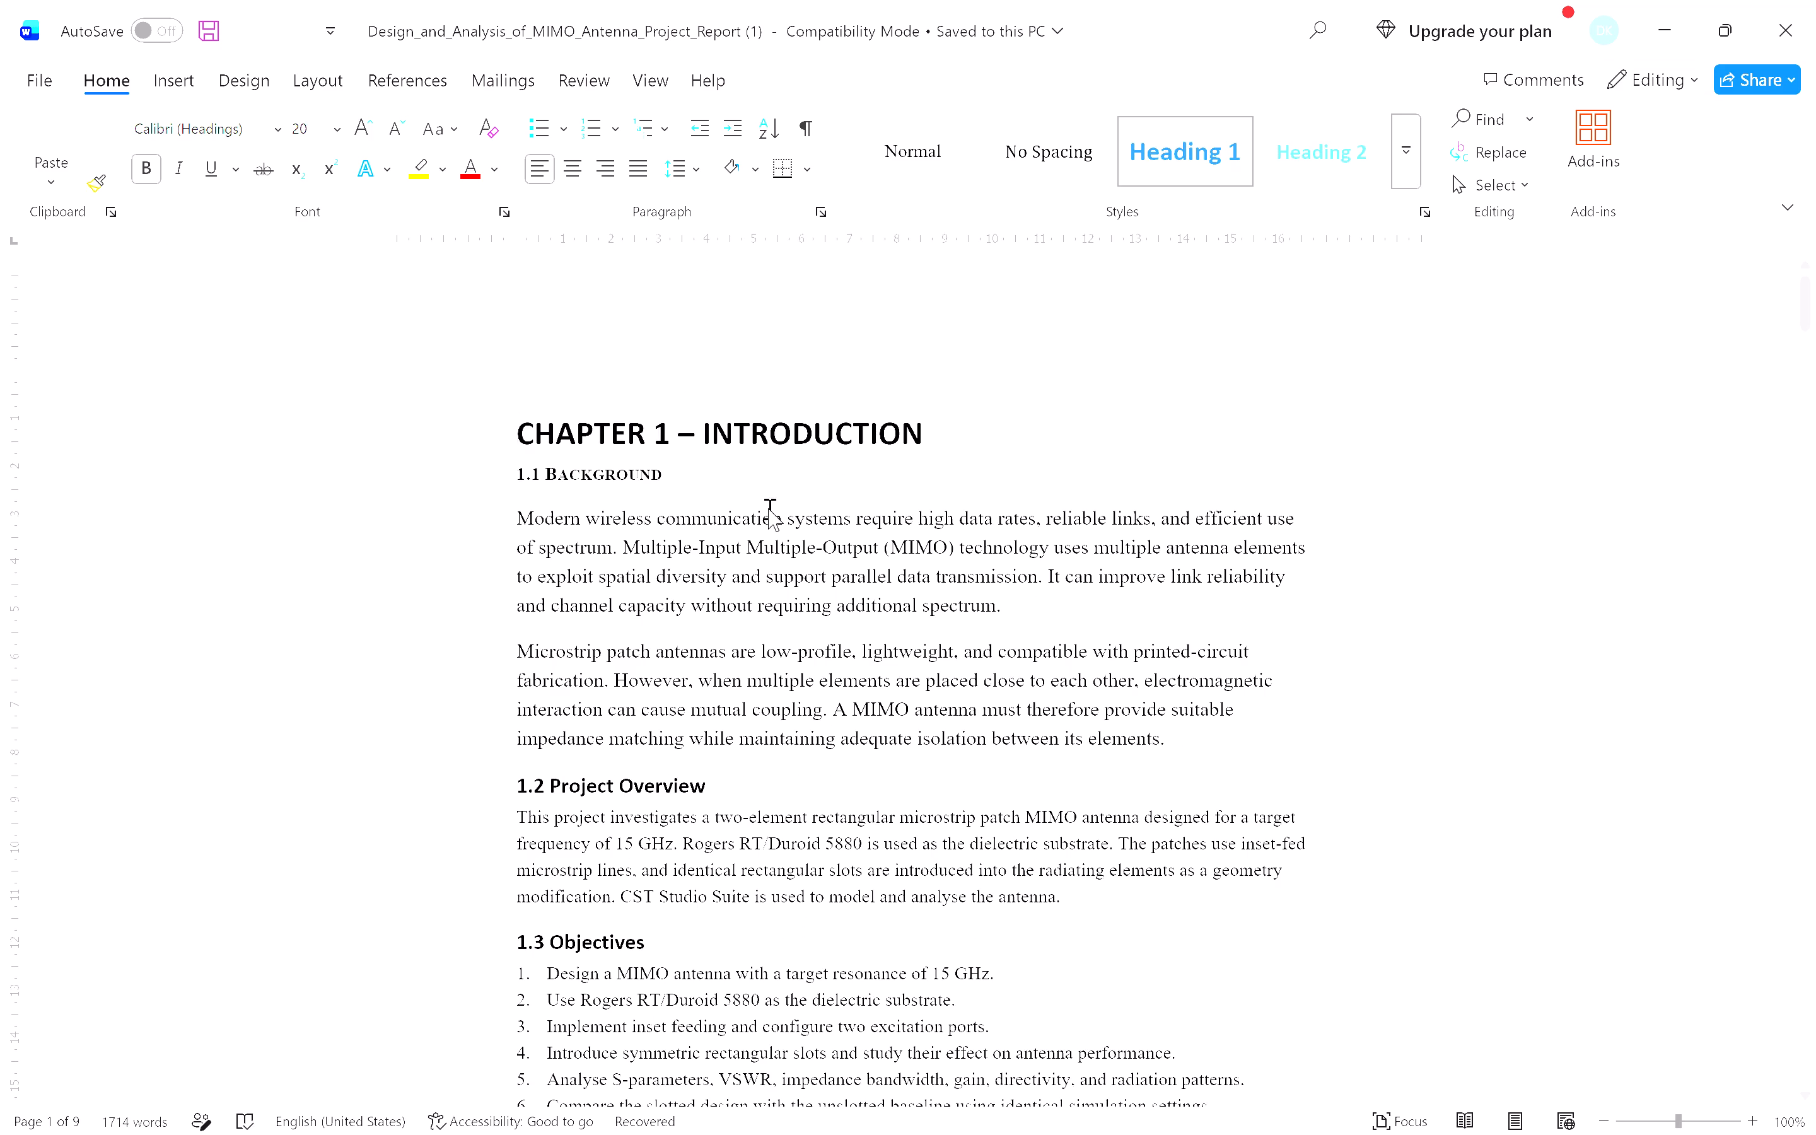
key("alt+Tab")
key("alt+Tab")
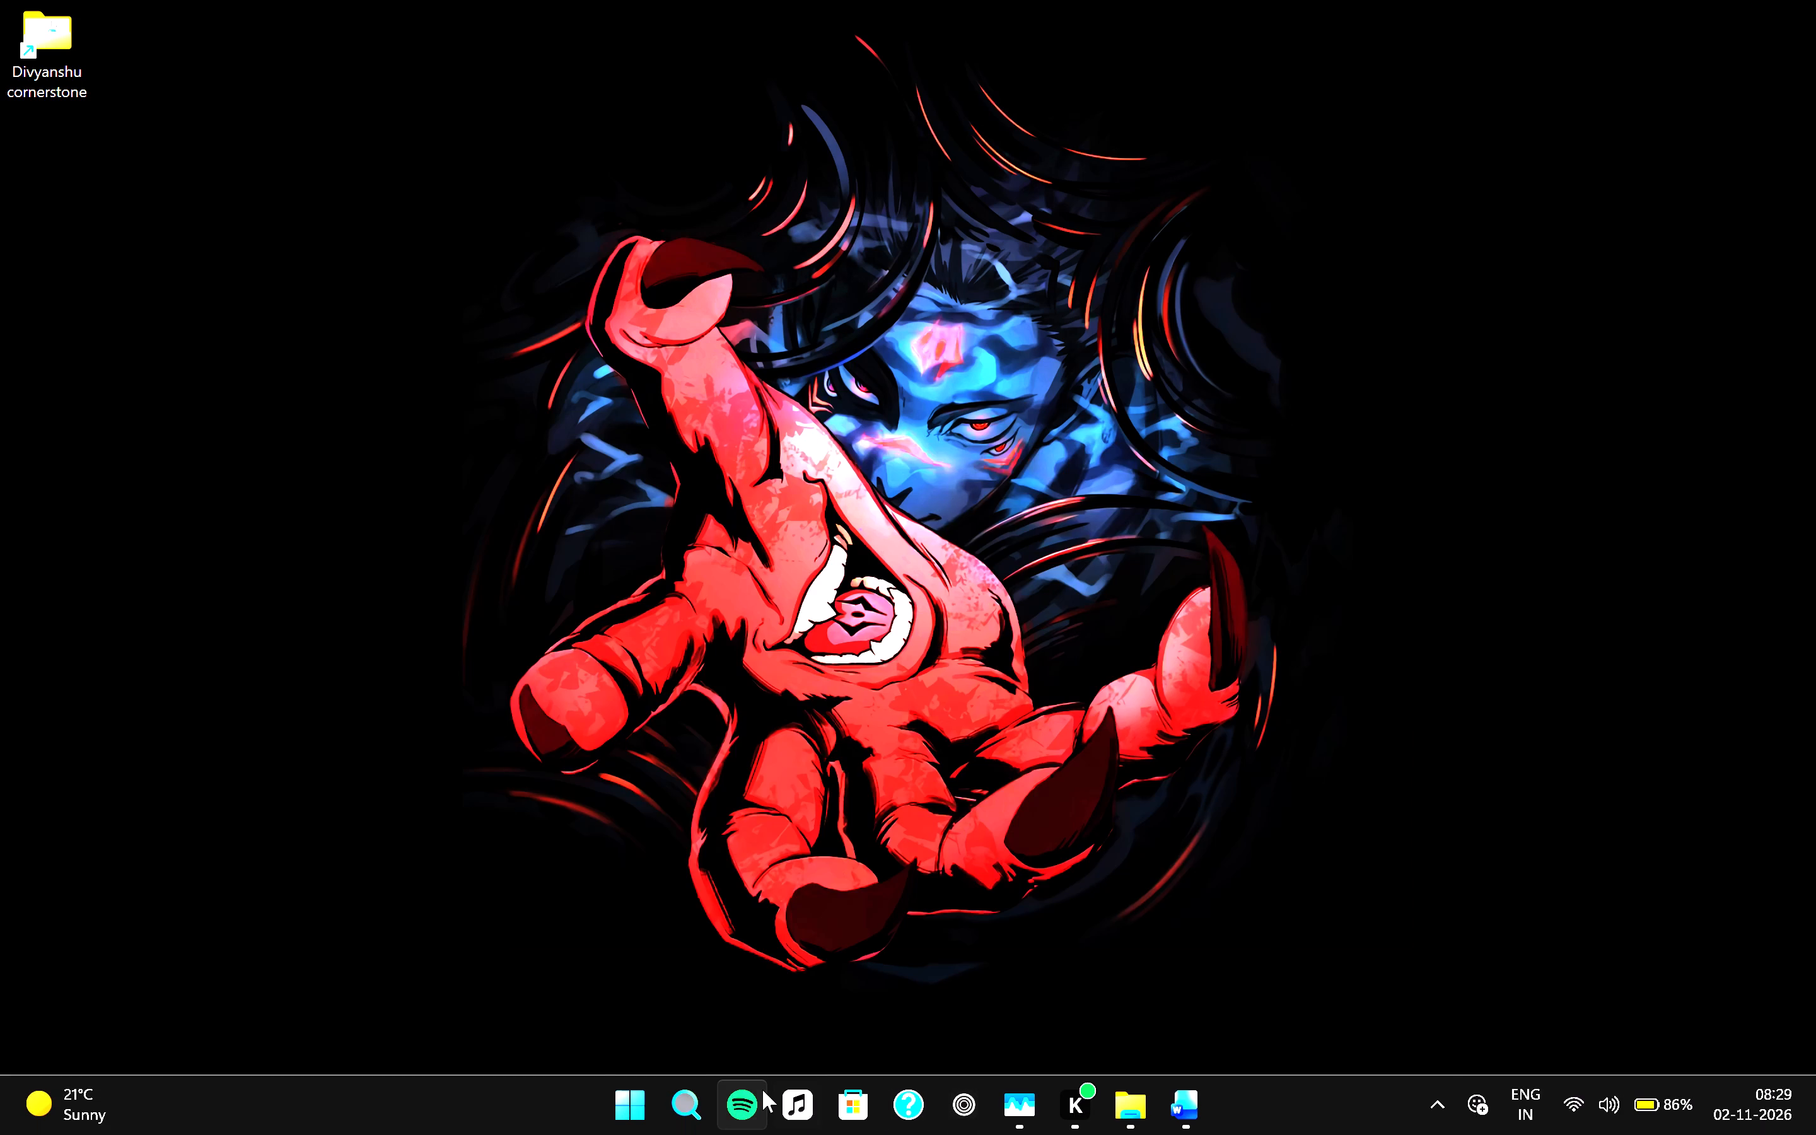
type("chroe")
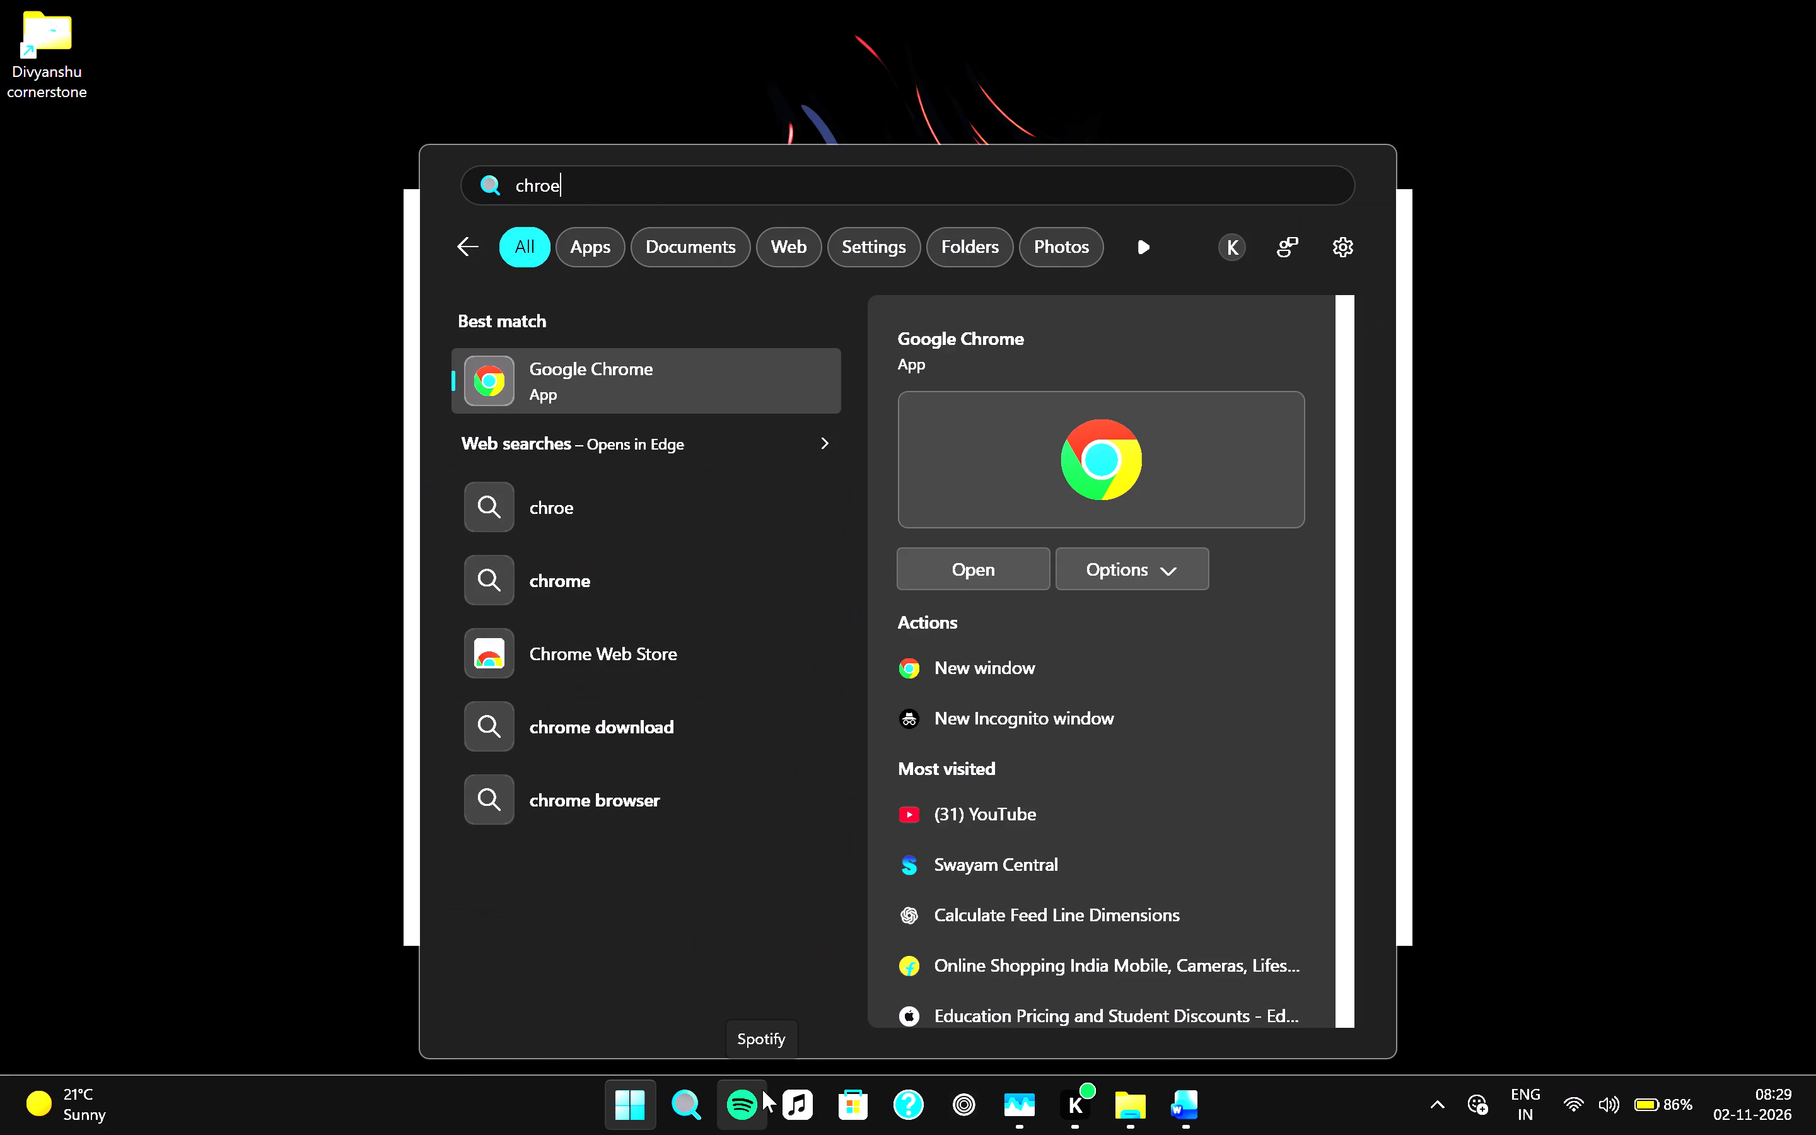
key("Return")
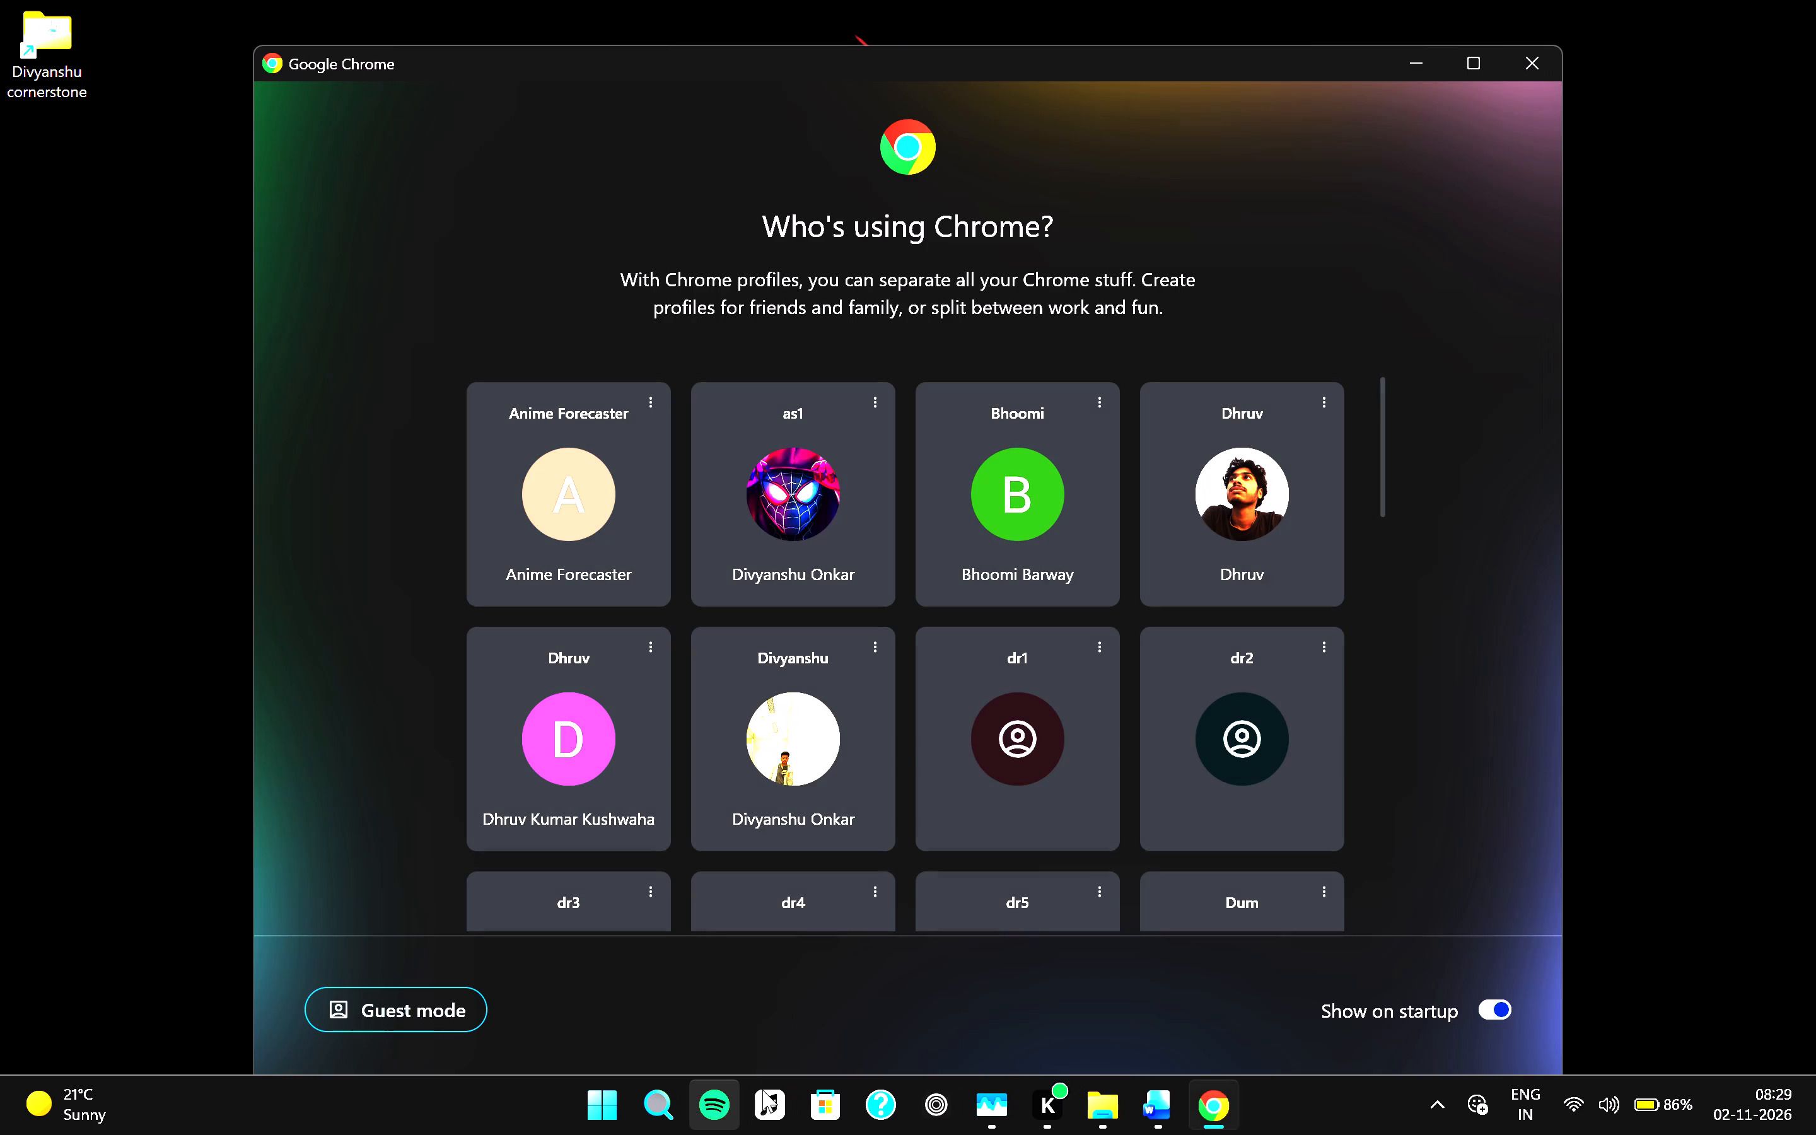
left_click(1250, 535)
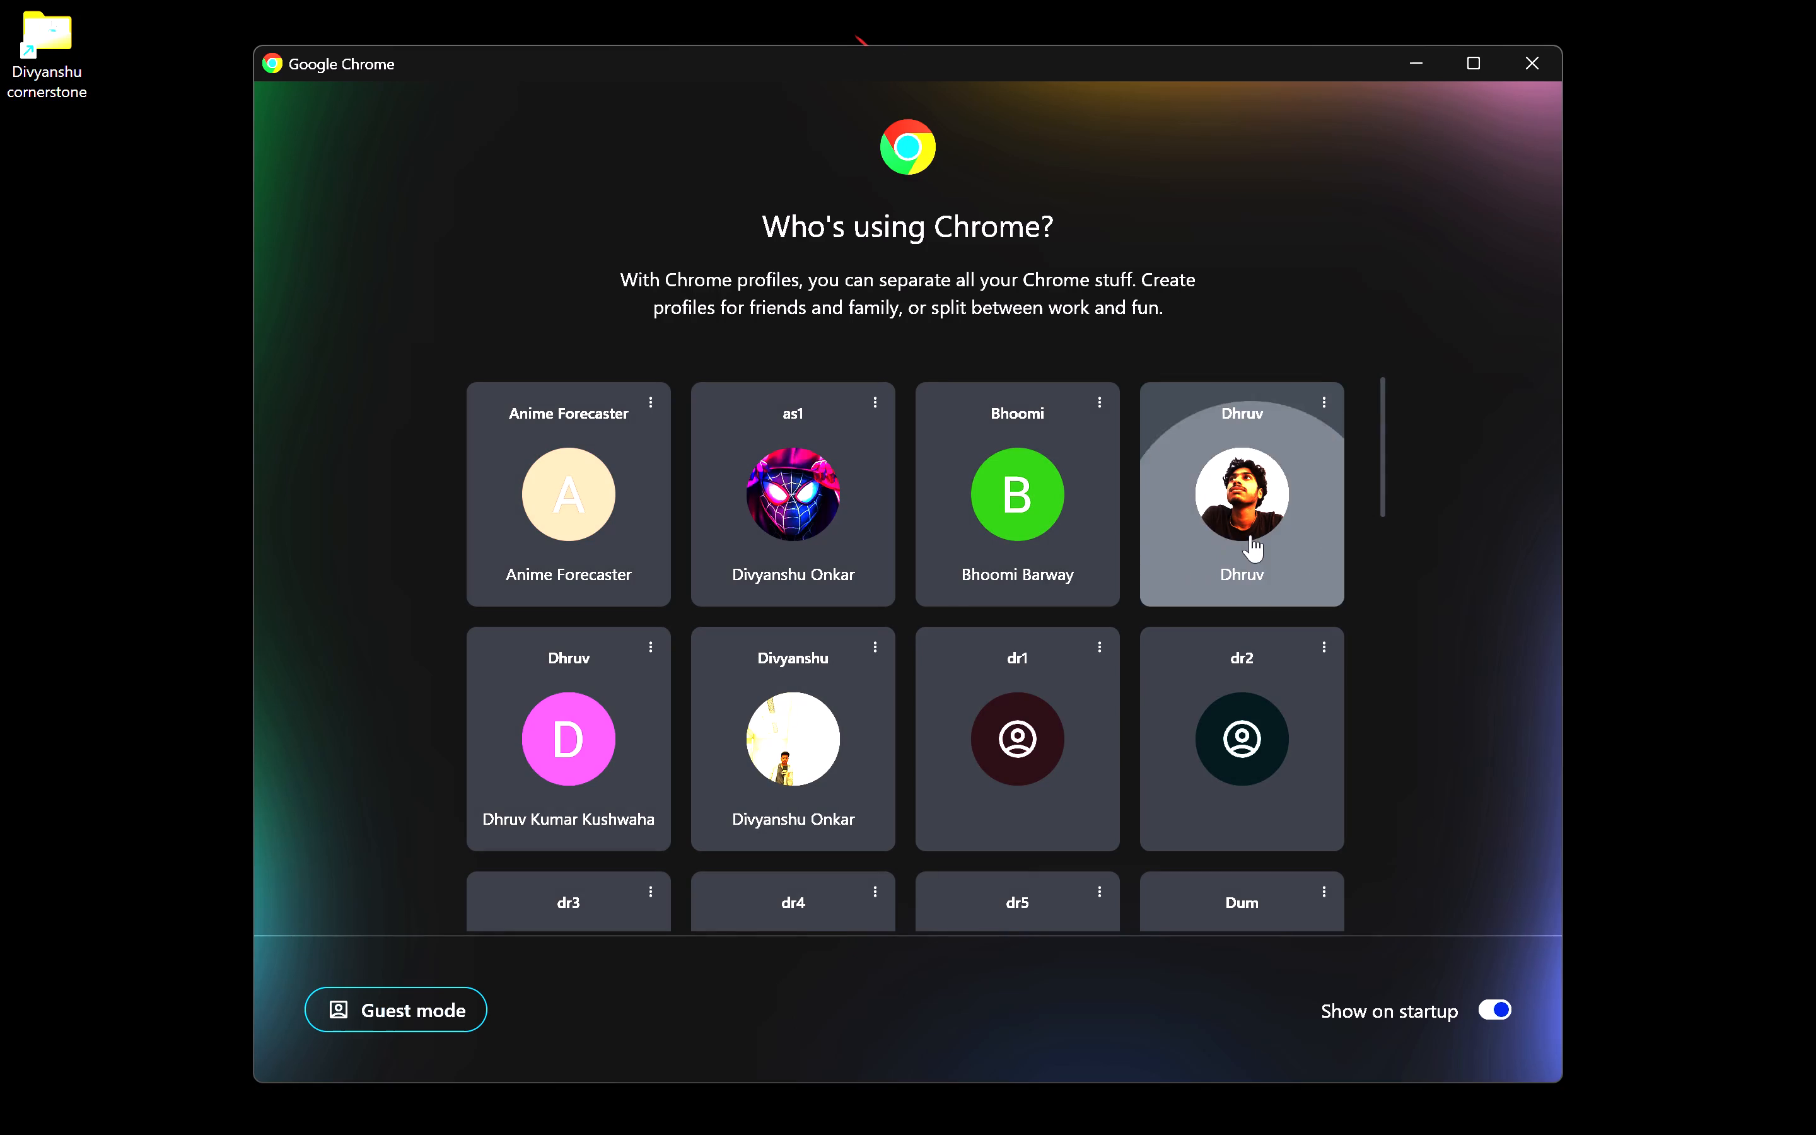
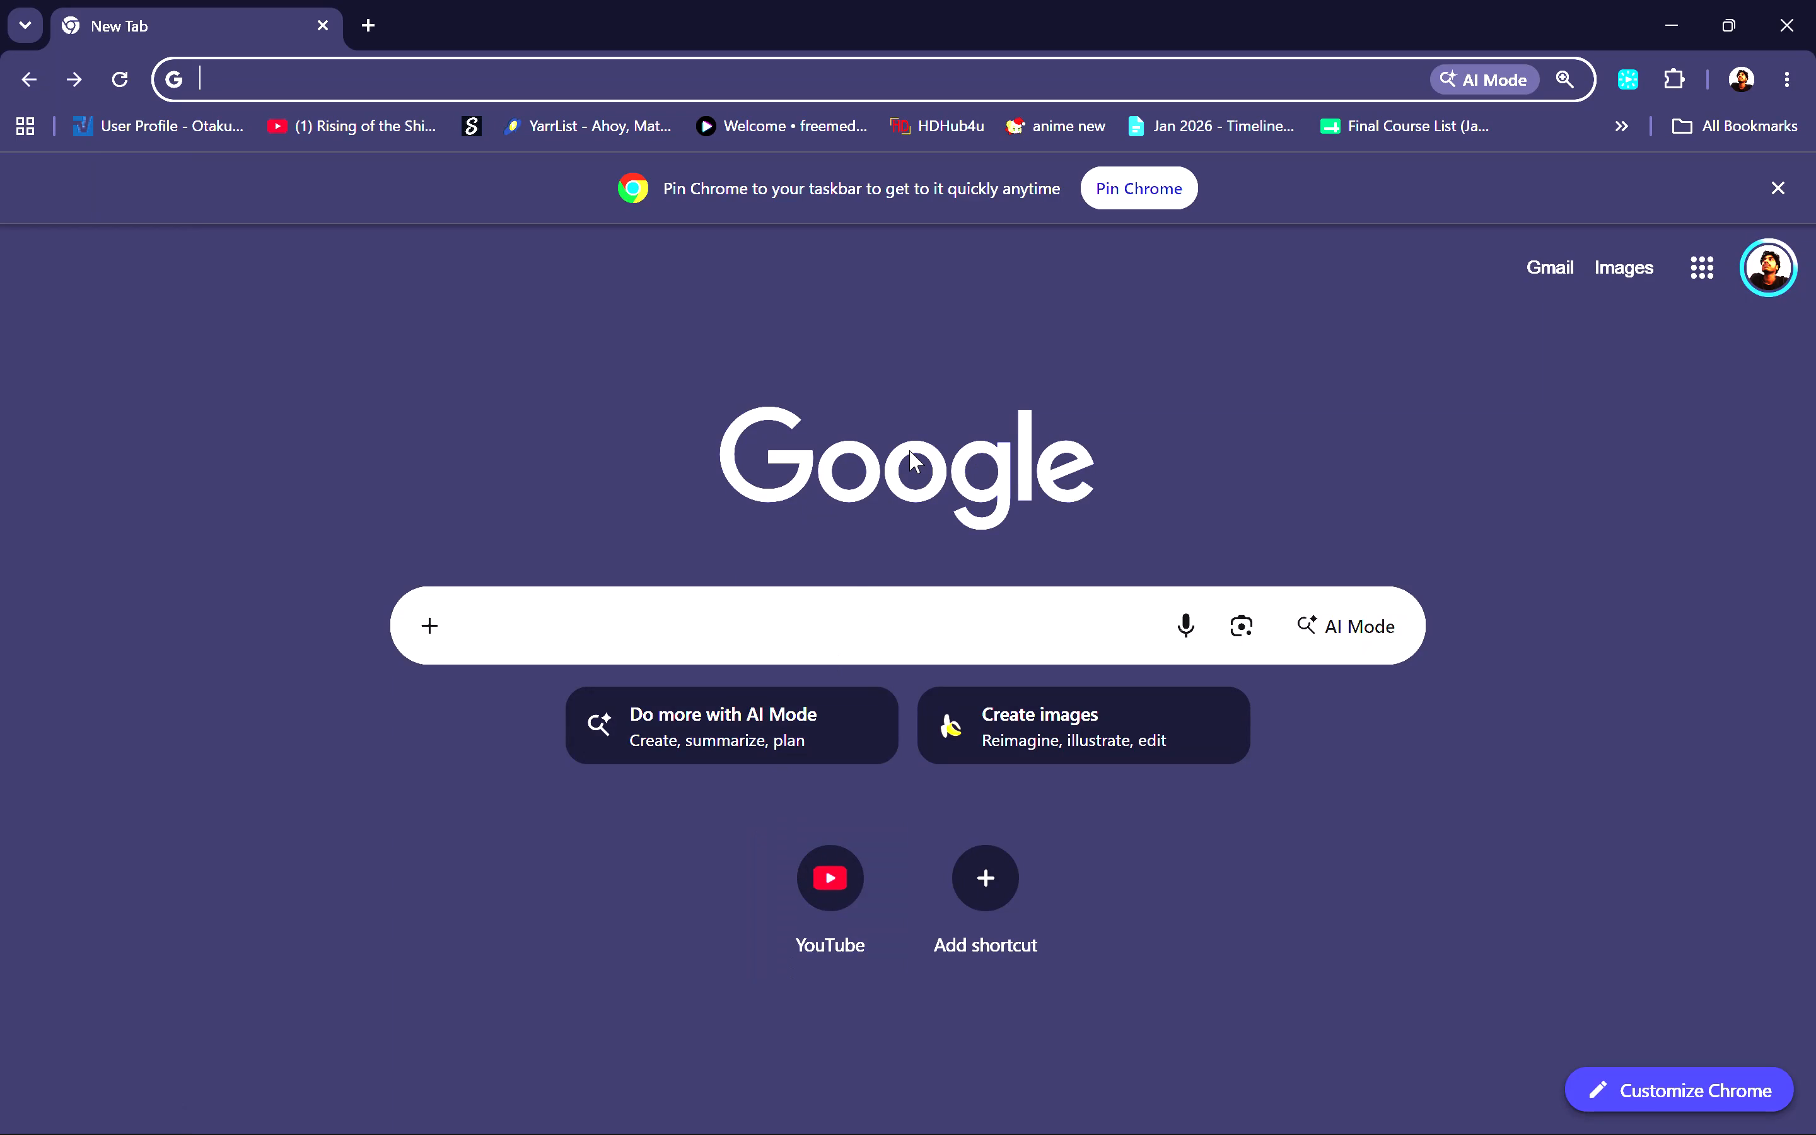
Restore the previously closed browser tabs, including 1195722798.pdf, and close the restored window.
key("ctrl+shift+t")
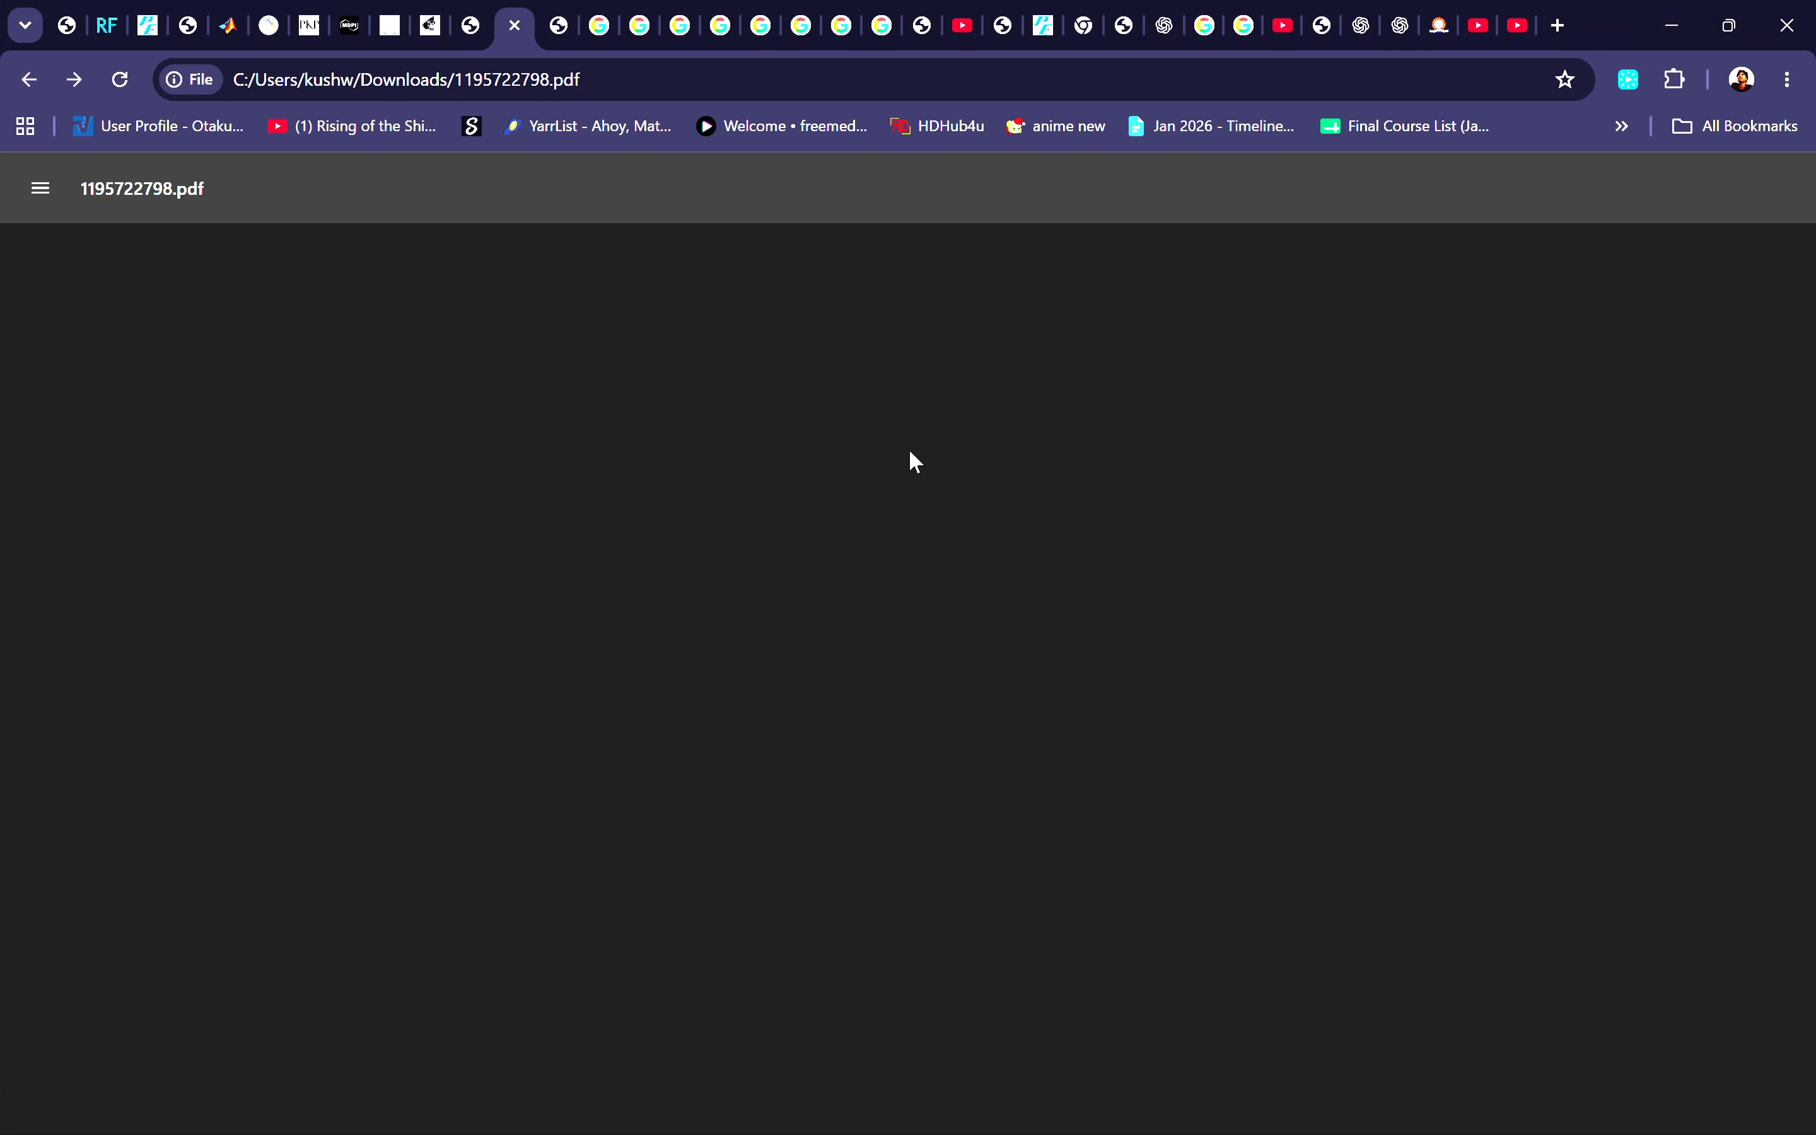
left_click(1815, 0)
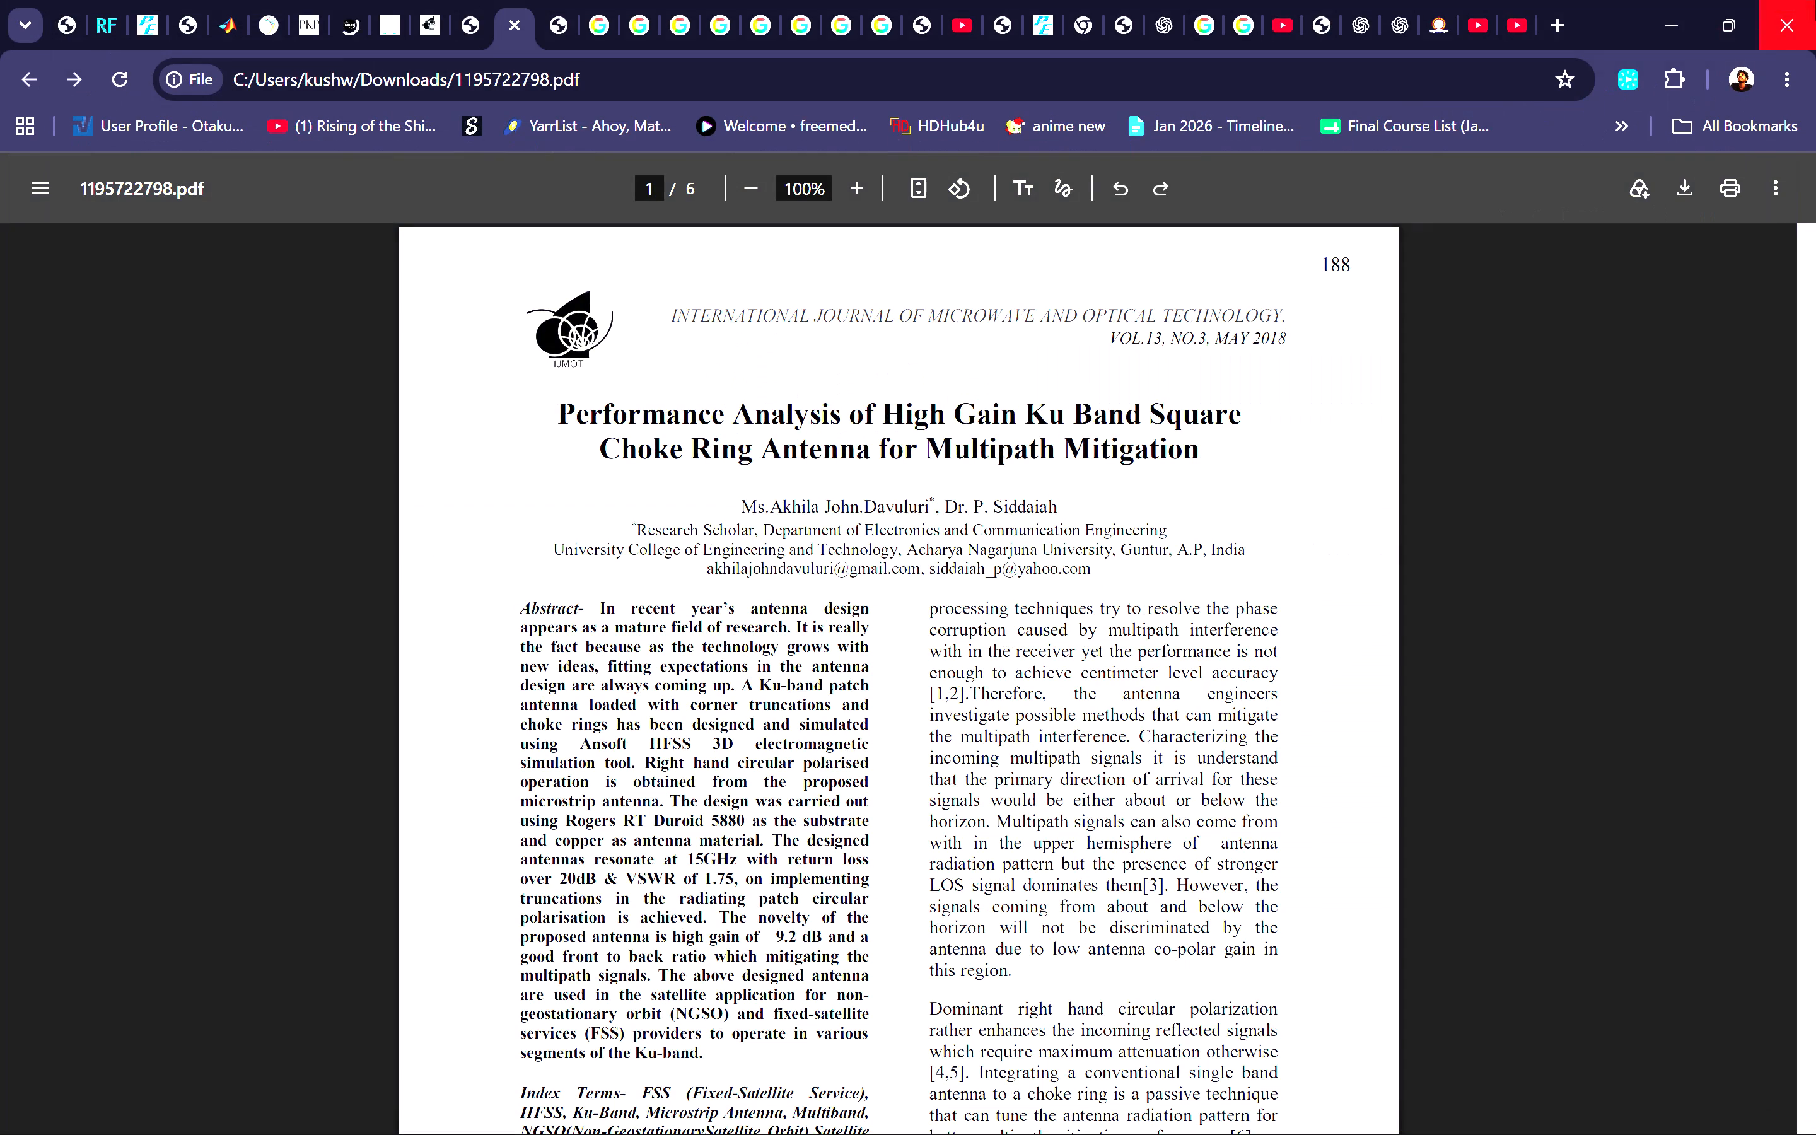
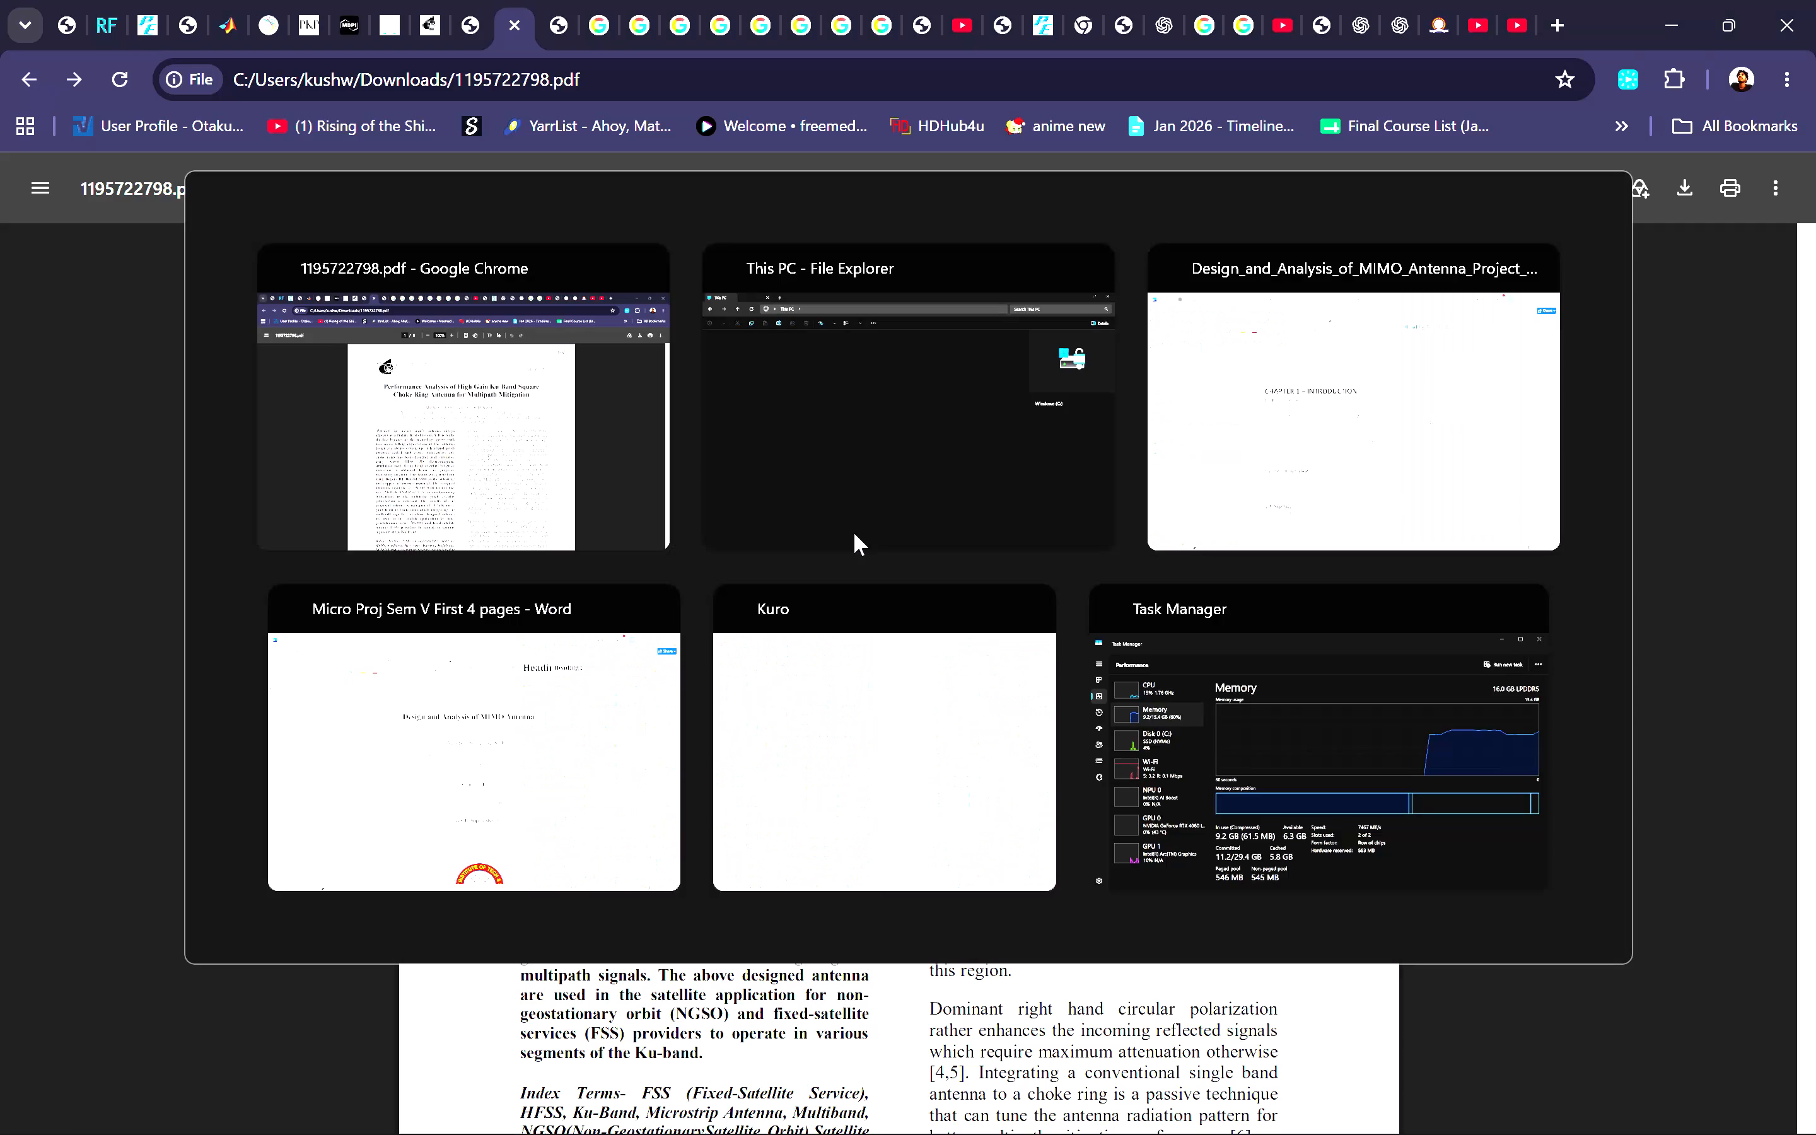
Switch to the MIMO antenna project report in Word and read from 1.3 Objectives to the start of Chapter 2 – Literature Survey.
scroll(609, 522, "right", 1)
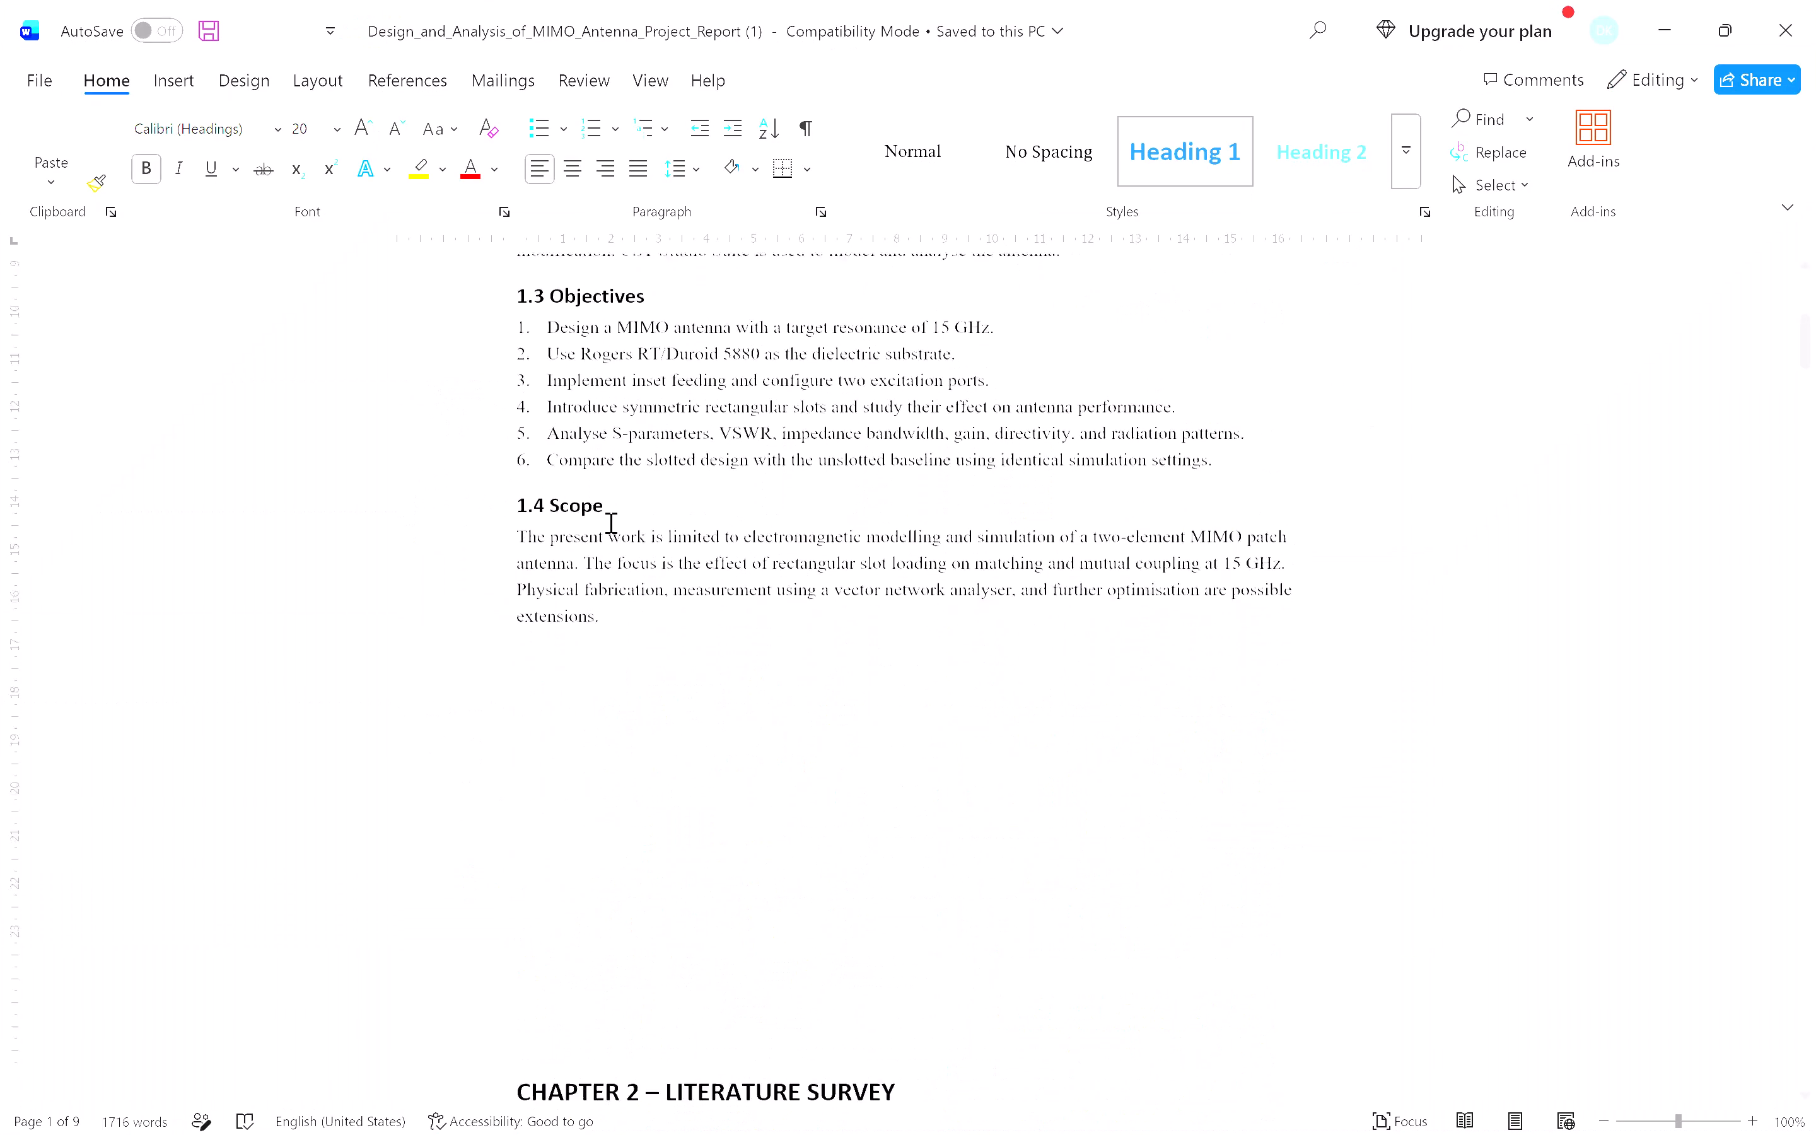
scroll(609, 522, "right", 1)
scroll(609, 522, "down", 3)
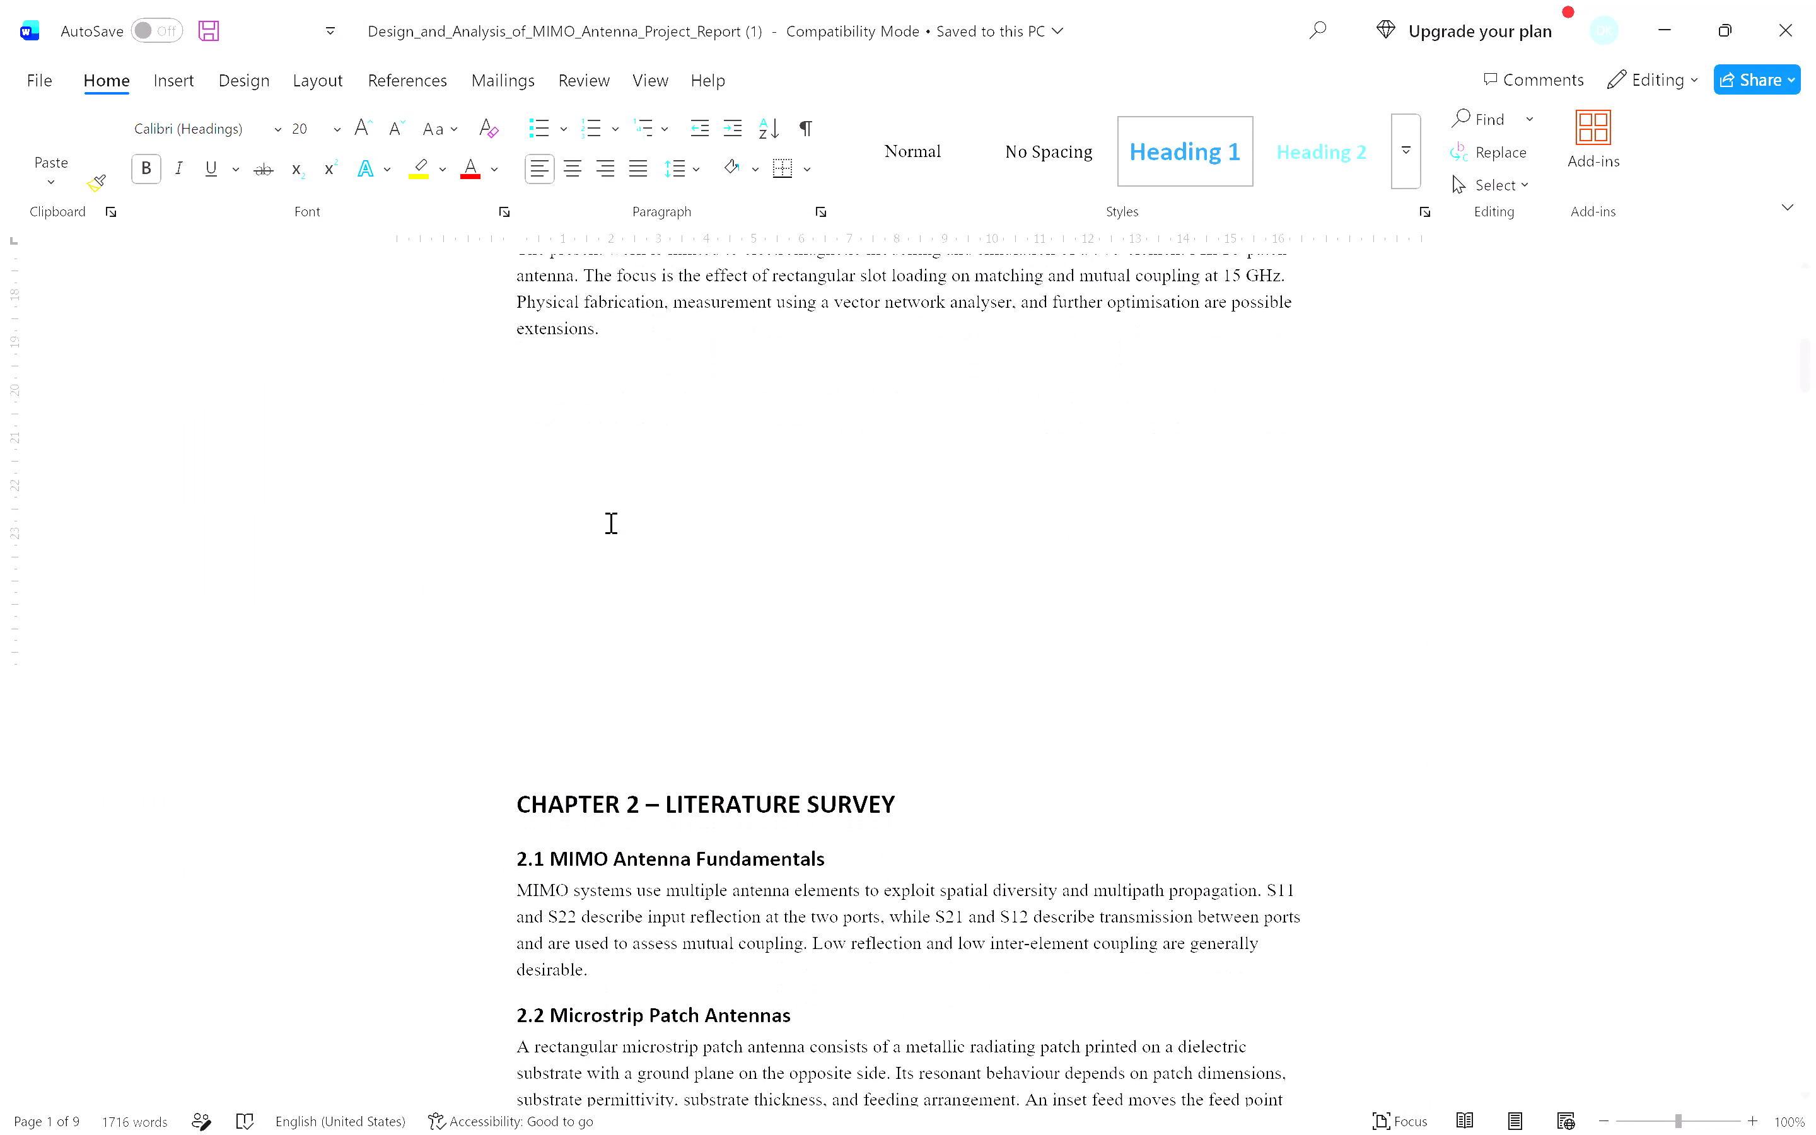
scroll(609, 522, "down", 3)
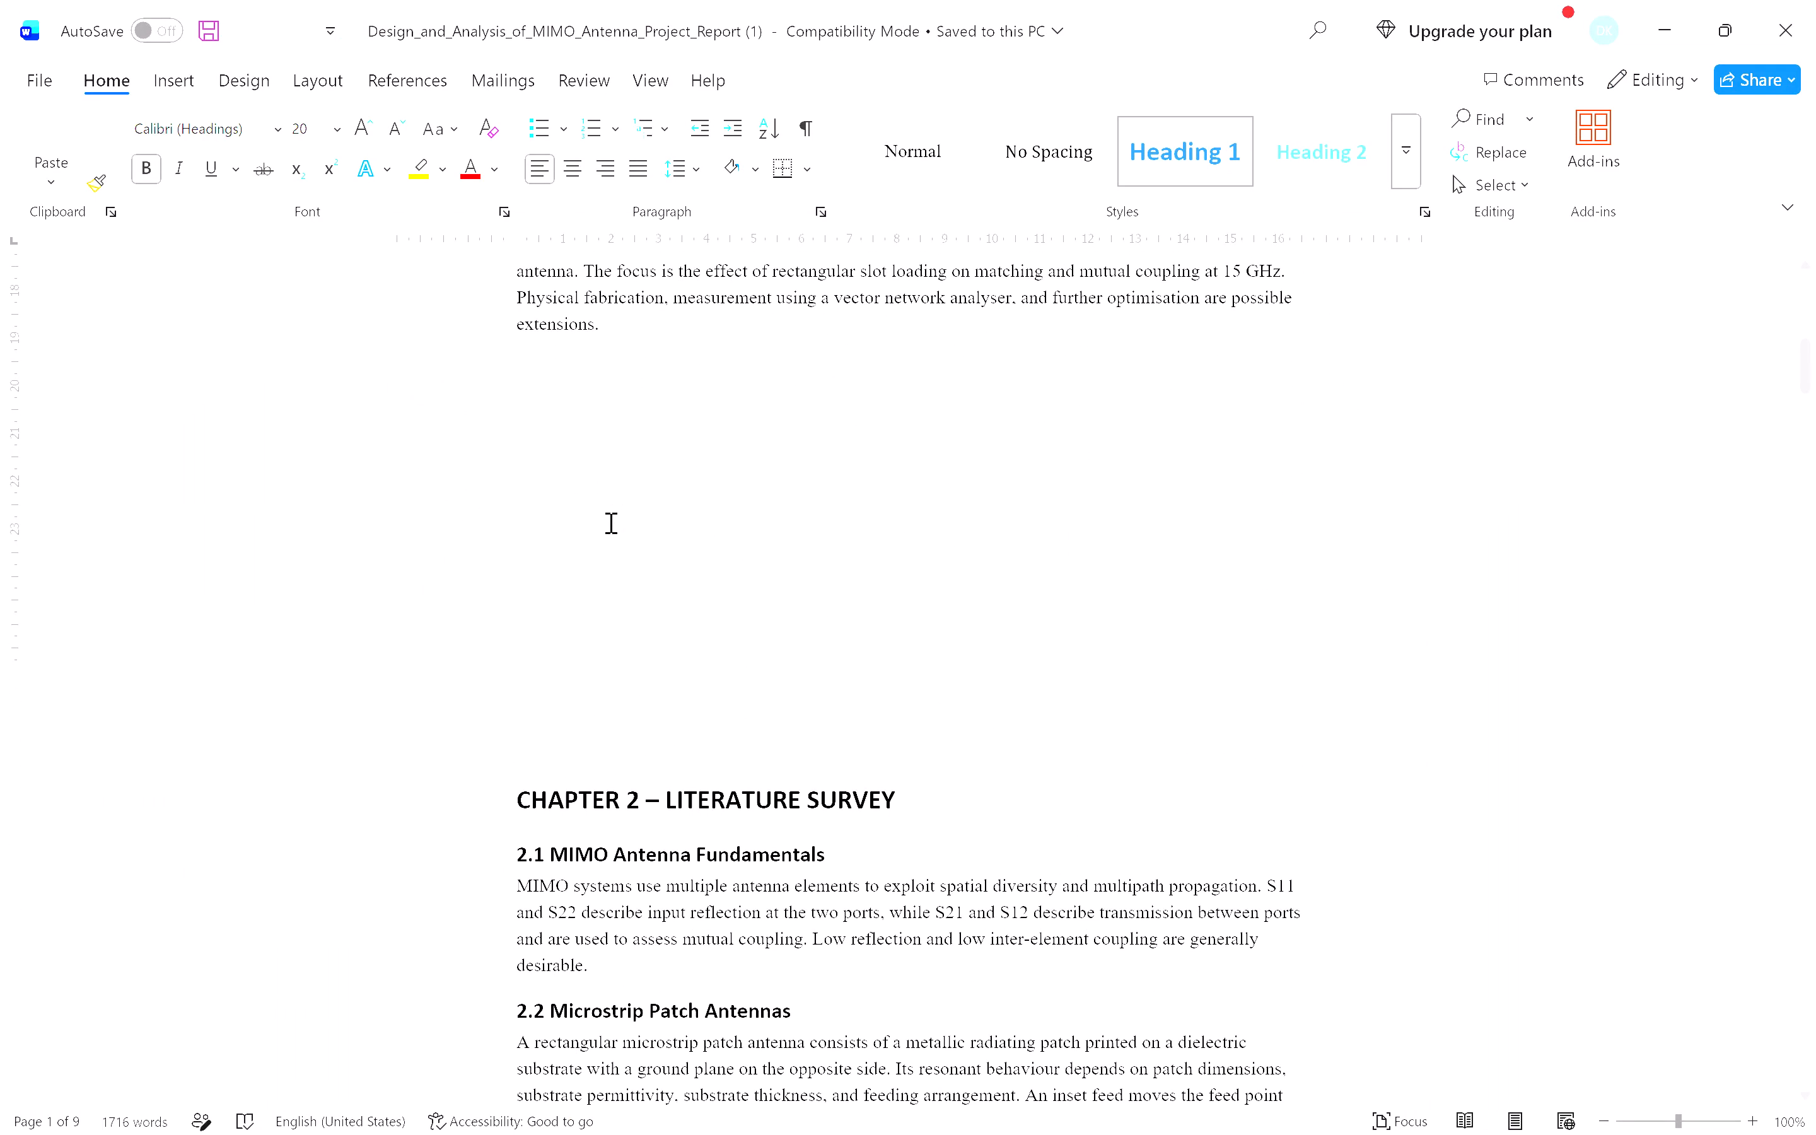
scroll(609, 522, "down", 3)
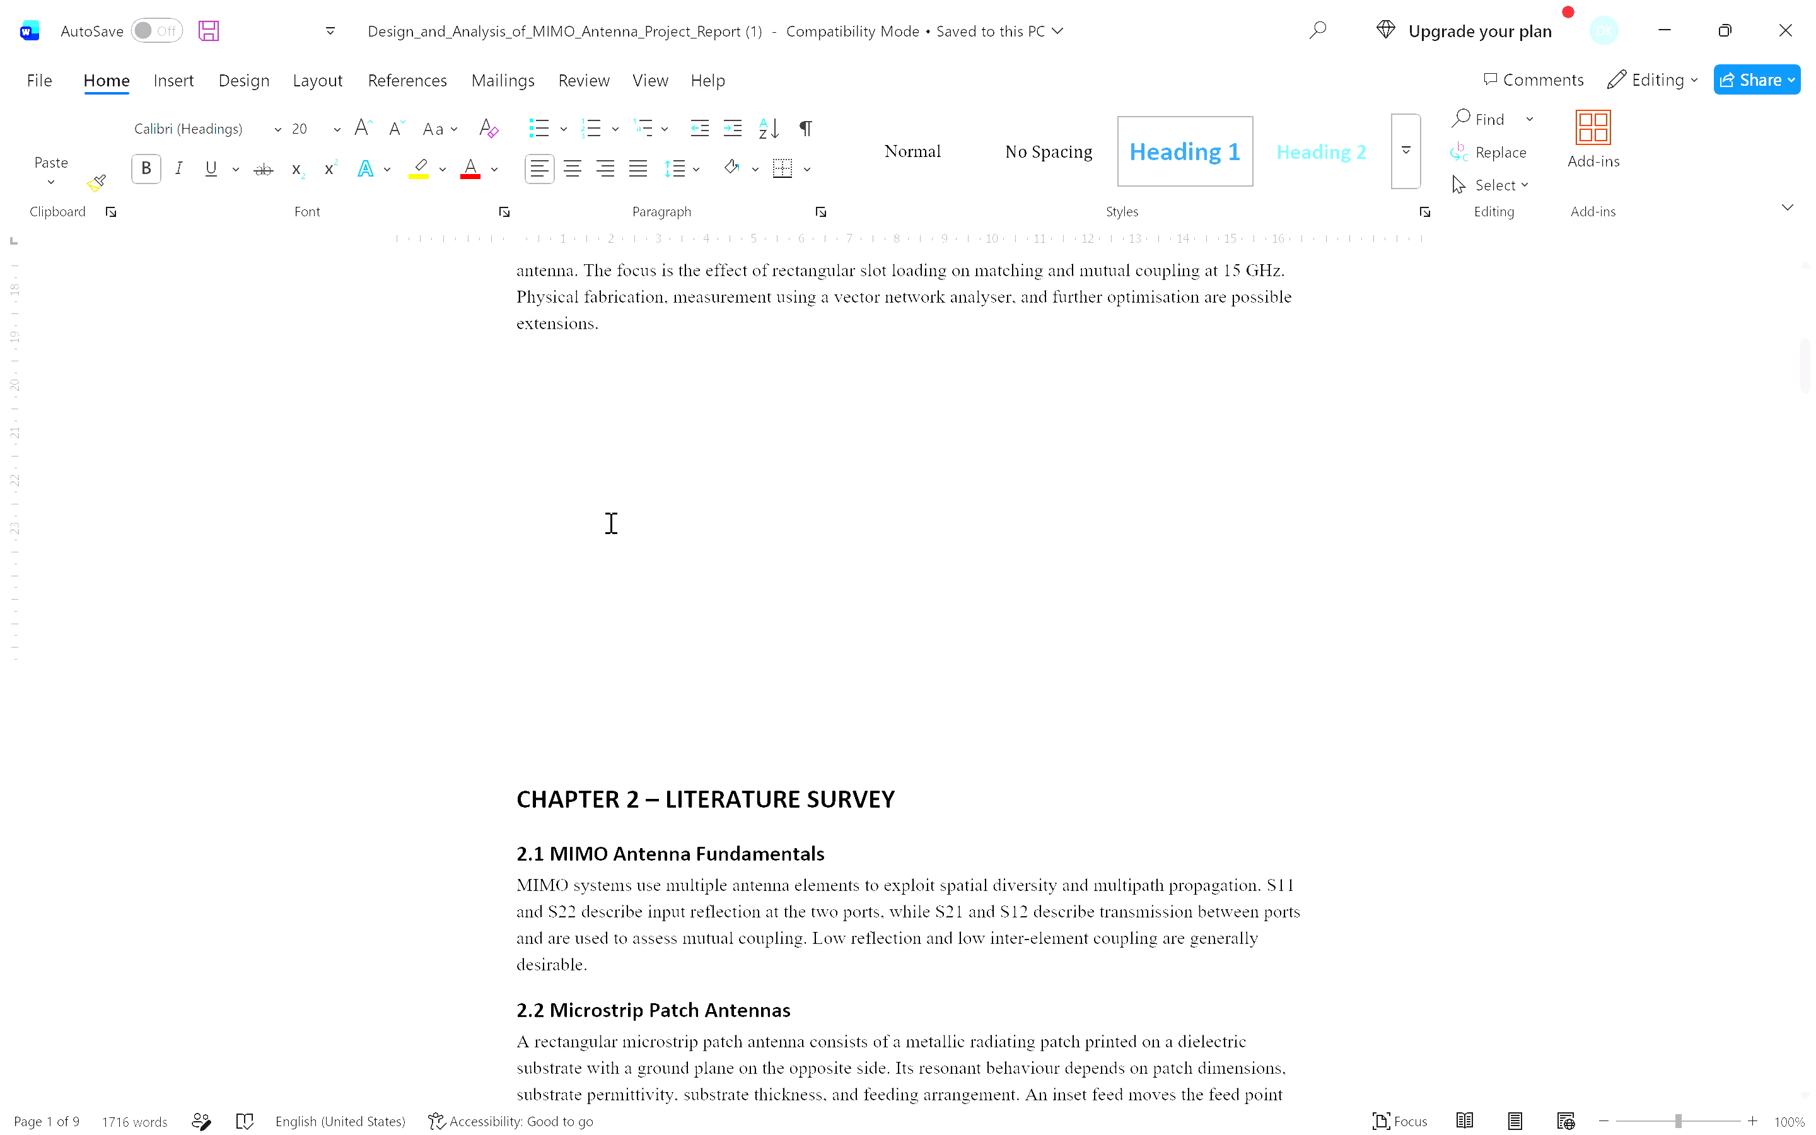
scroll(609, 522, "down", 1)
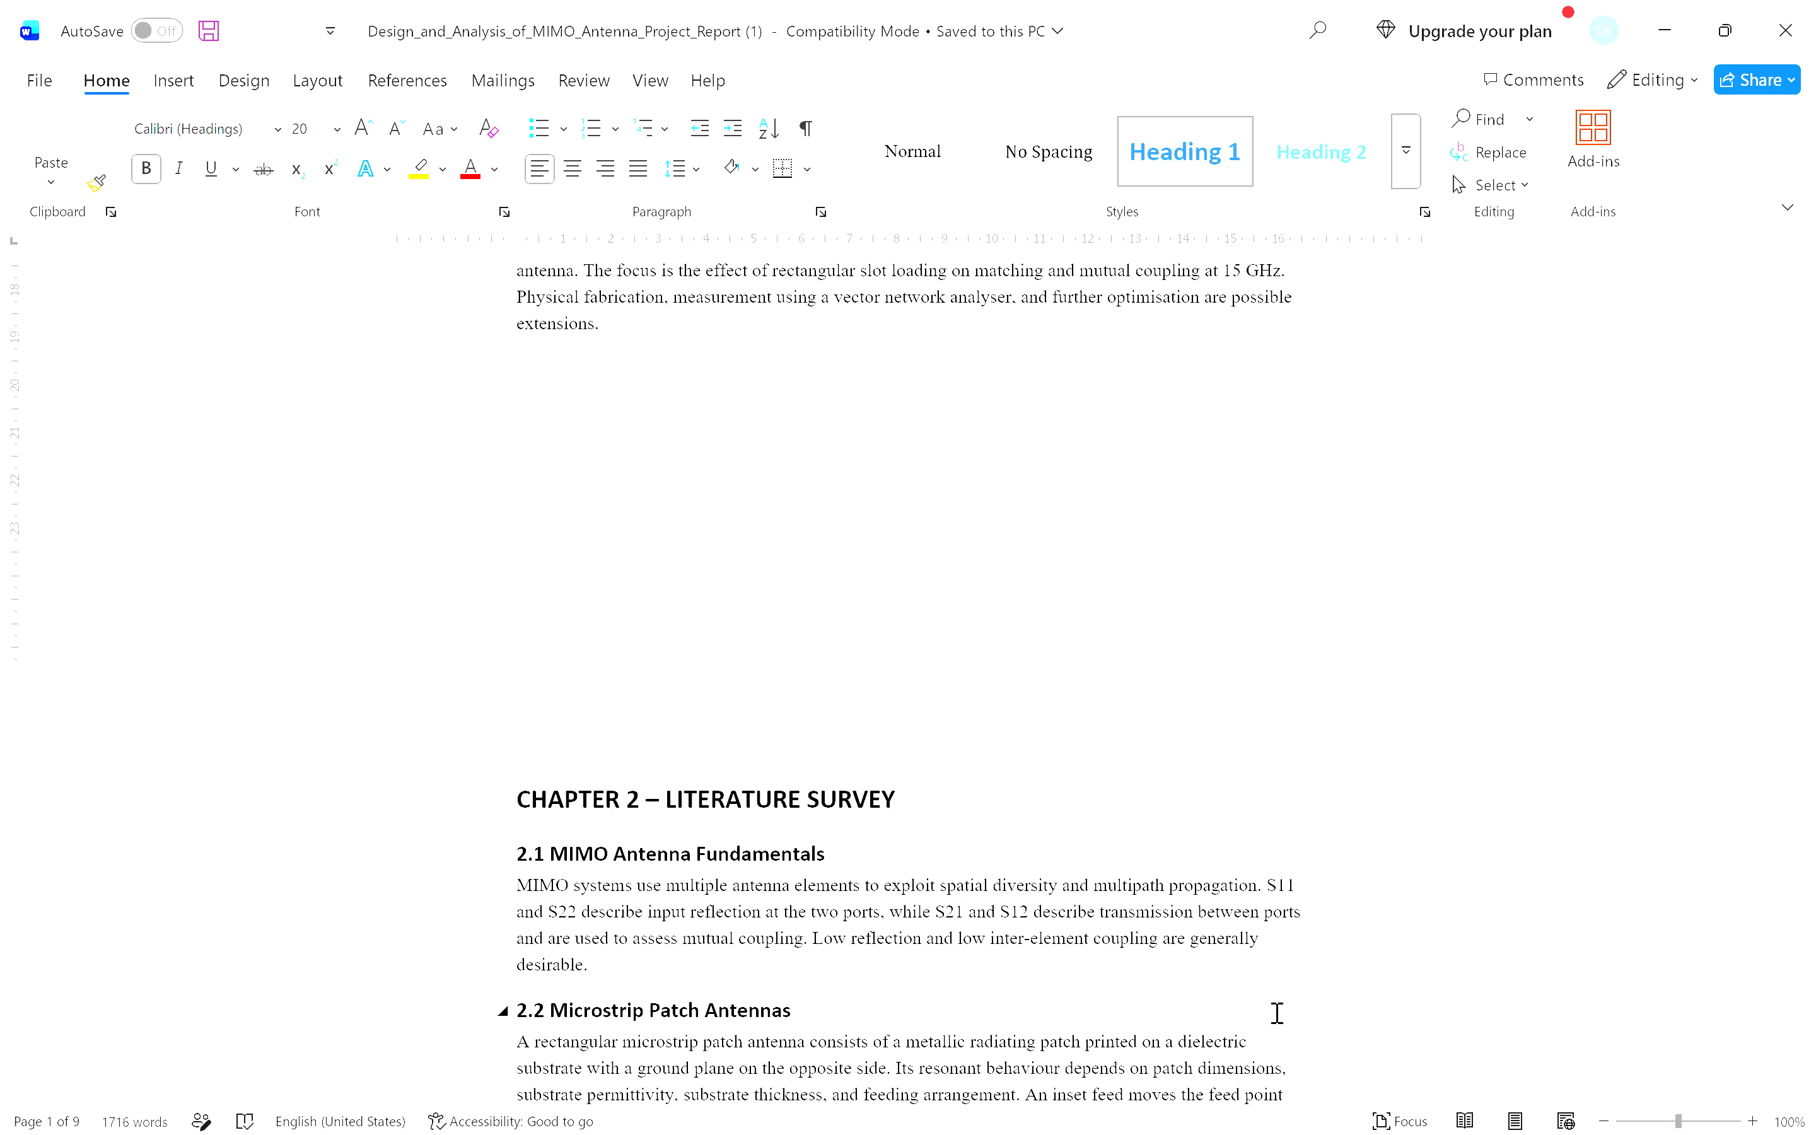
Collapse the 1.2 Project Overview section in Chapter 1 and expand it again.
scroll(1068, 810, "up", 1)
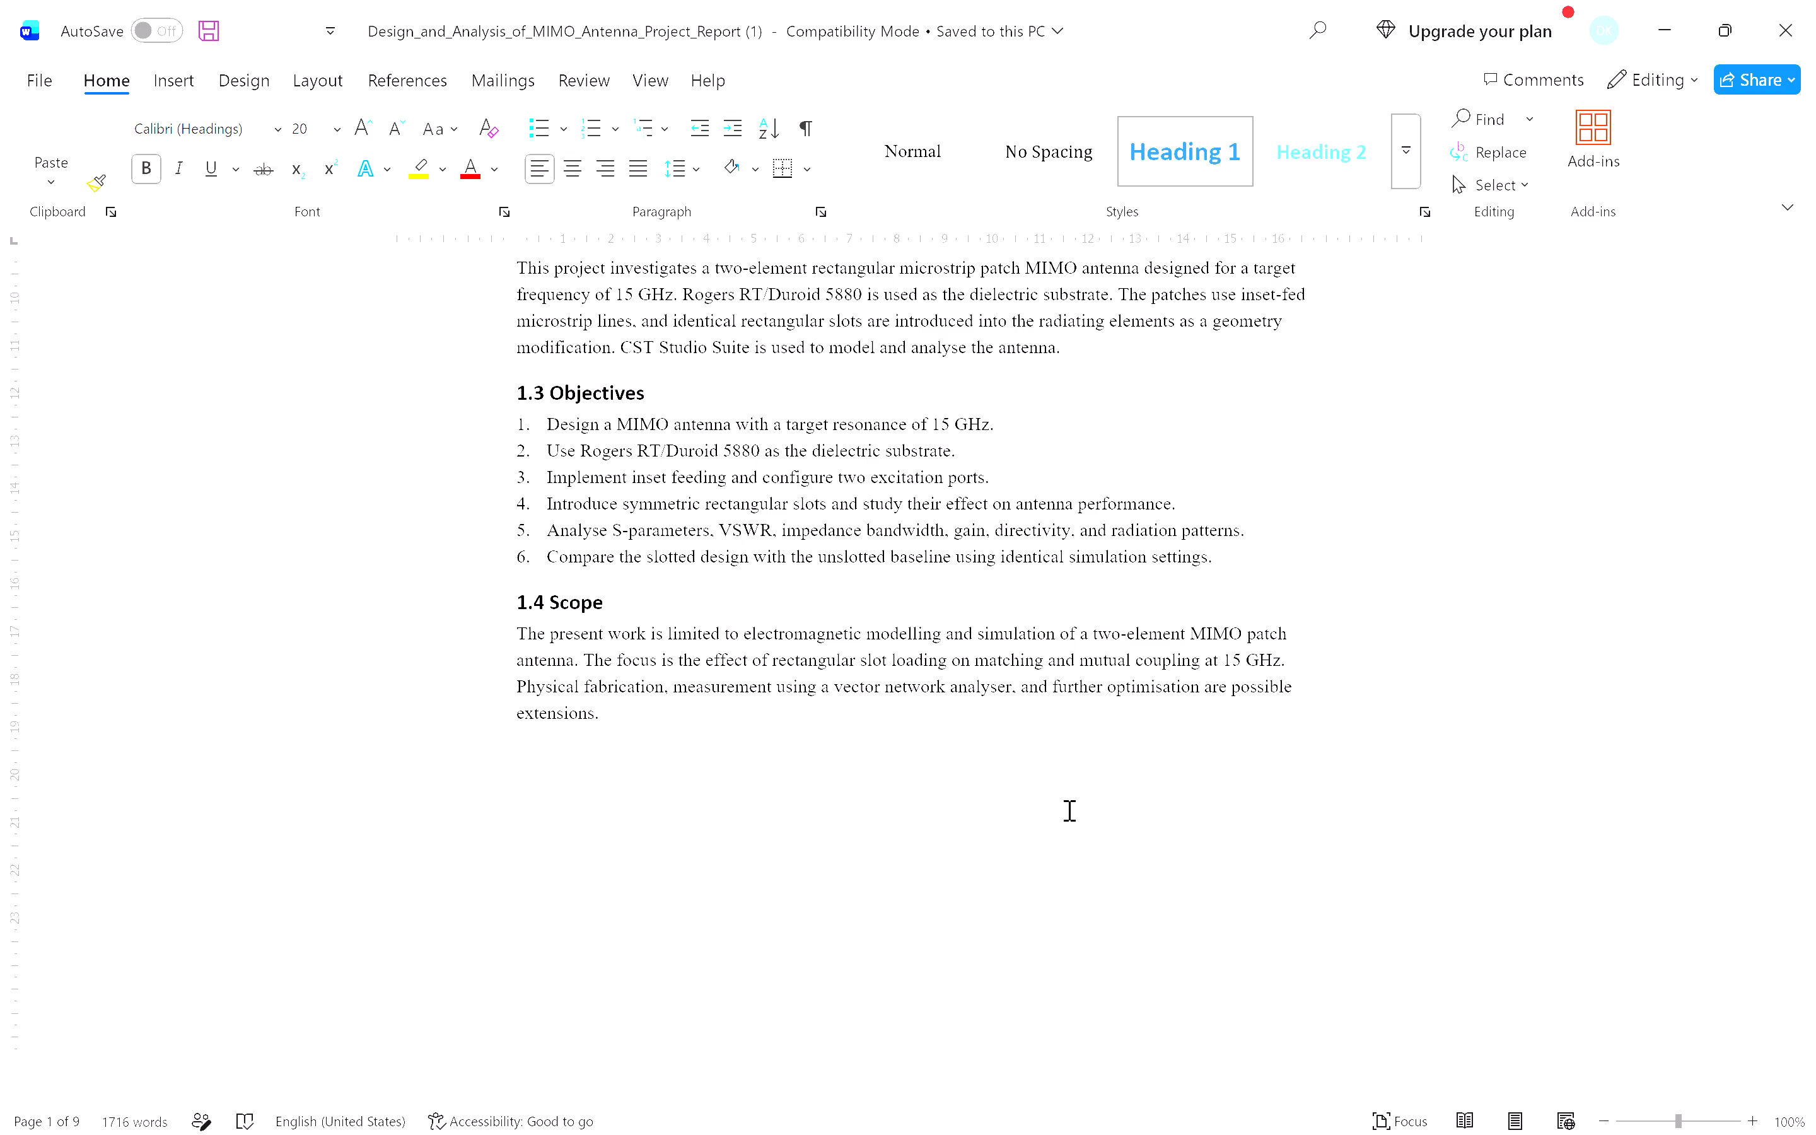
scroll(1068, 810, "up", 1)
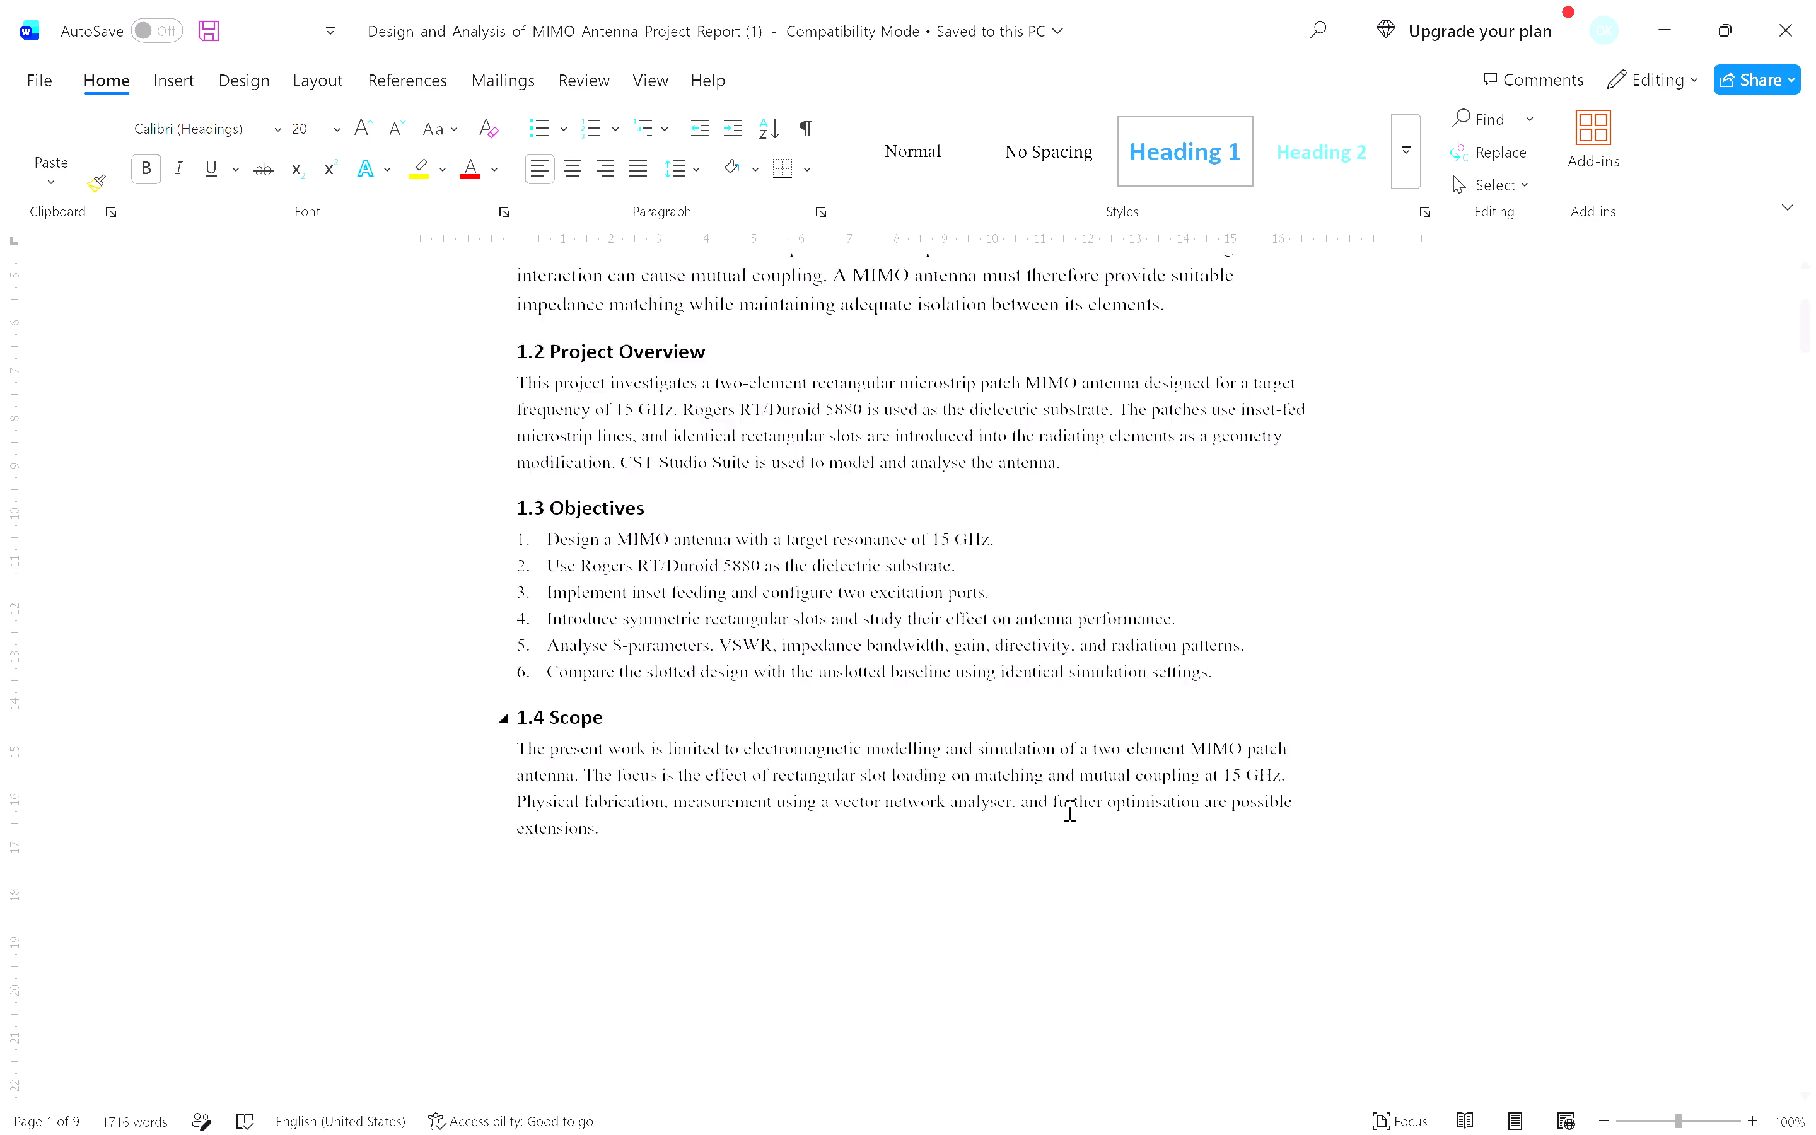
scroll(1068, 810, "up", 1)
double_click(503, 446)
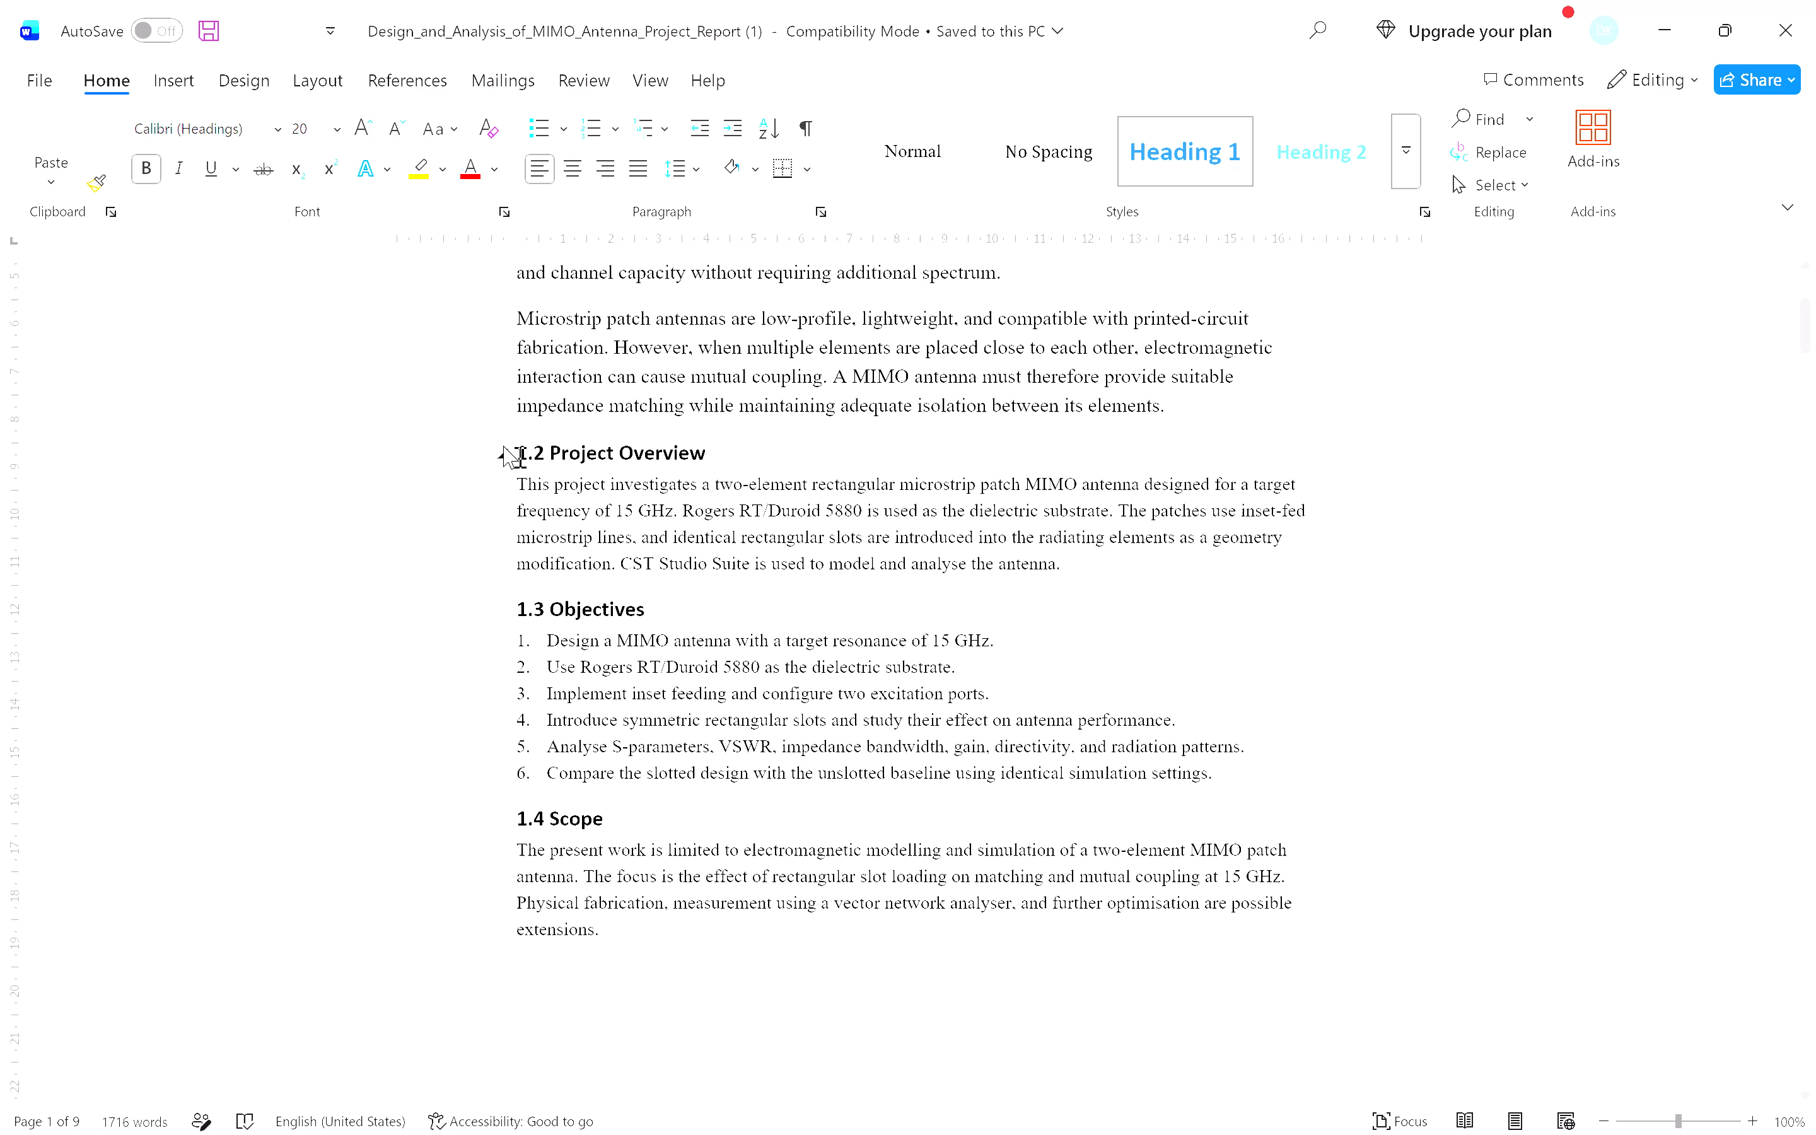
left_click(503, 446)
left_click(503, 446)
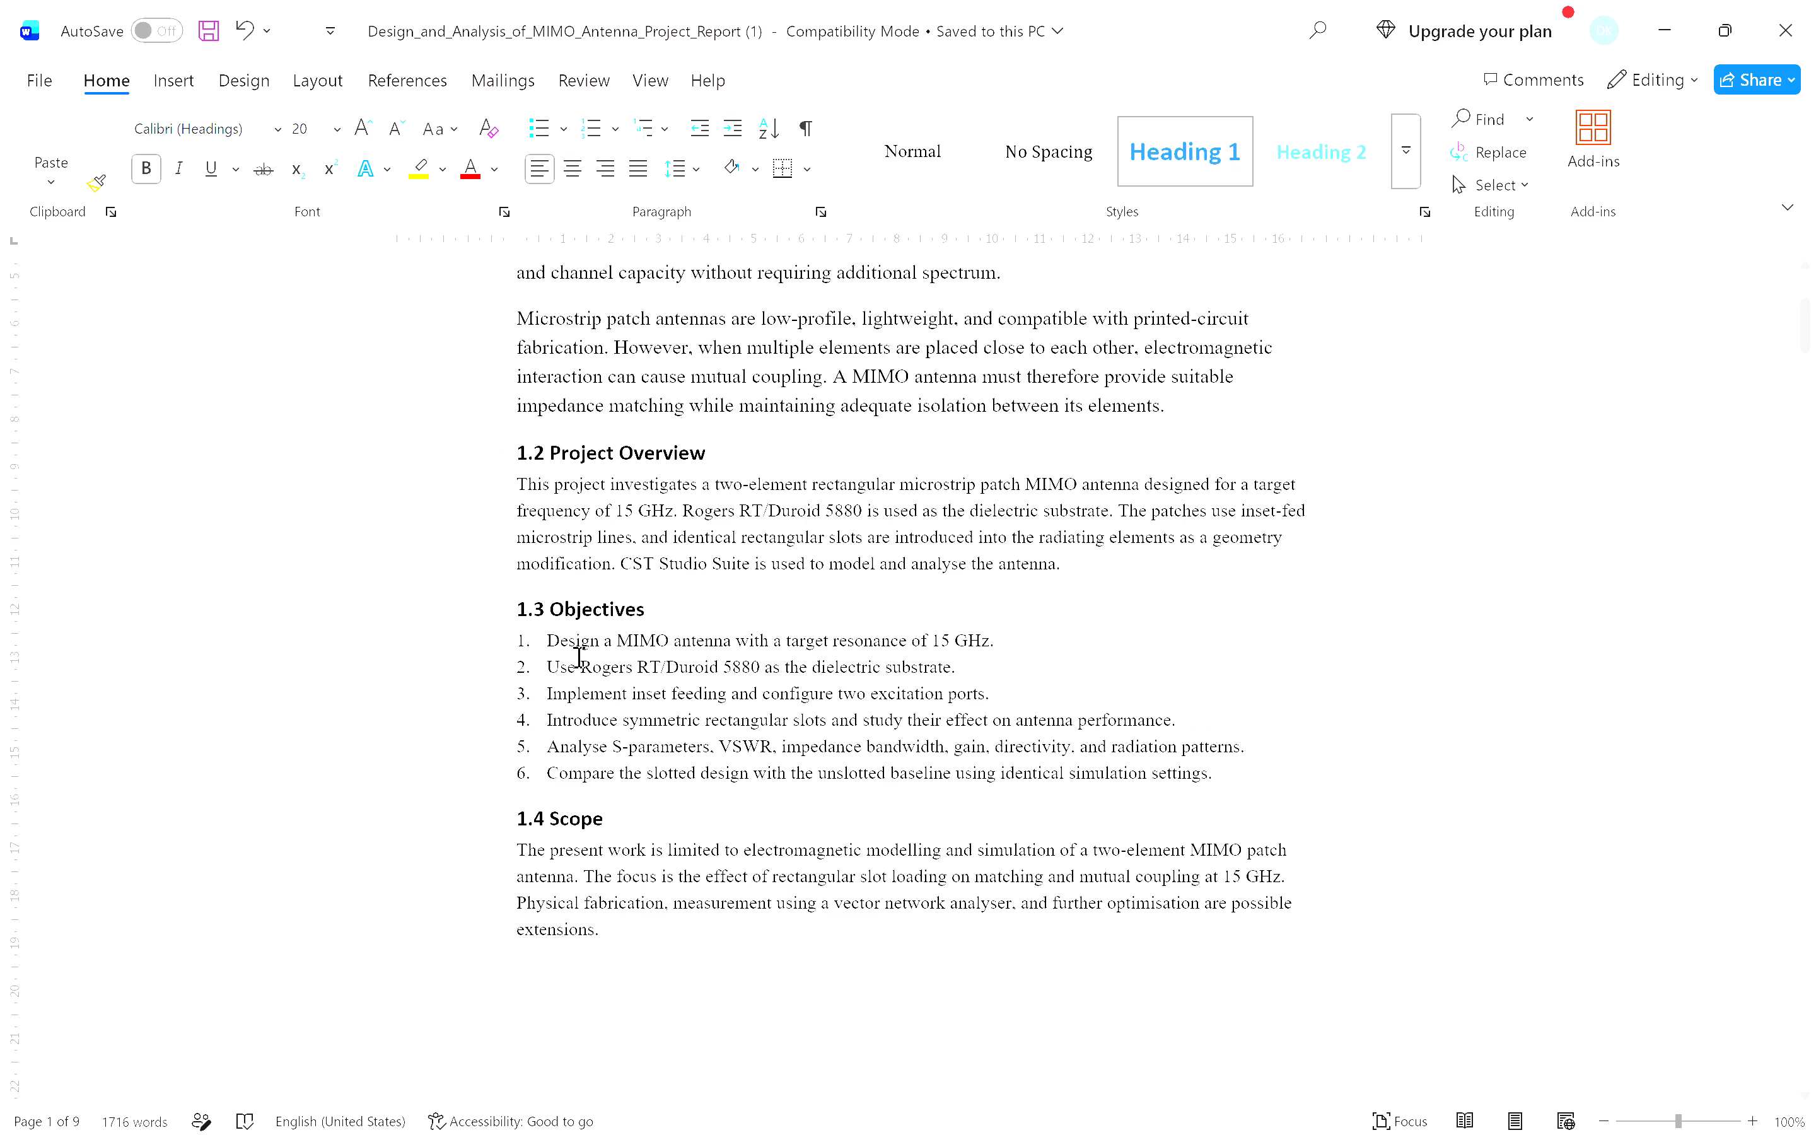
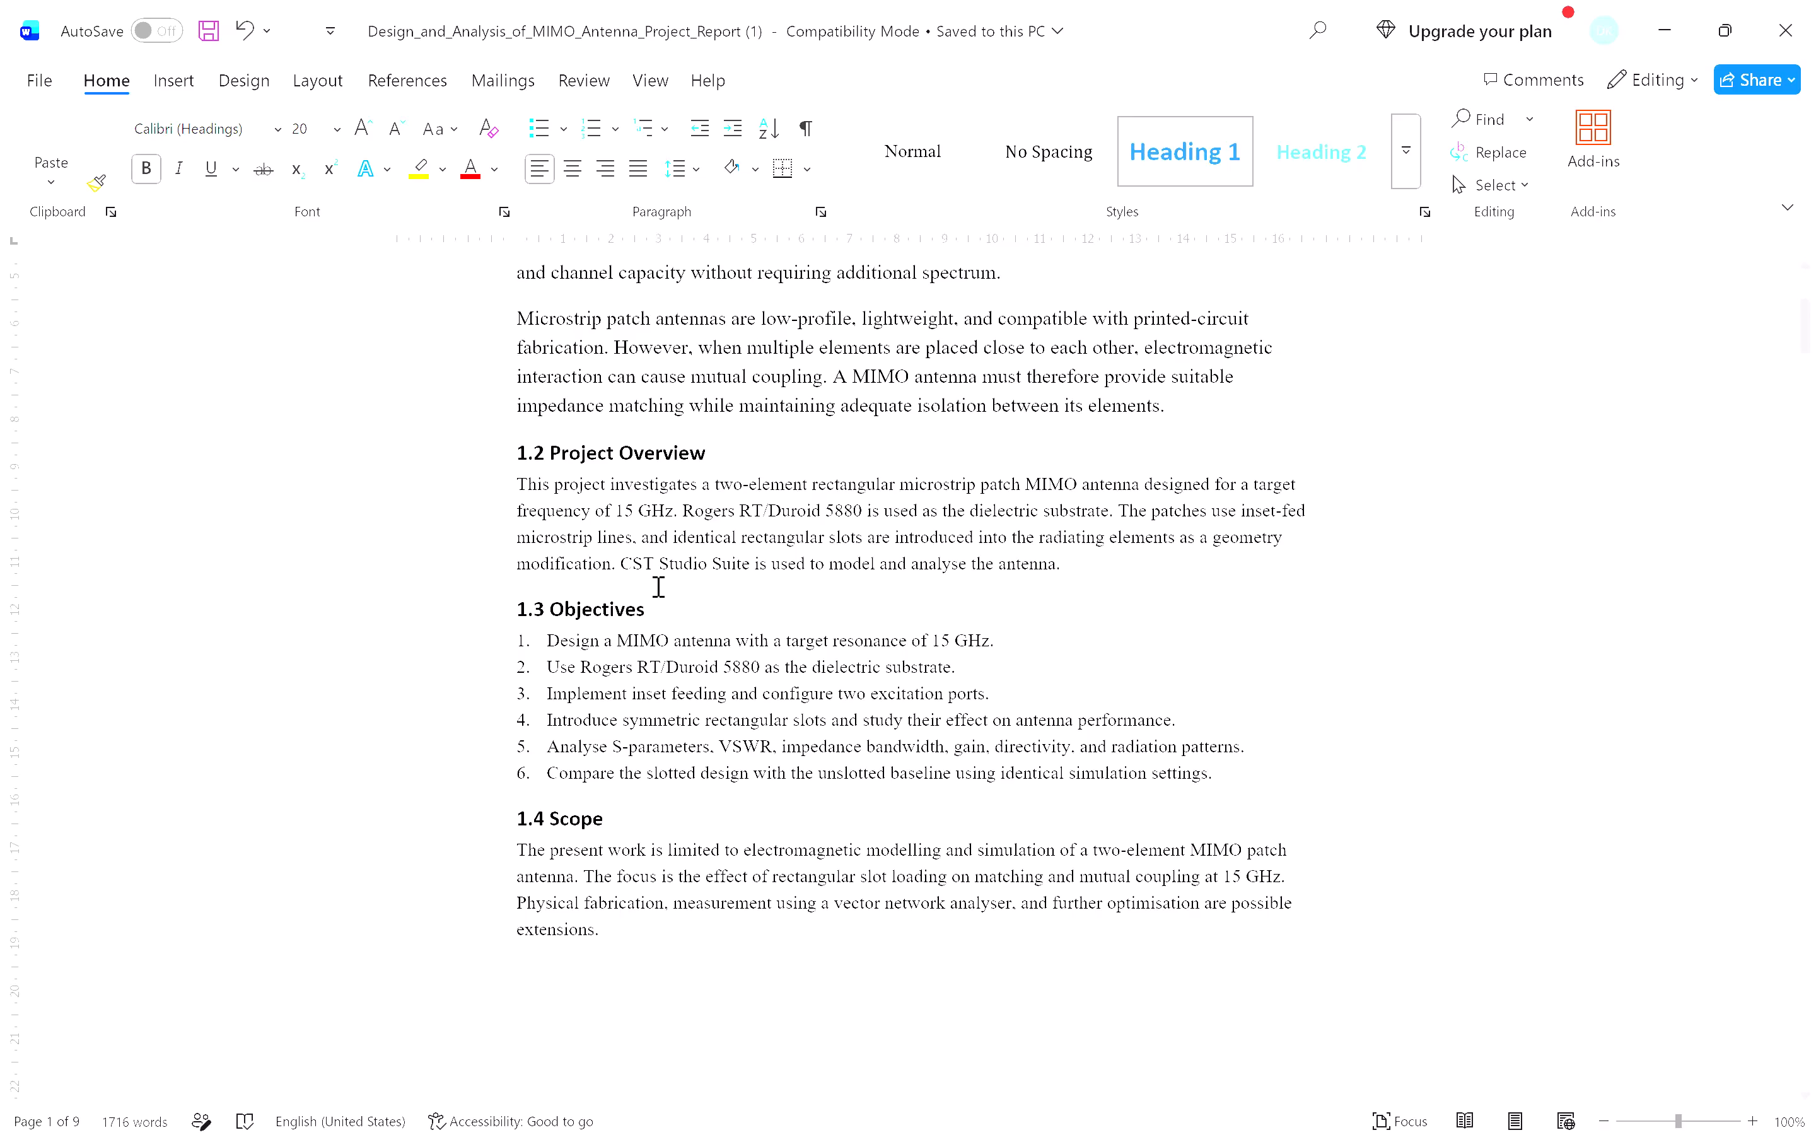
Arrange the MIMO antenna project report and the Micro Proj Sem V First 4 pages document side by side.
scroll(661, 608, "down", 2)
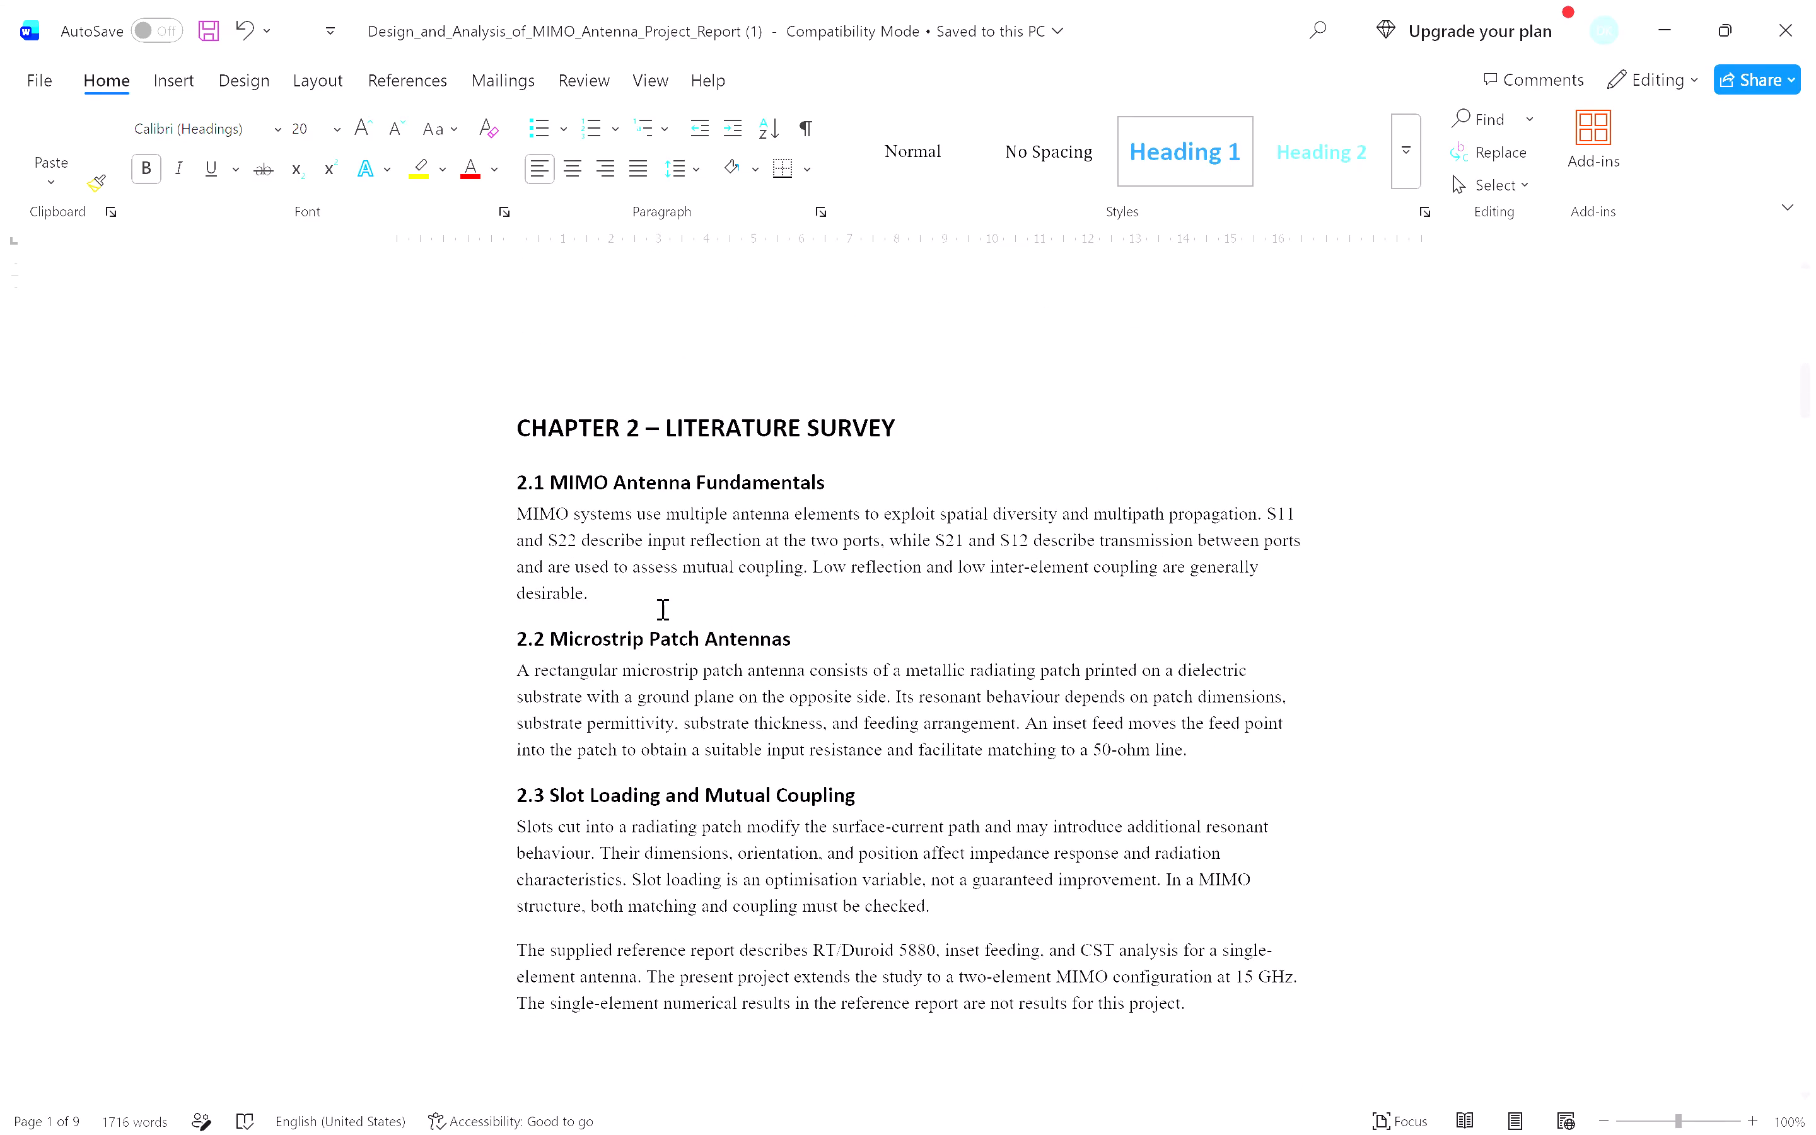
key("alt+x")
key("alt+Tab")
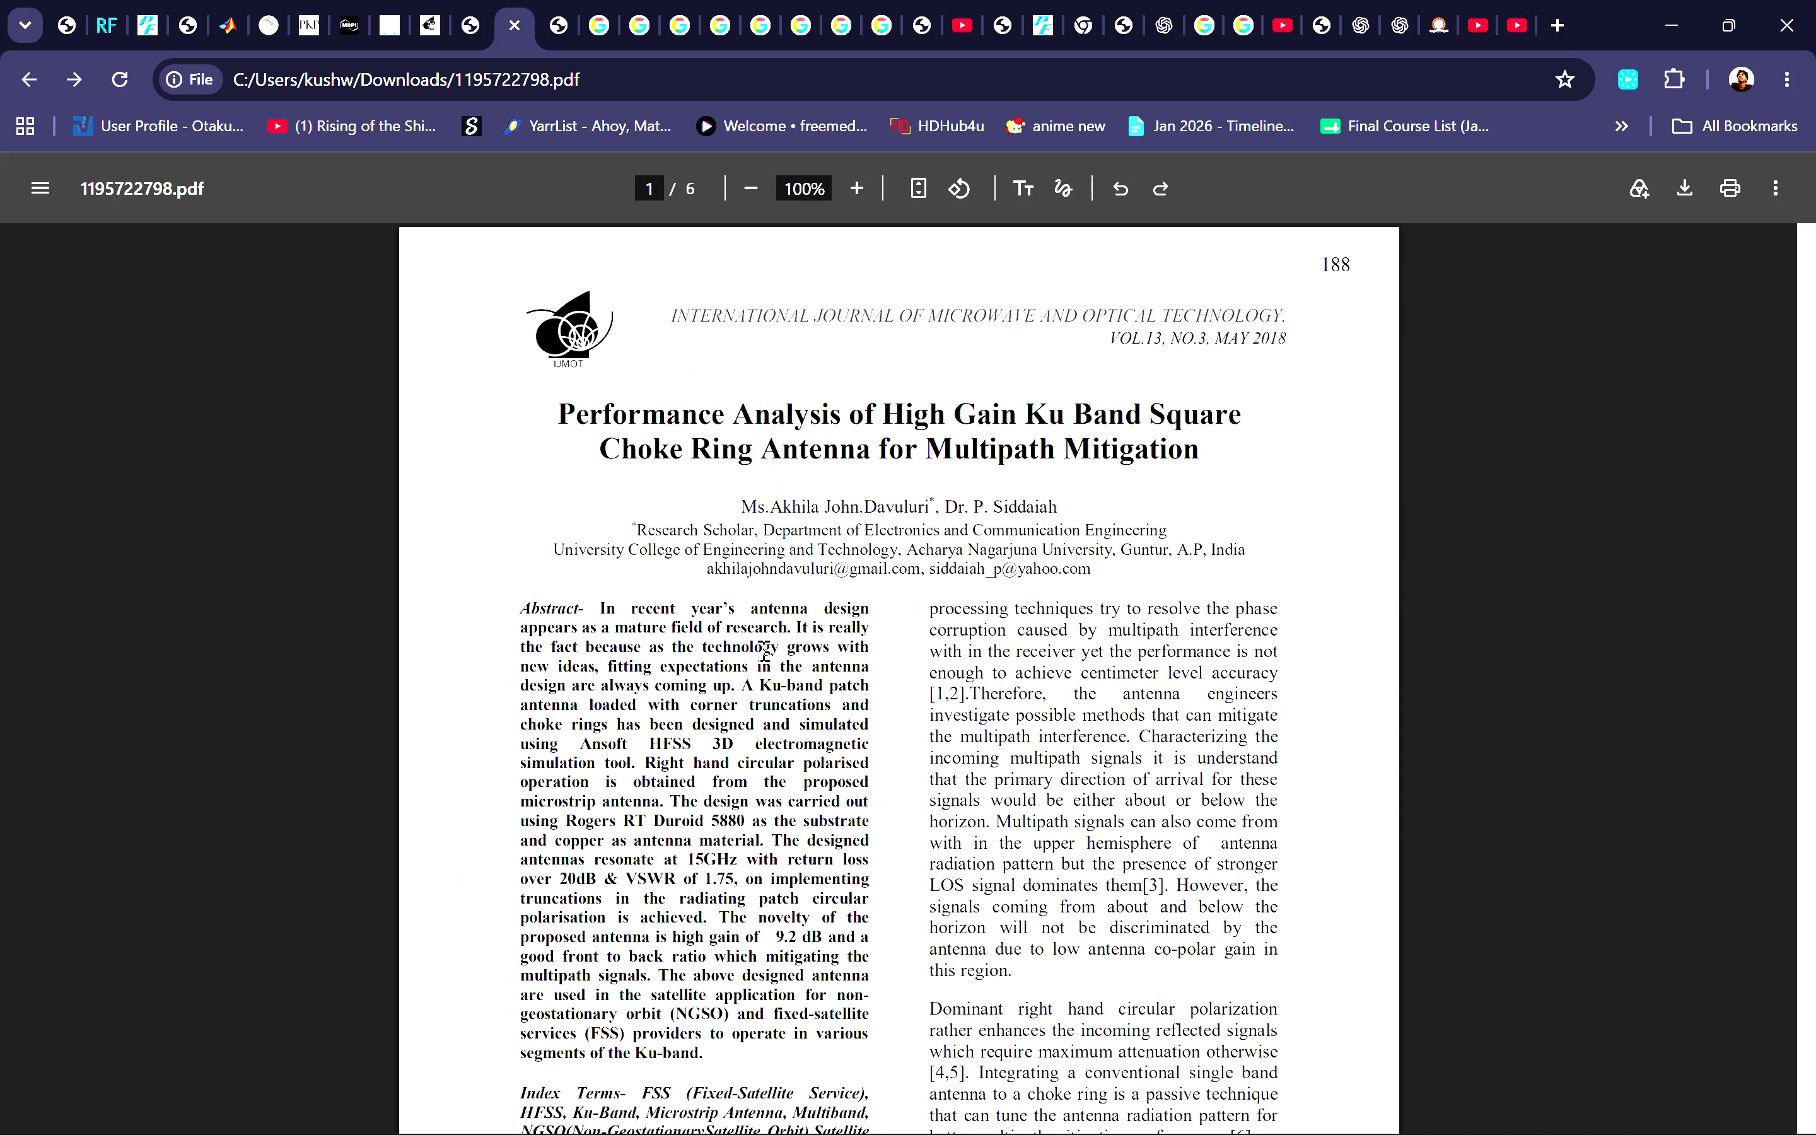
scroll(754, 710, "down", 2)
key("alt+Tab")
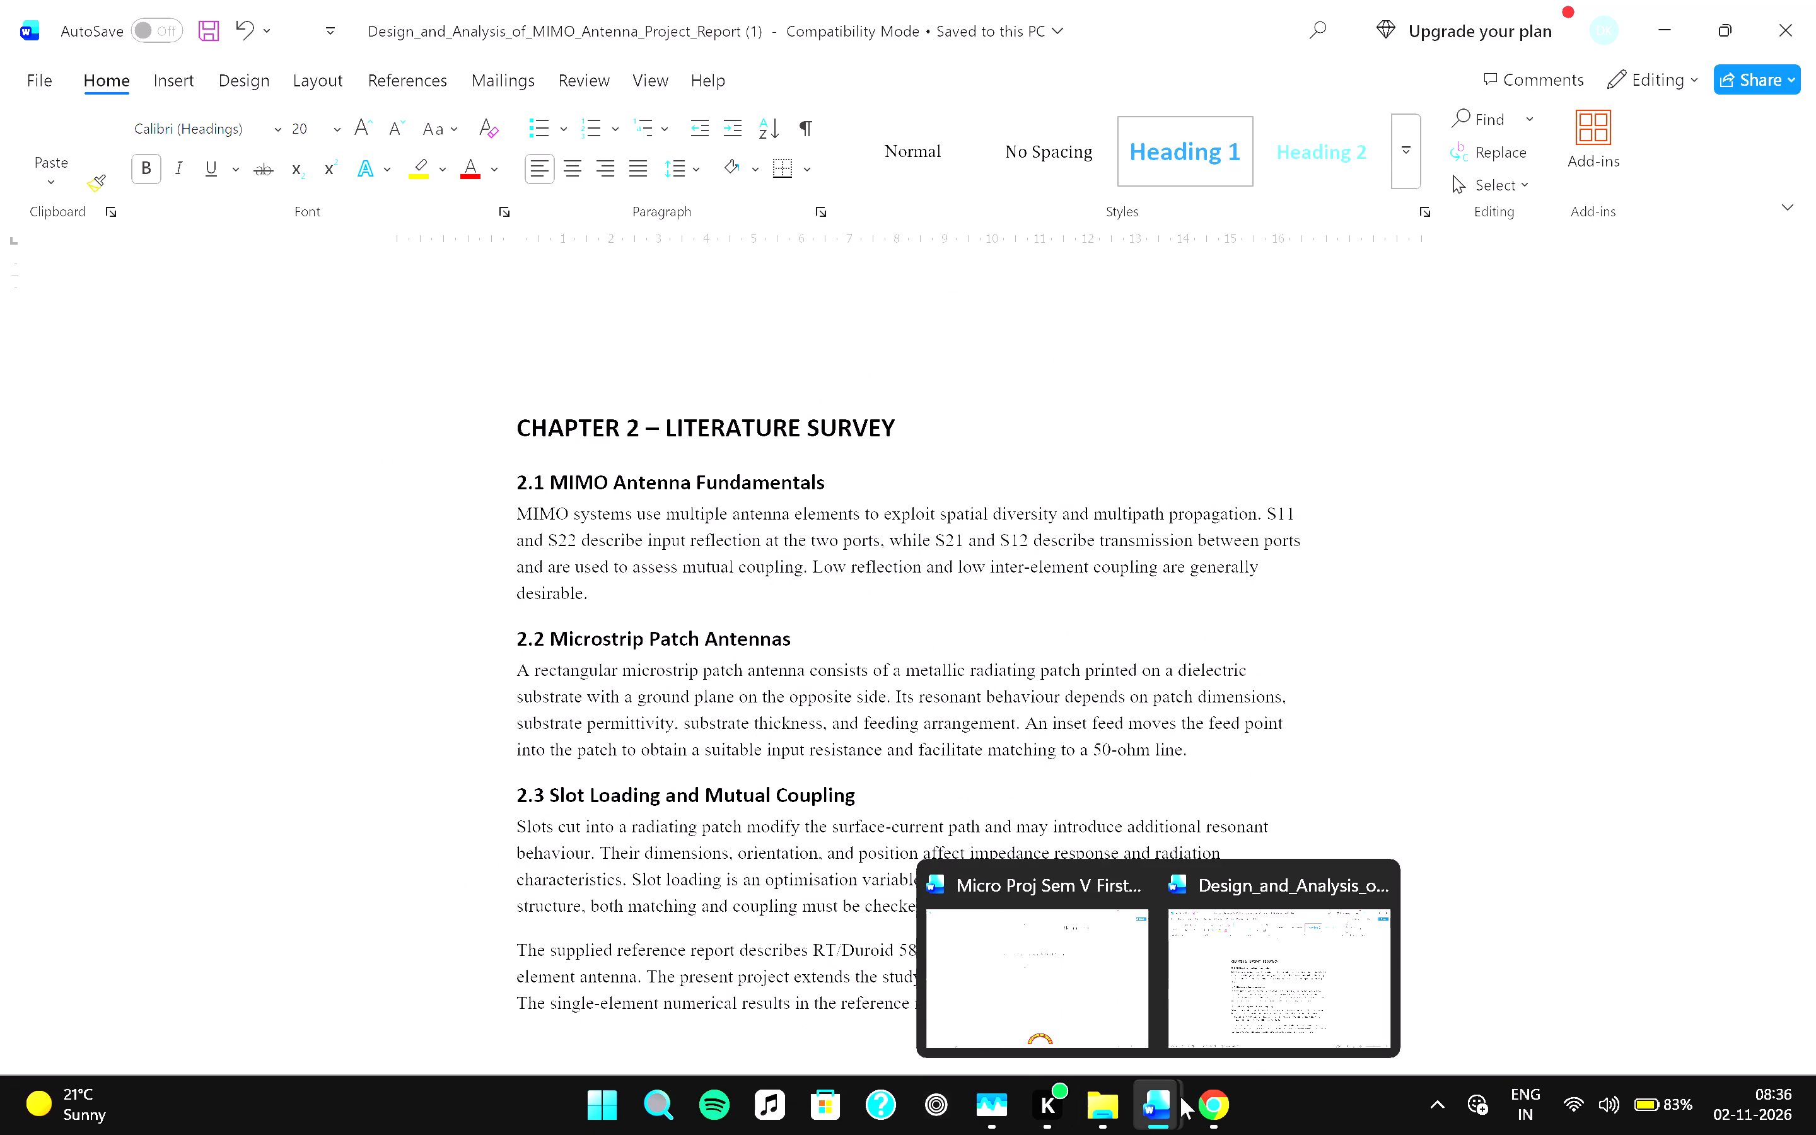
right_click(1126, 1025)
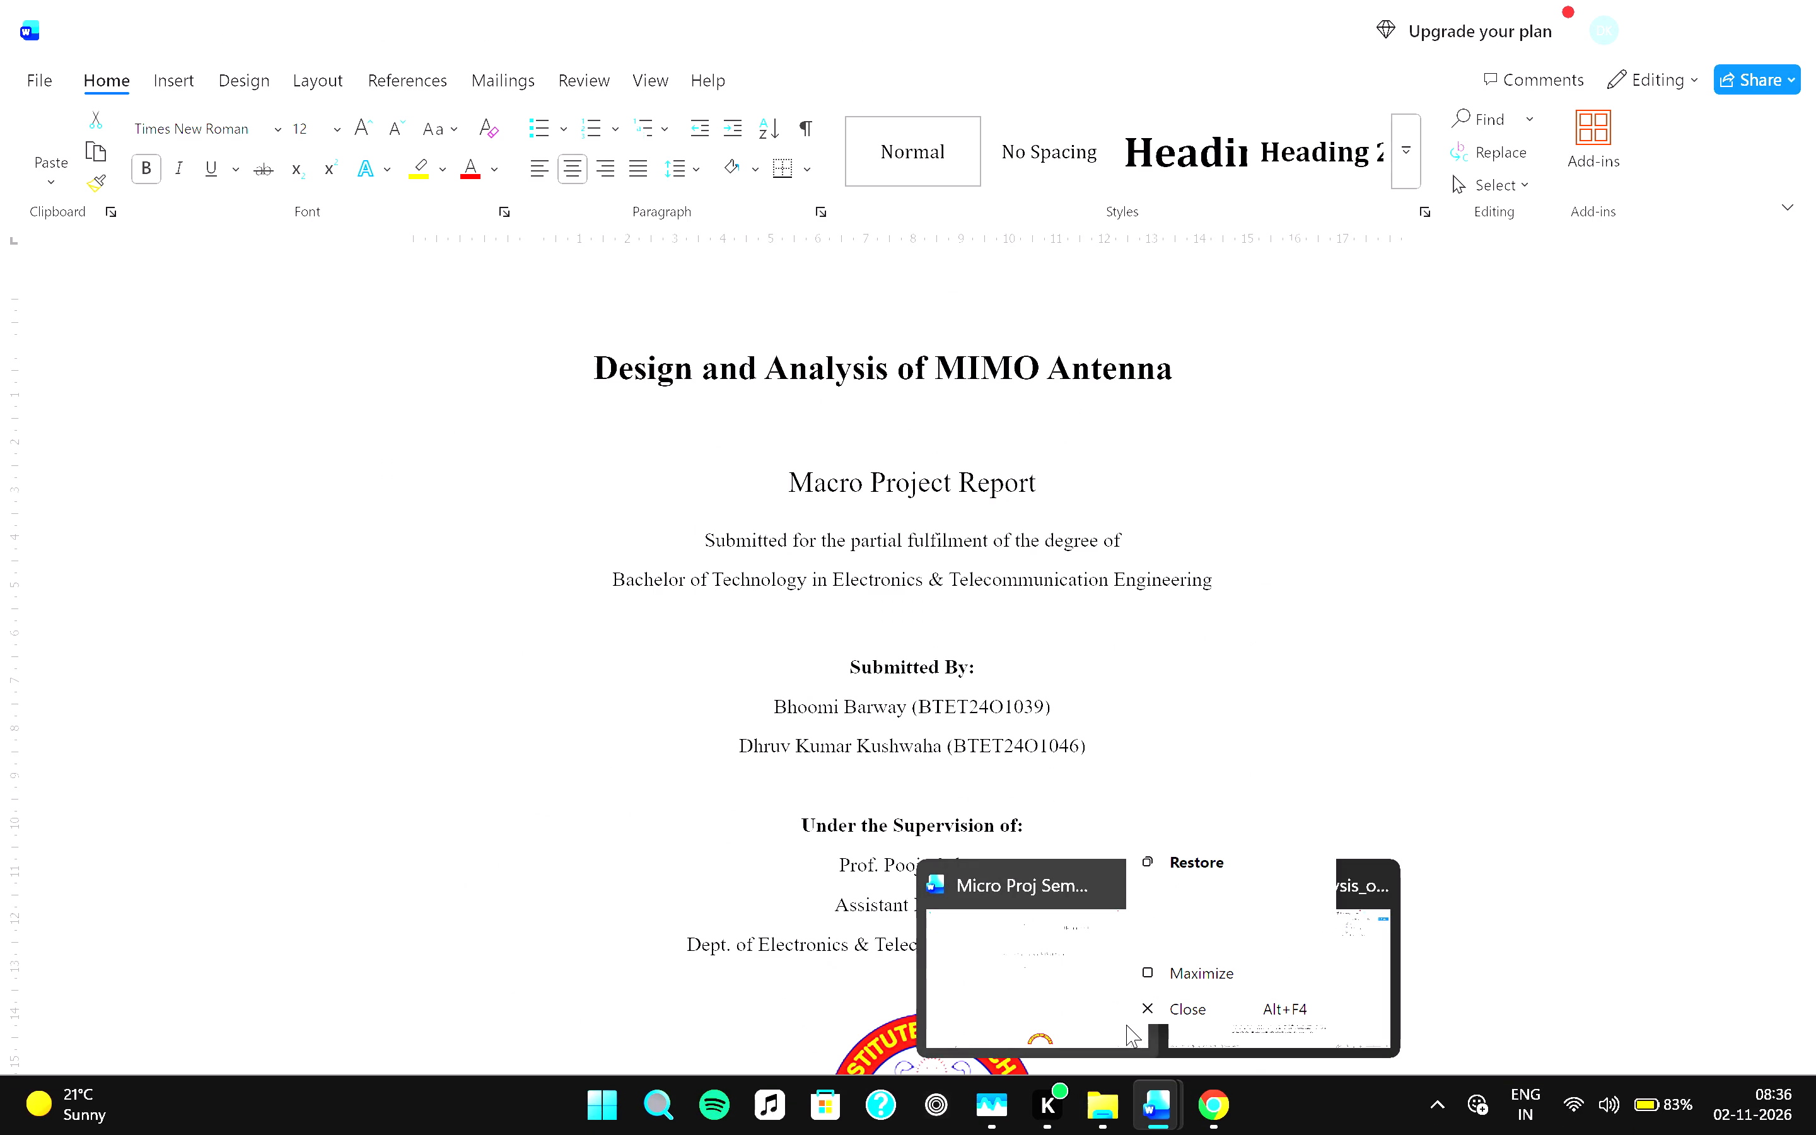
left_click(1022, 910)
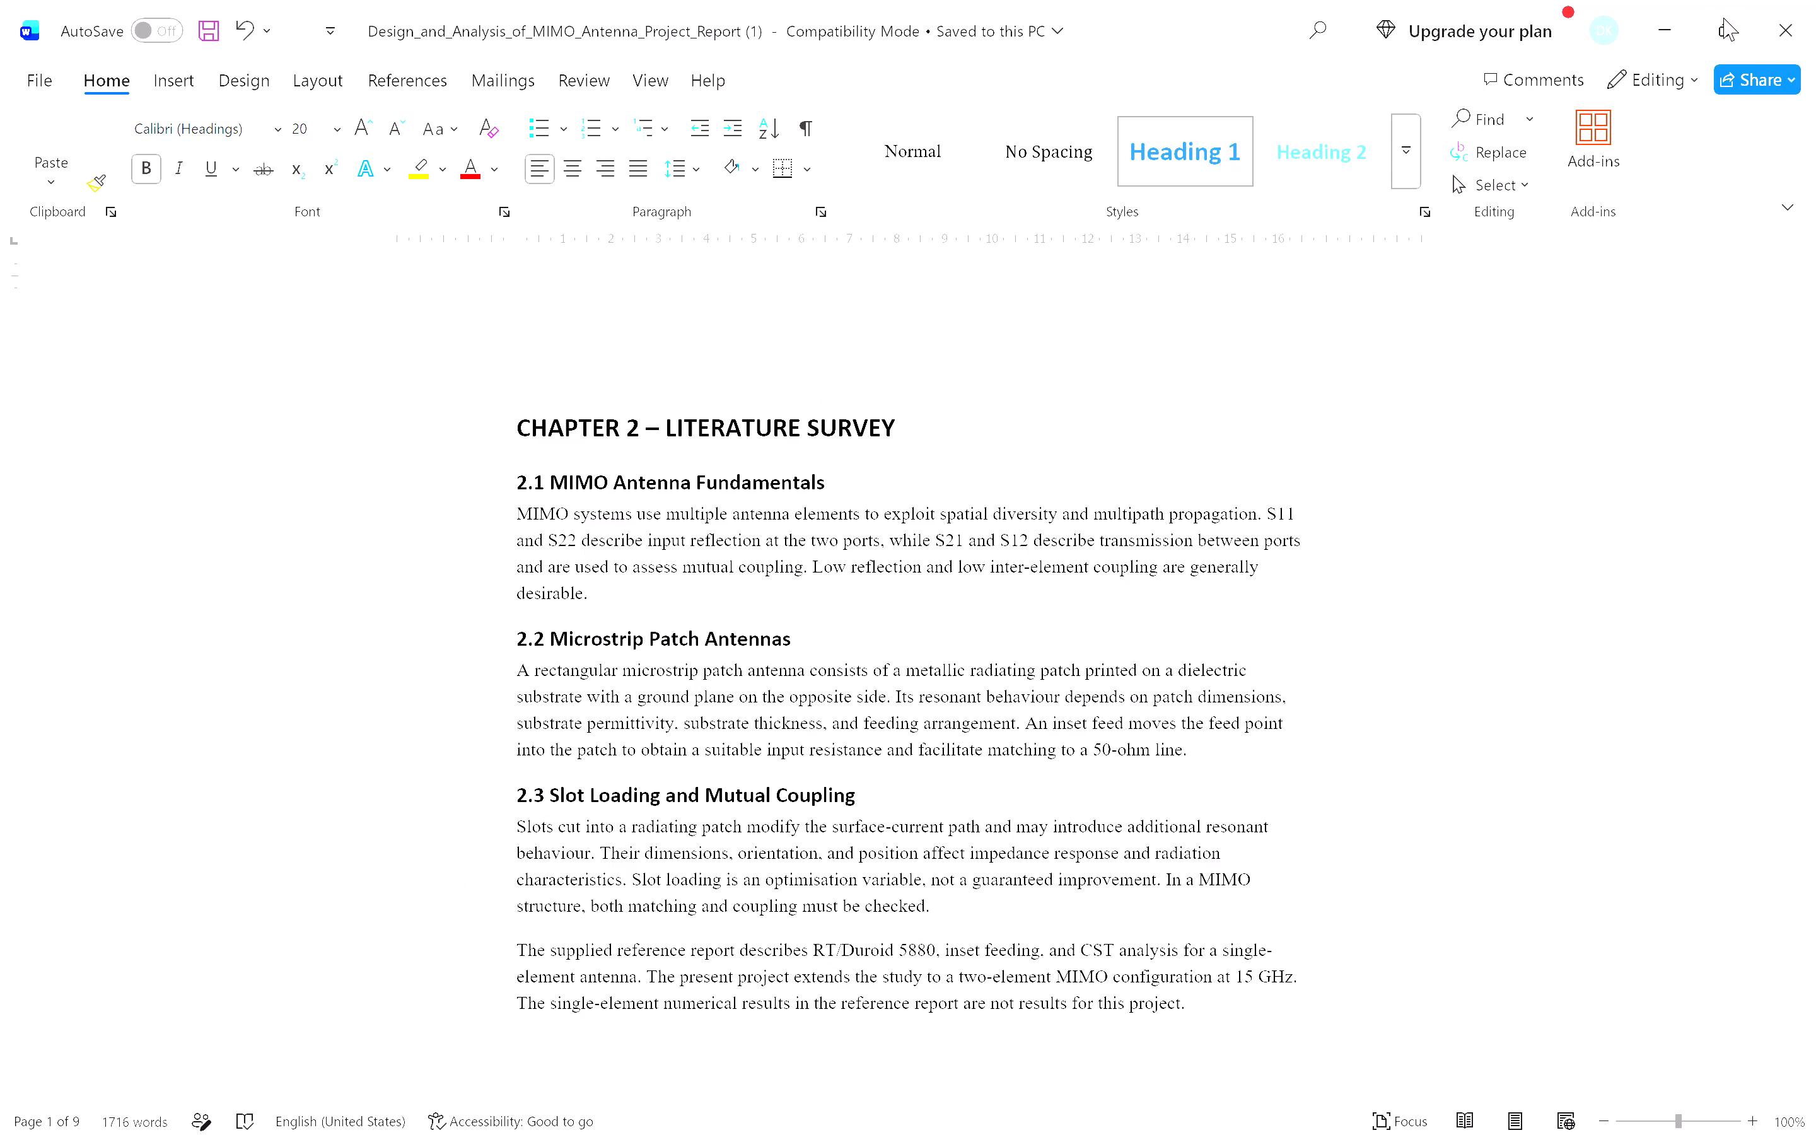
left_click(1607, 102)
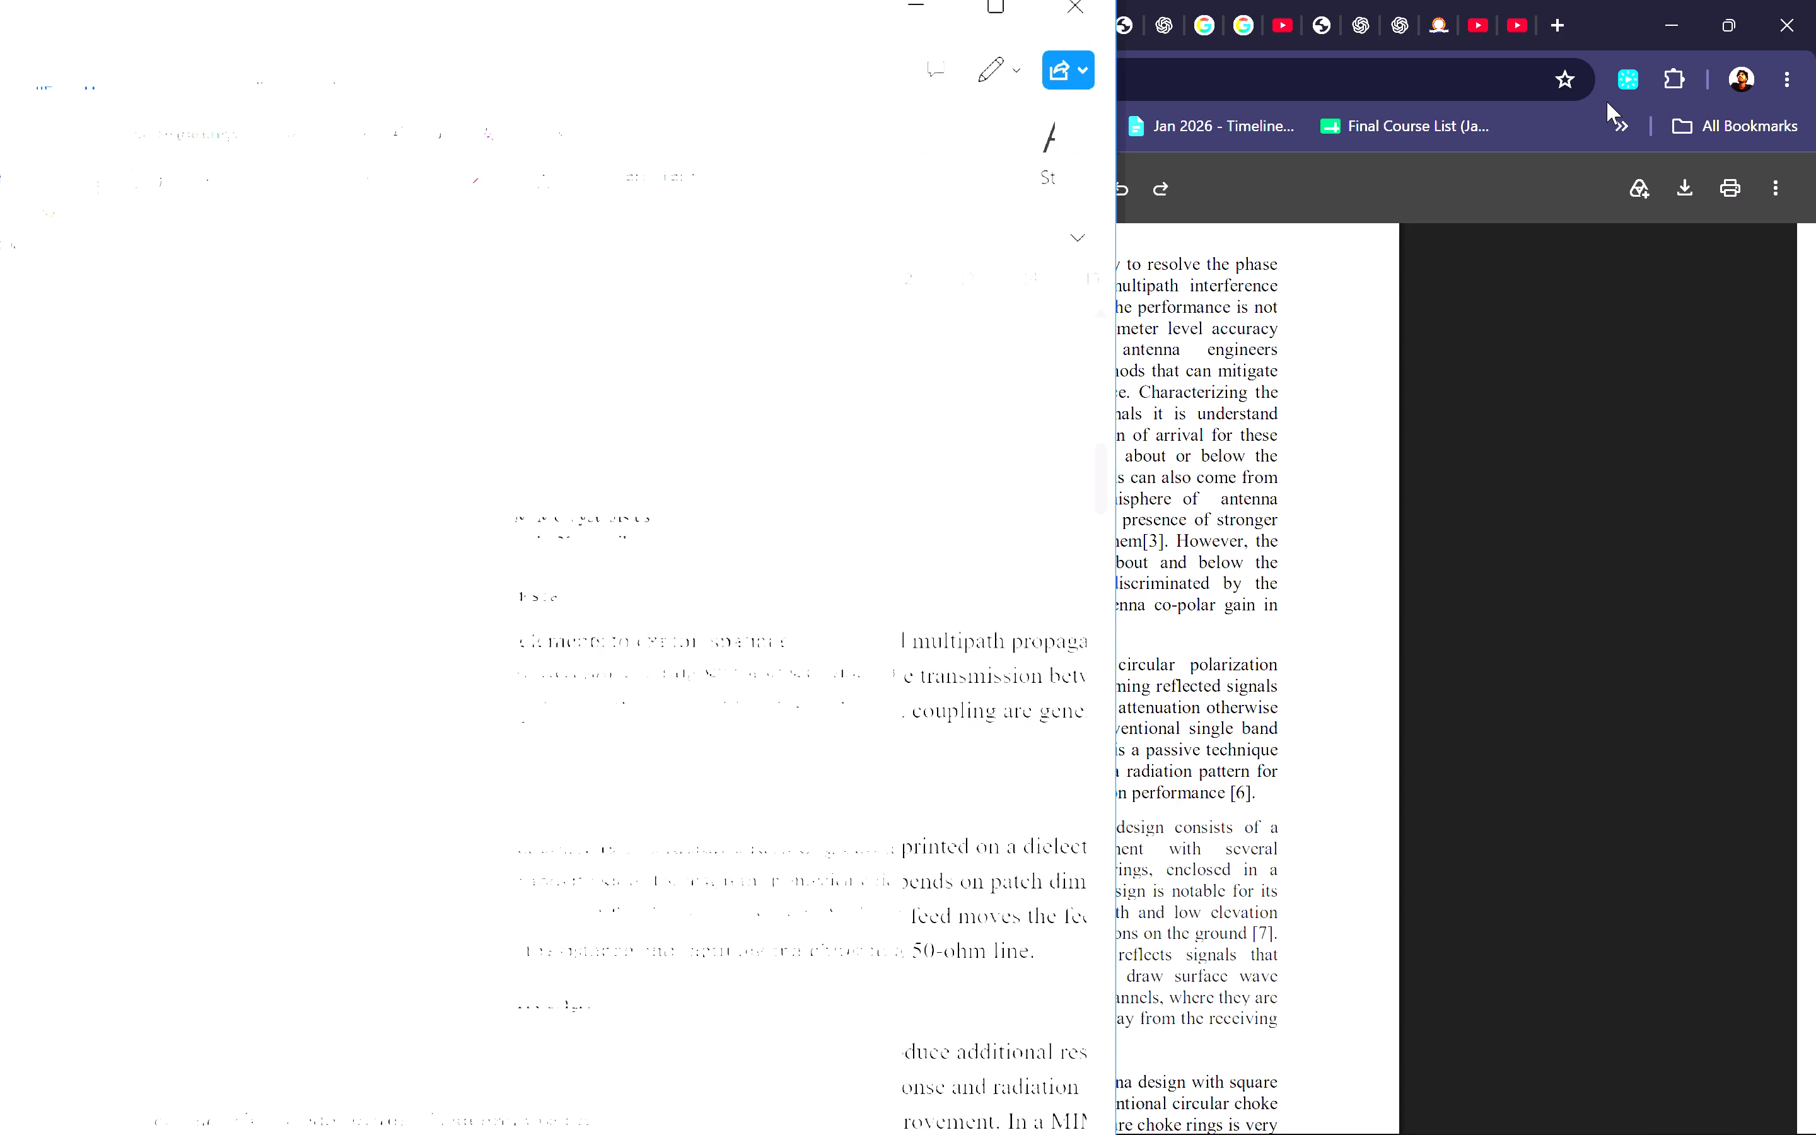
Look through the front pages of the Micro Proj document and Chapters 1 to 4 of the MIMO antenna report to compare them.
scroll(1170, 564, "down", 1)
scroll(1170, 564, "left", 1)
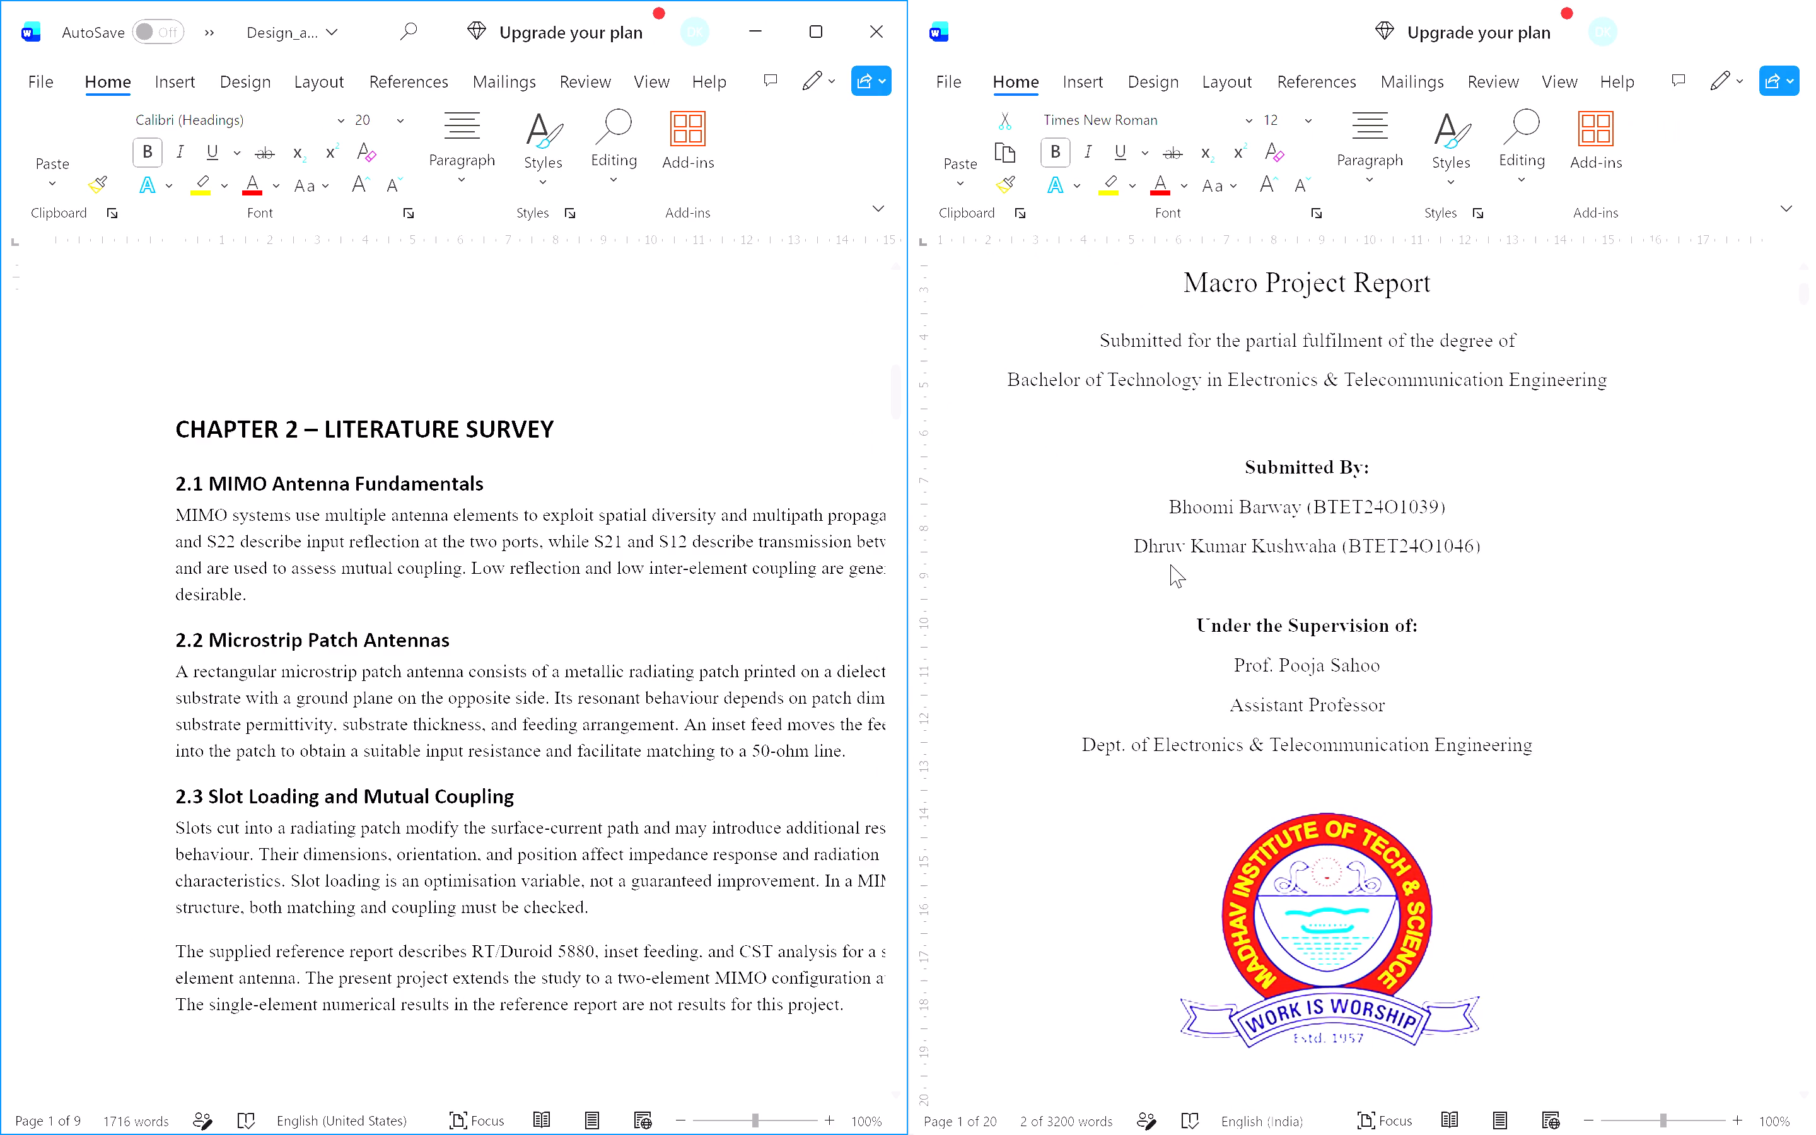
scroll(1170, 564, "down", 3)
scroll(679, 608, "down", 2)
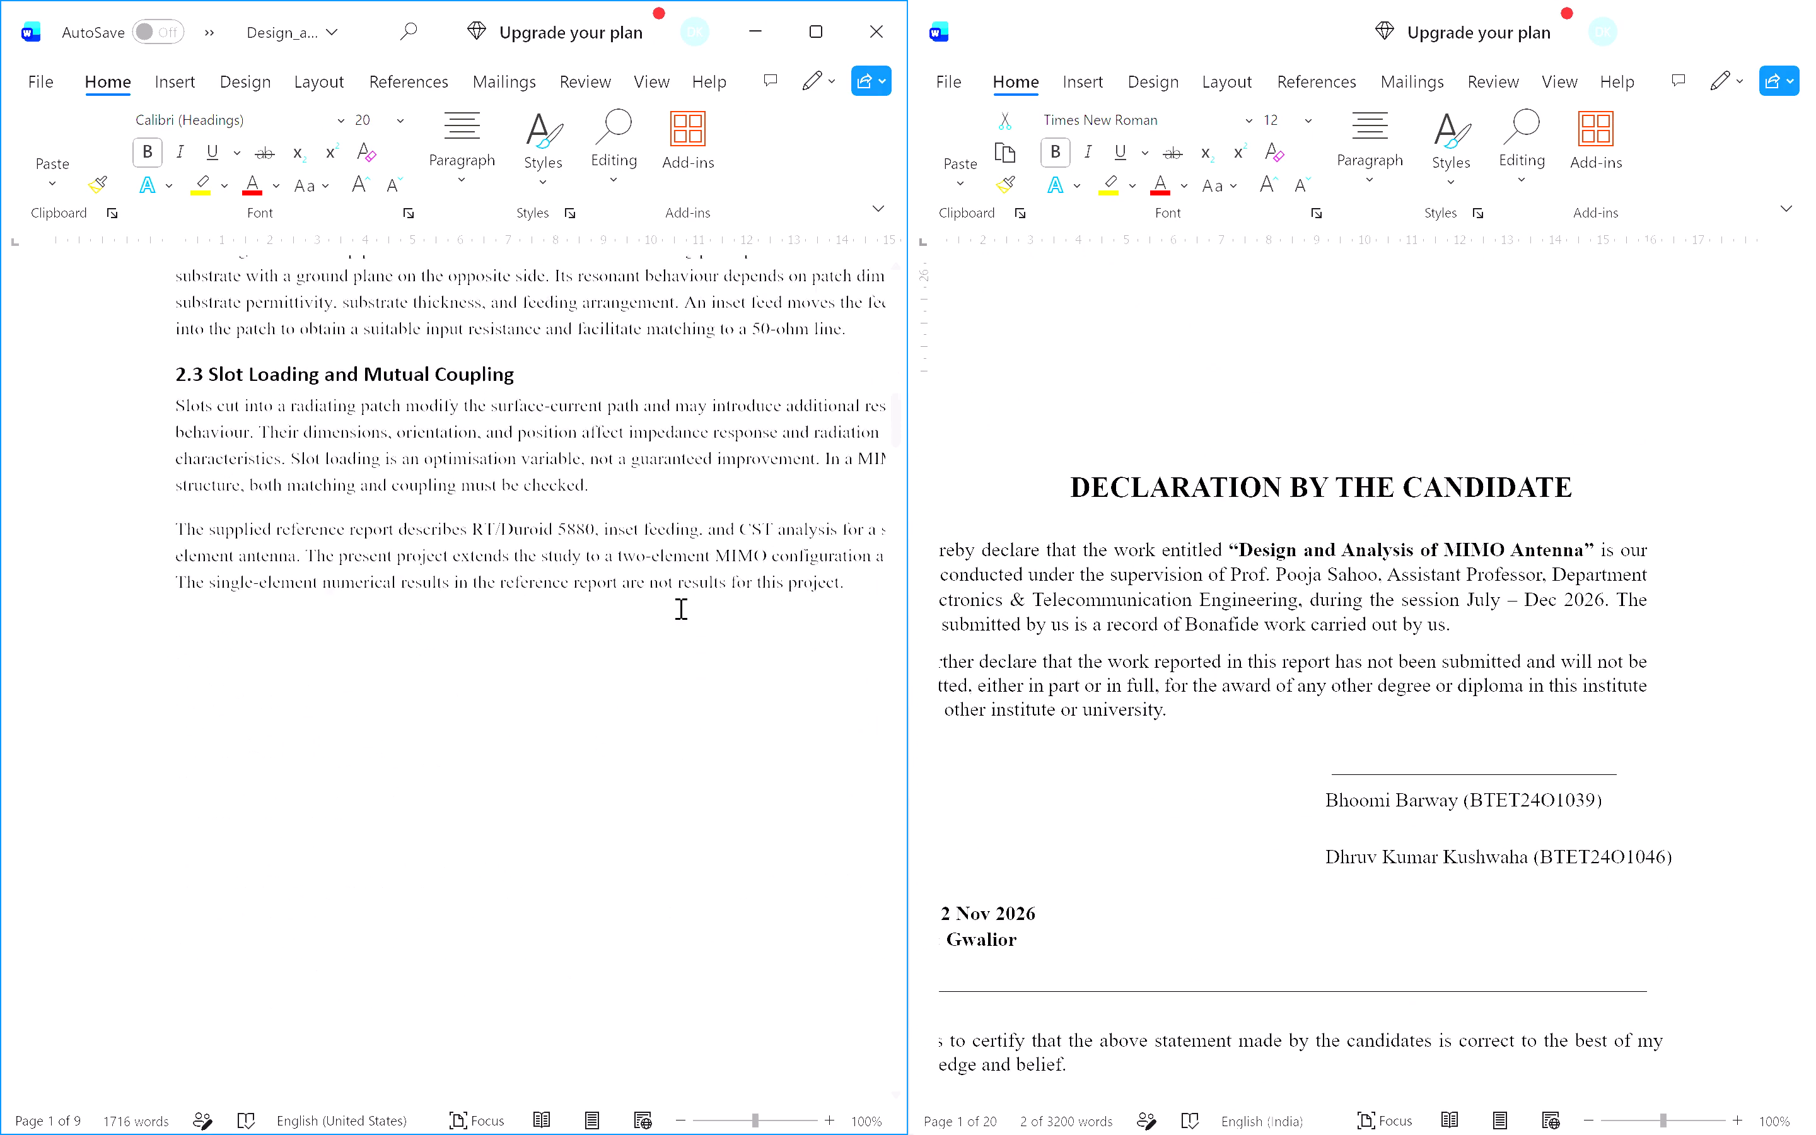
scroll(679, 608, "down", 2)
scroll(679, 608, "up", 1)
scroll(679, 608, "down", 1)
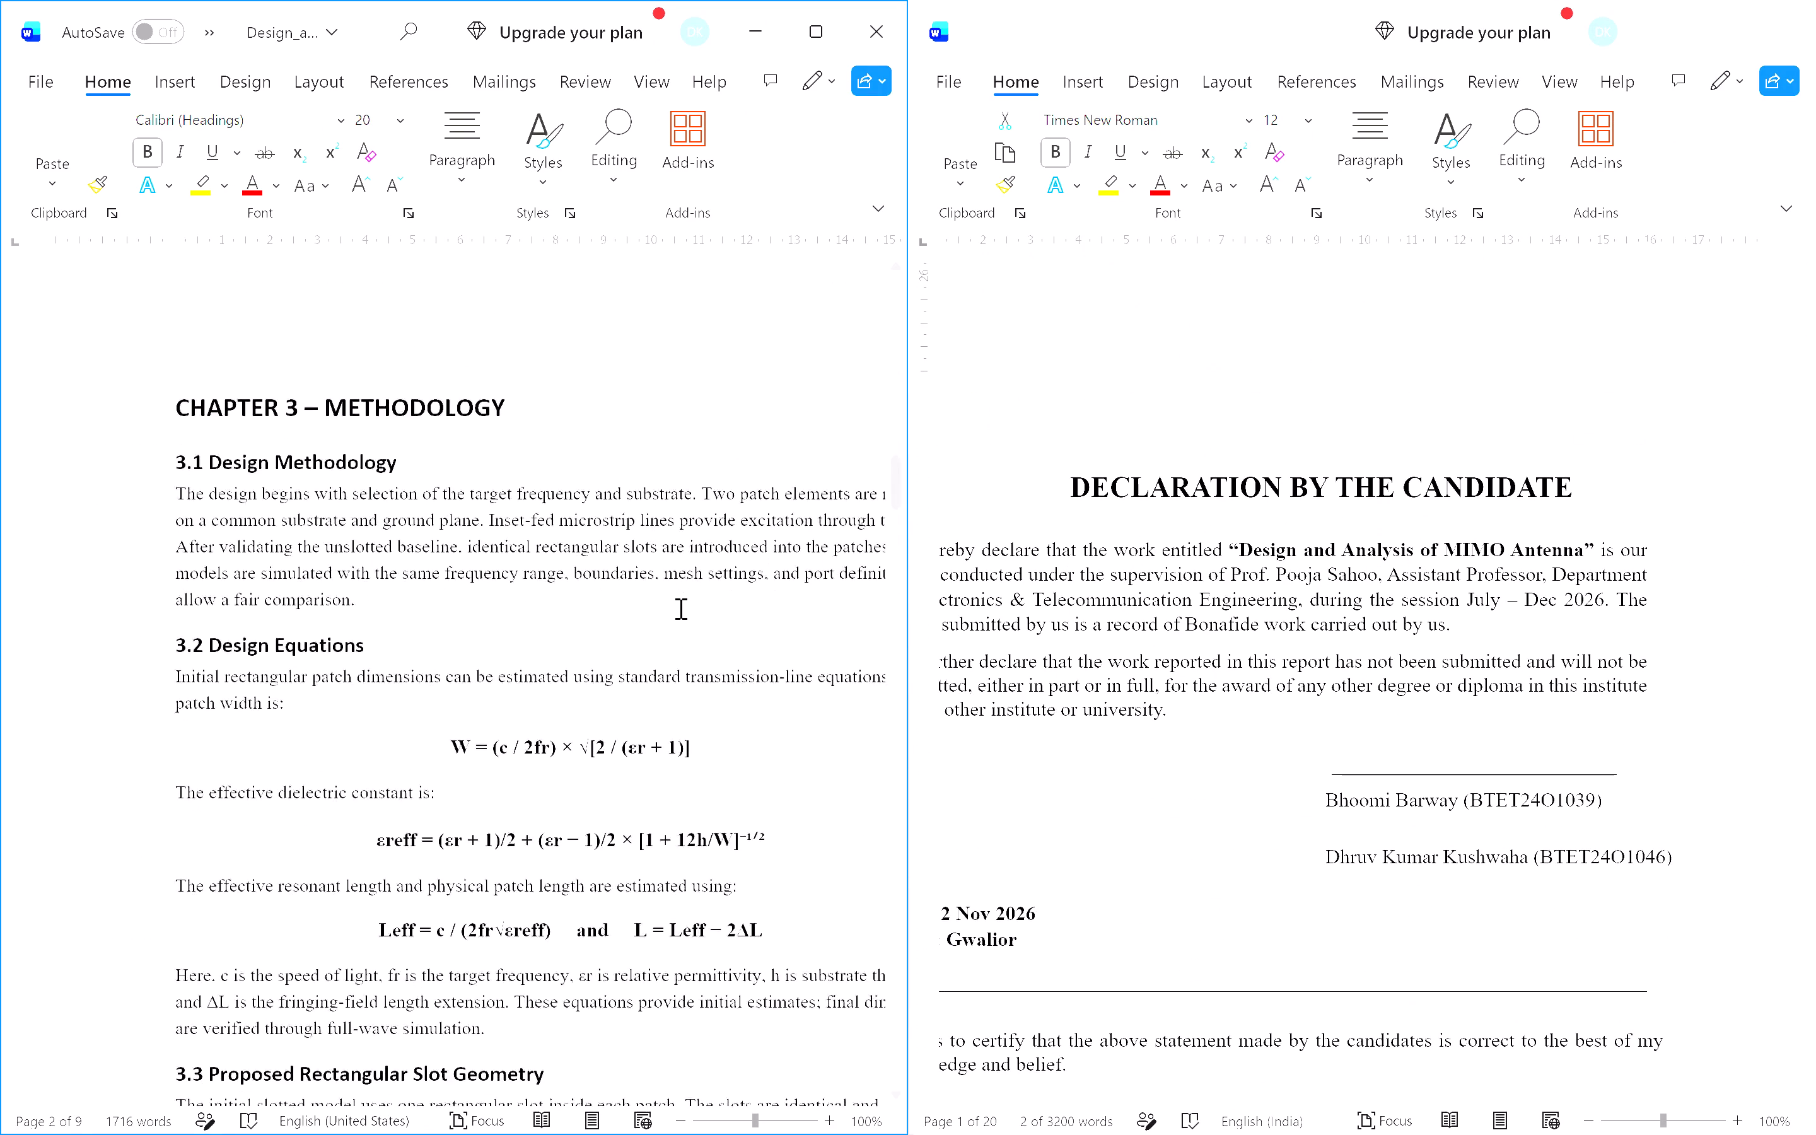
scroll(679, 608, "down", 1)
scroll(679, 608, "up", 10)
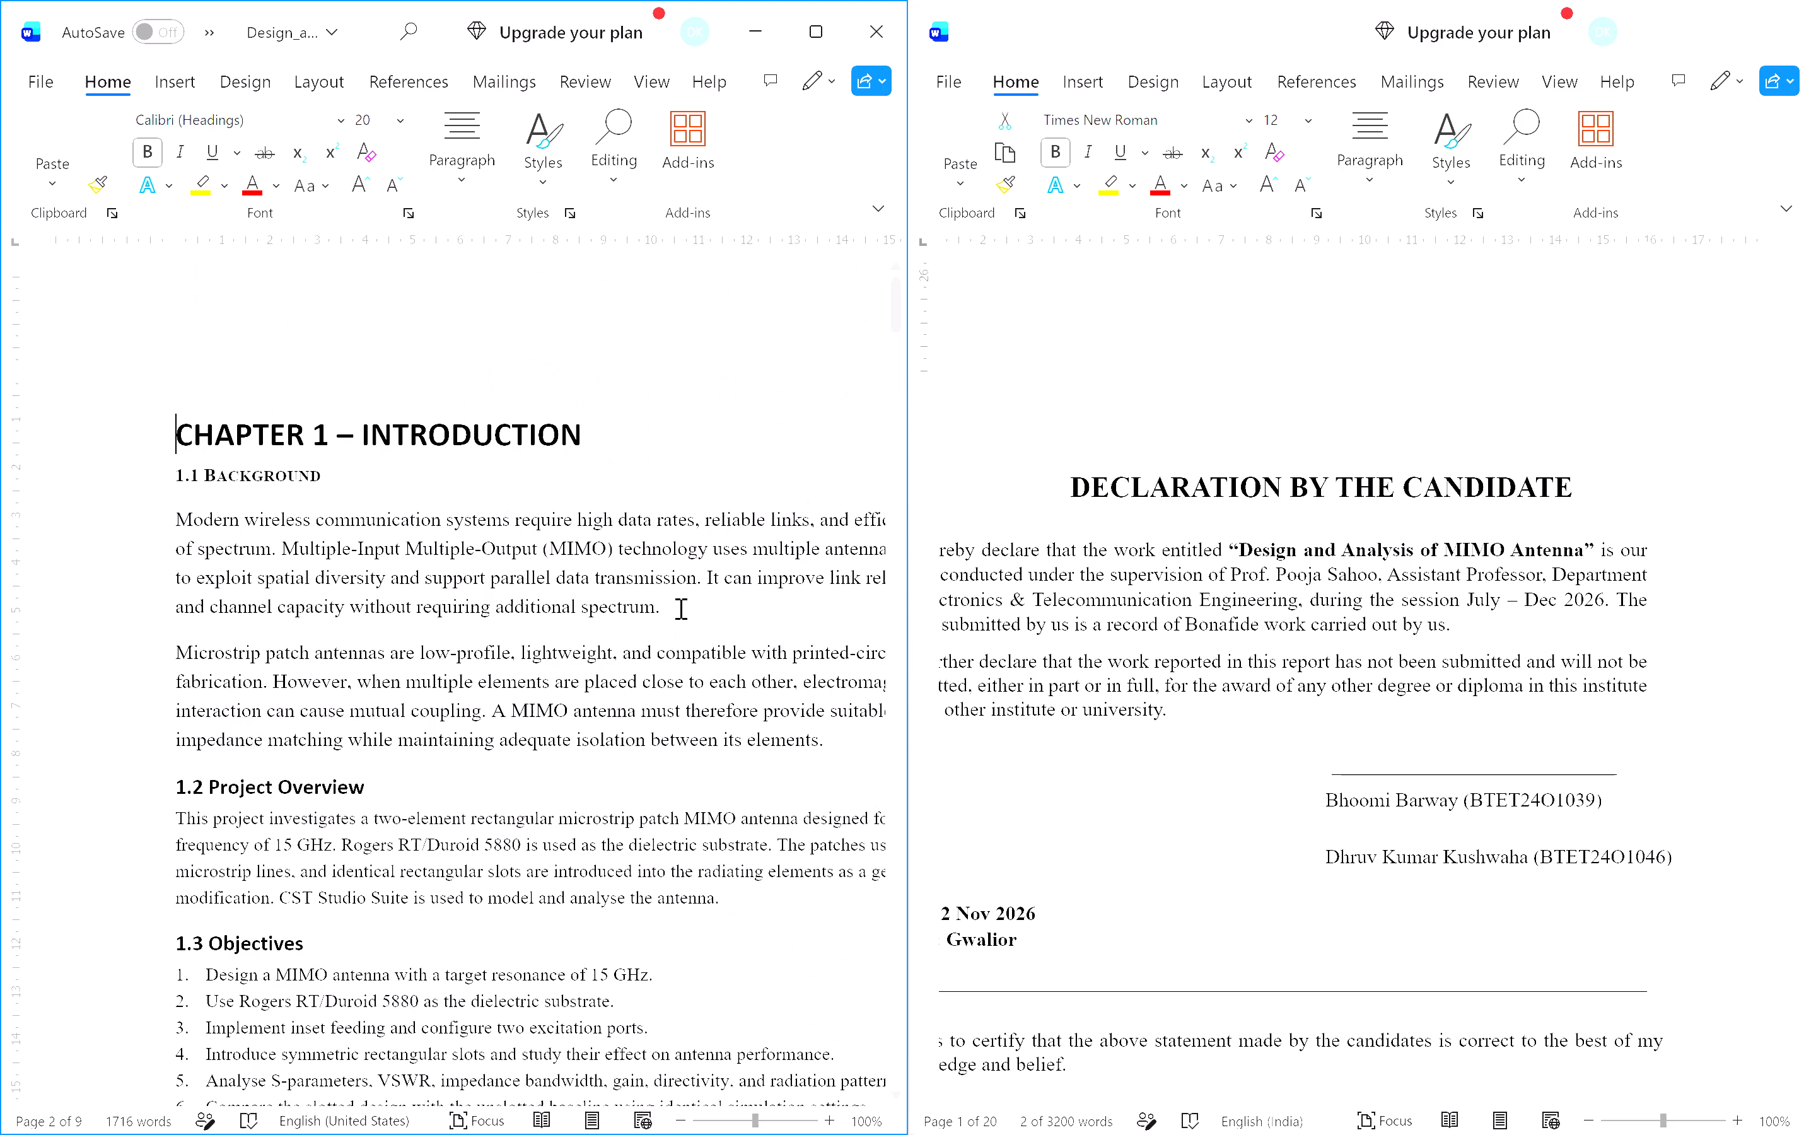
scroll(378, 543, "down", 1)
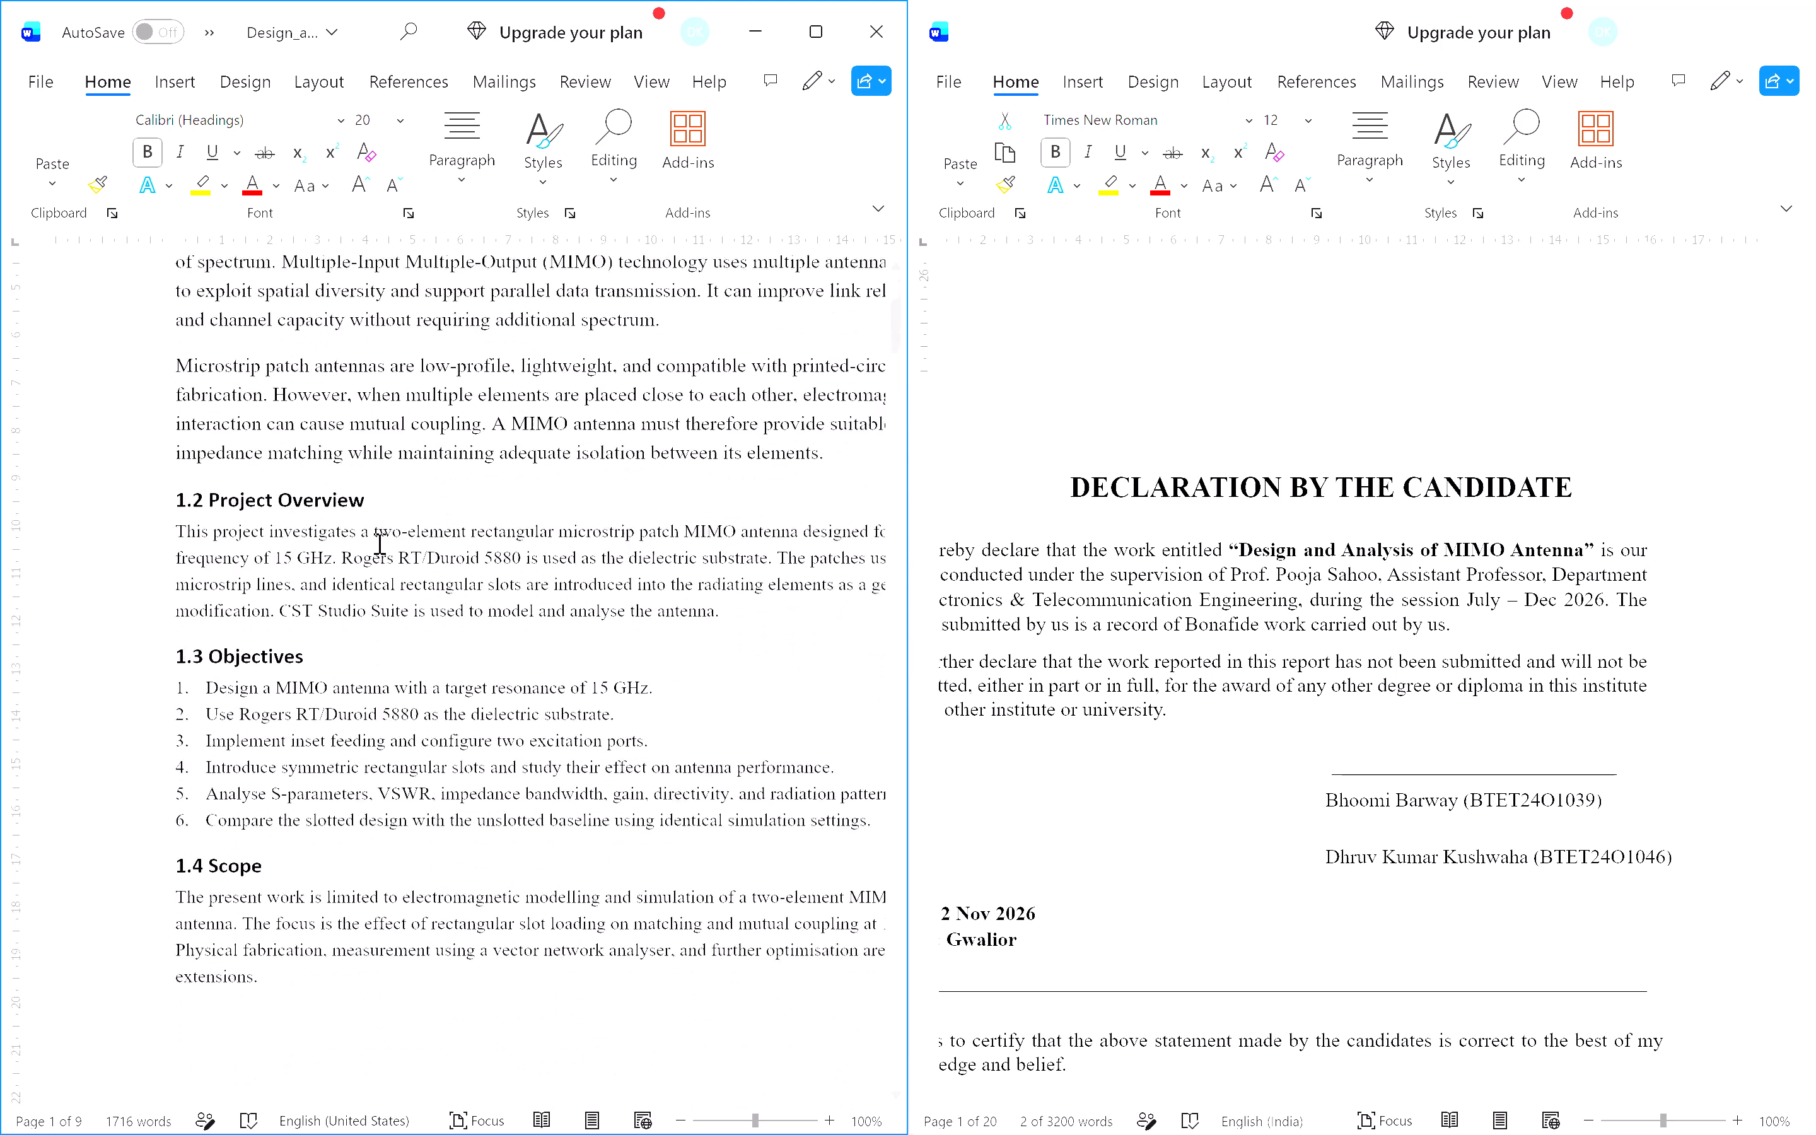
scroll(378, 543, "down", 2)
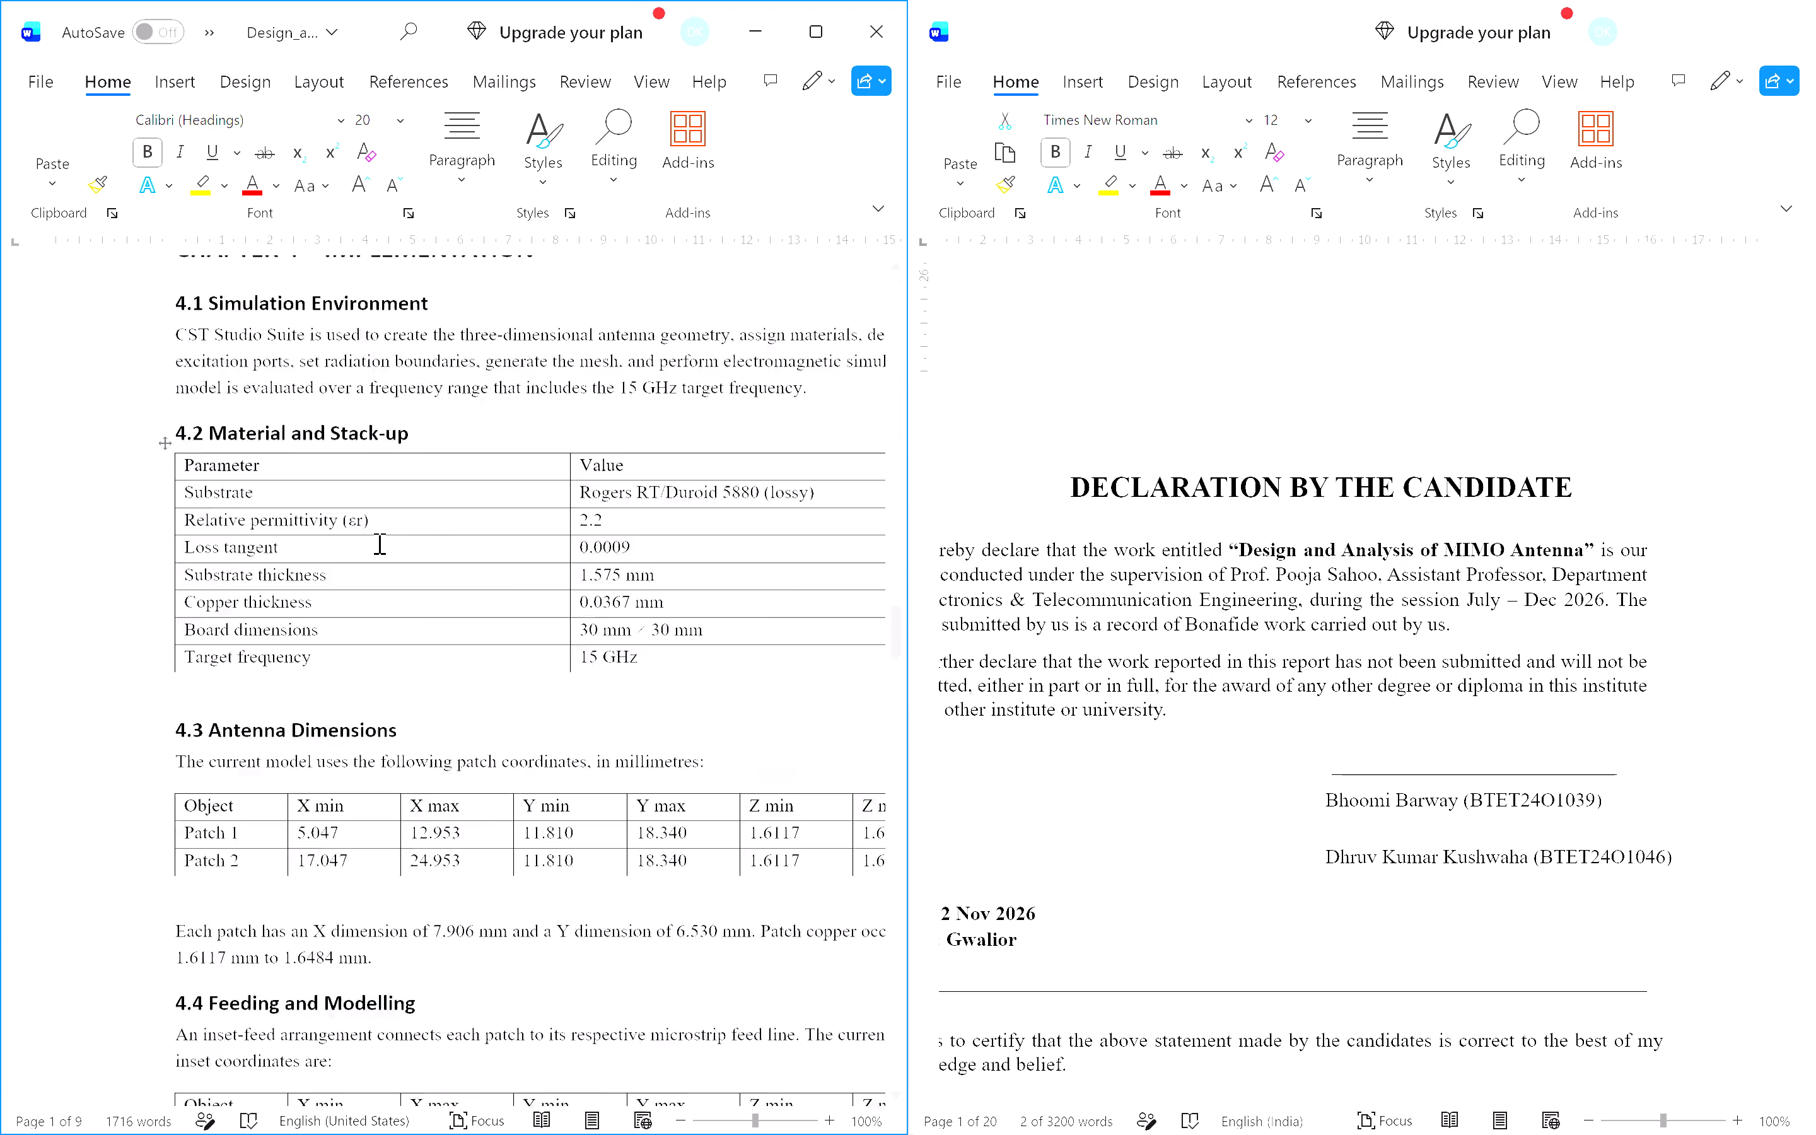
scroll(378, 543, "down", 1)
scroll(378, 543, "up", 1)
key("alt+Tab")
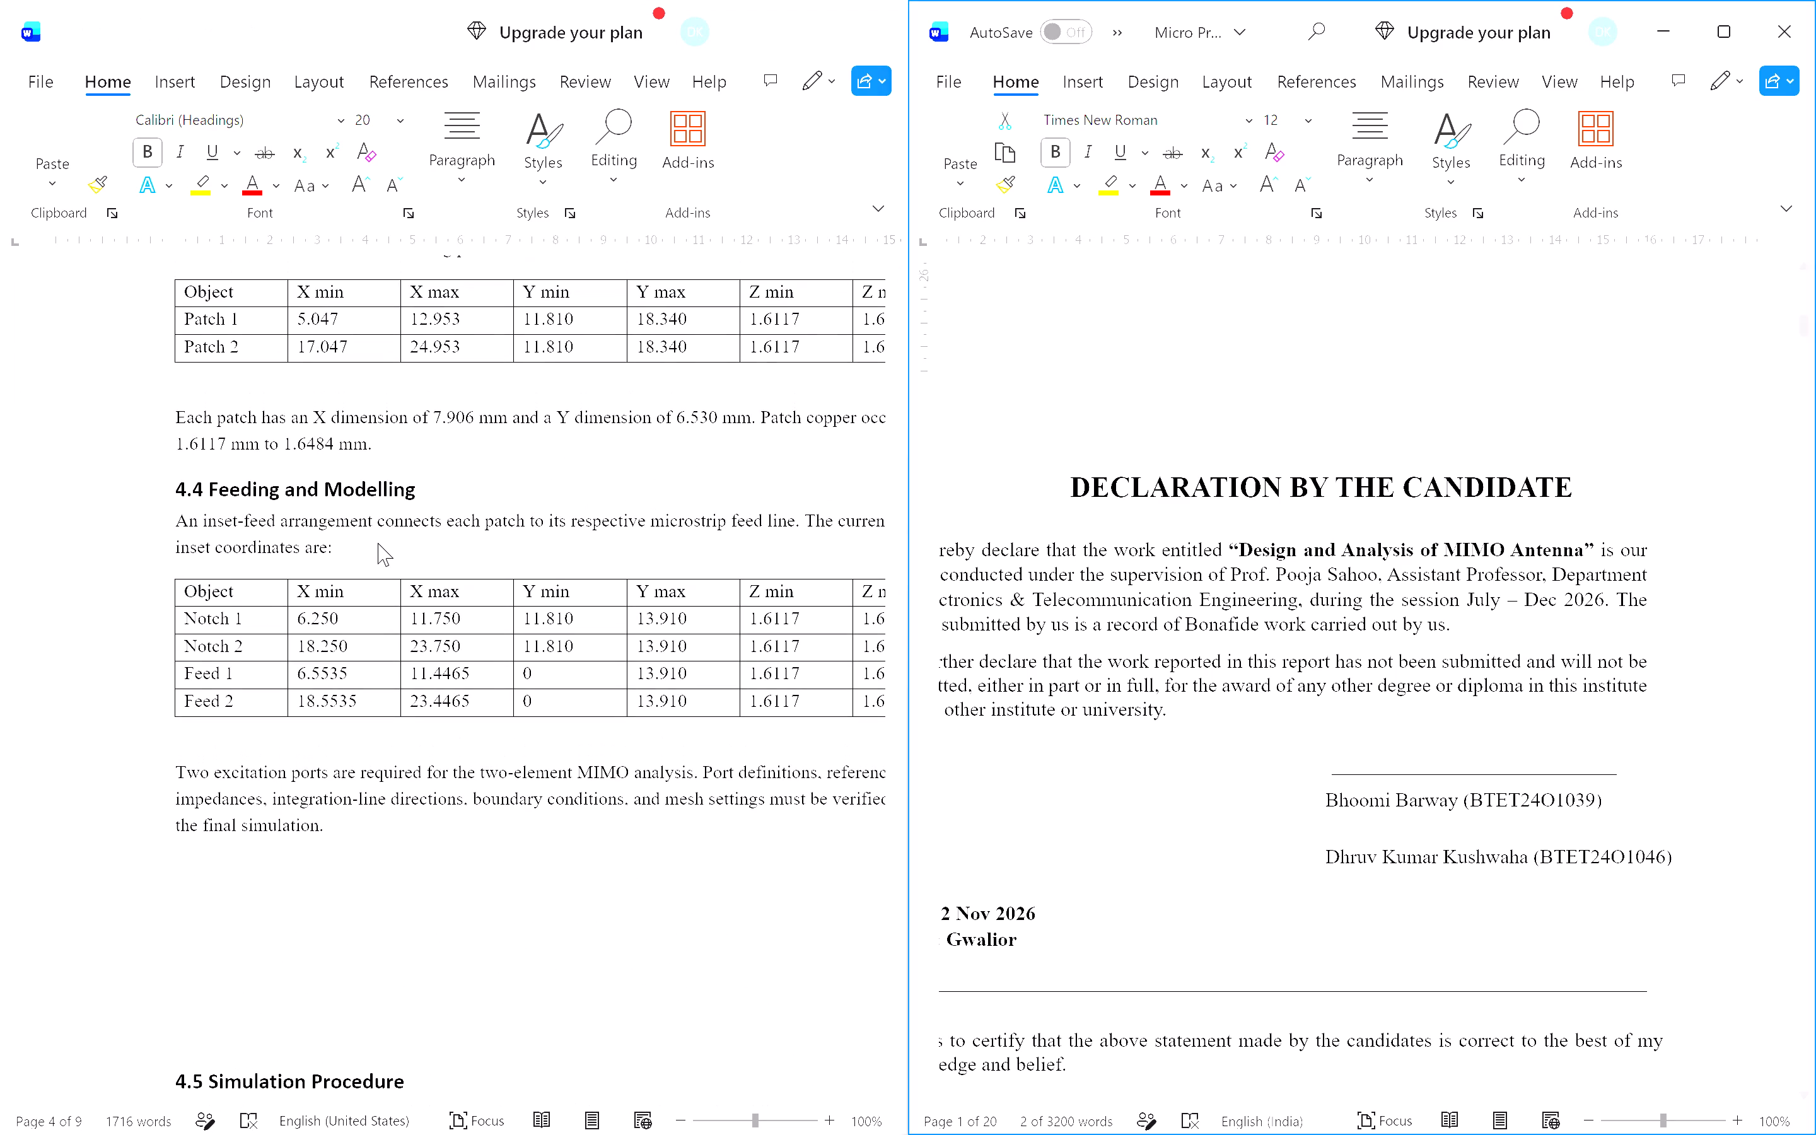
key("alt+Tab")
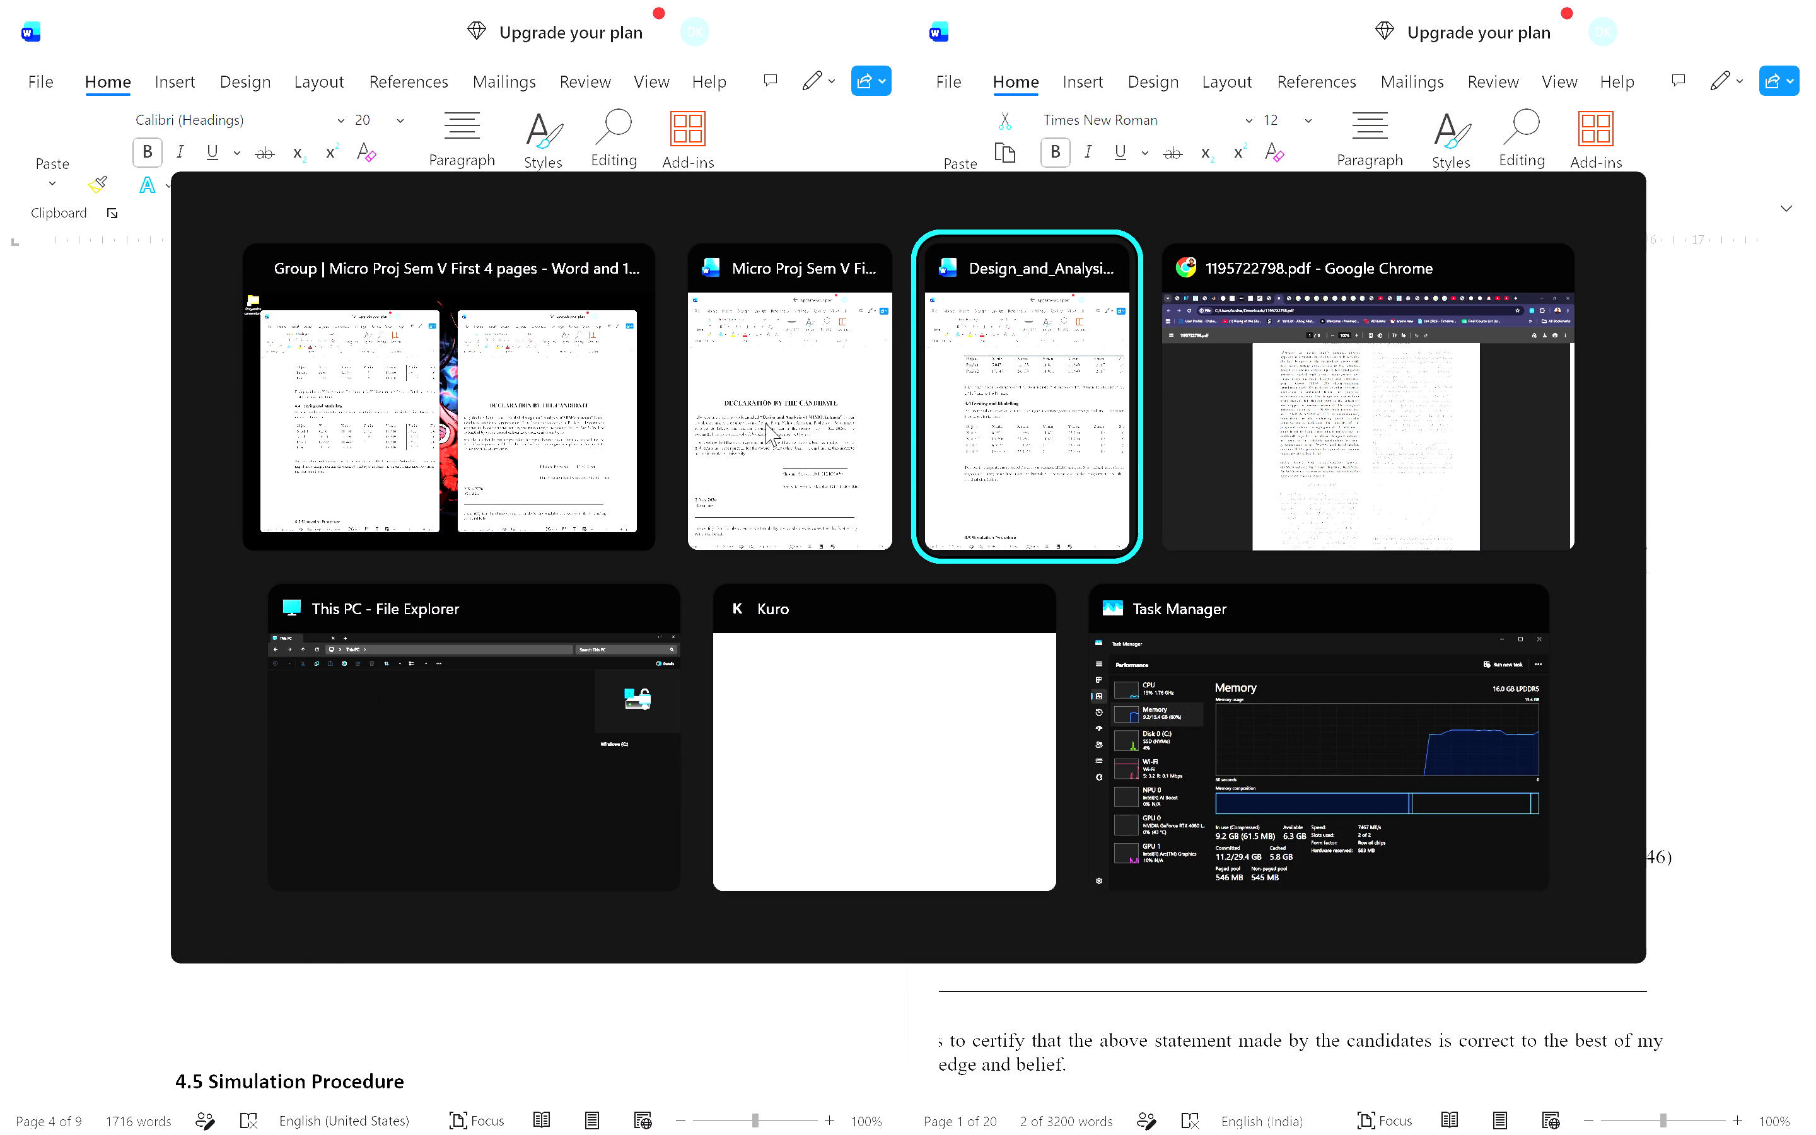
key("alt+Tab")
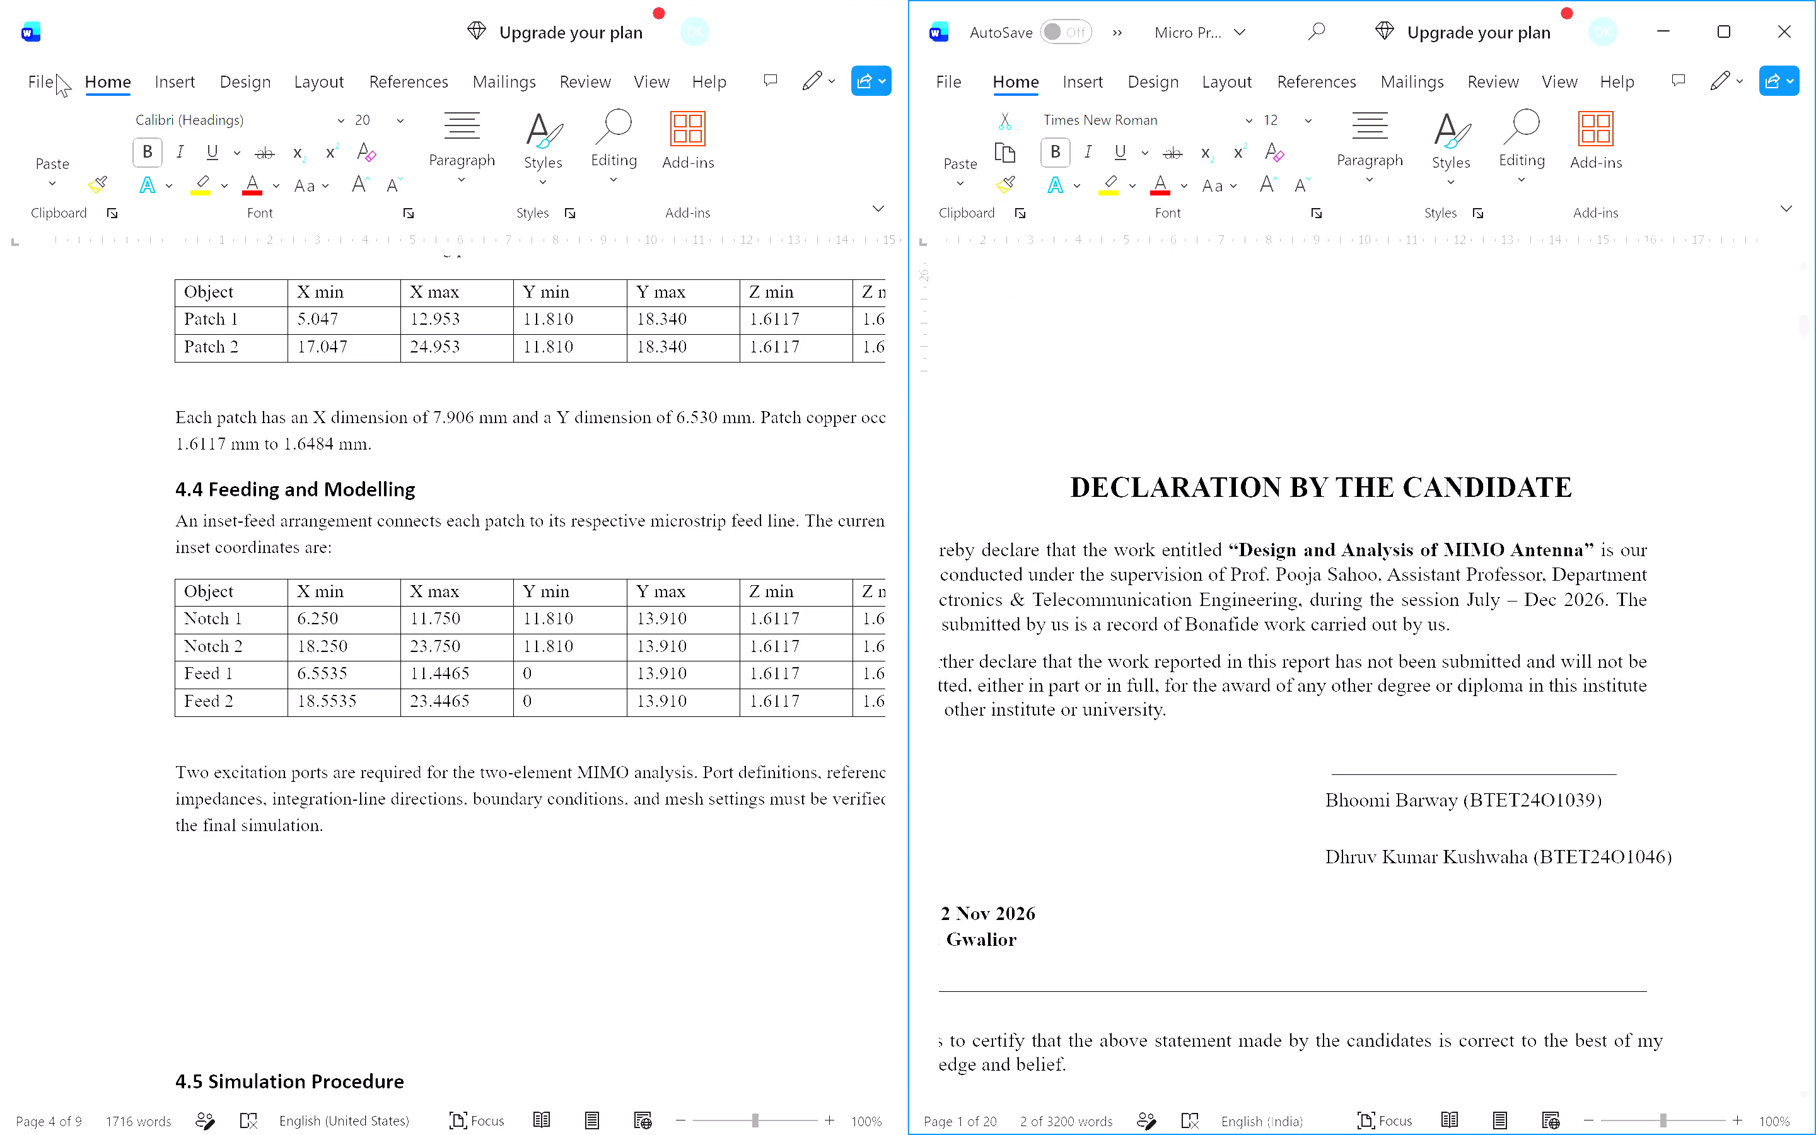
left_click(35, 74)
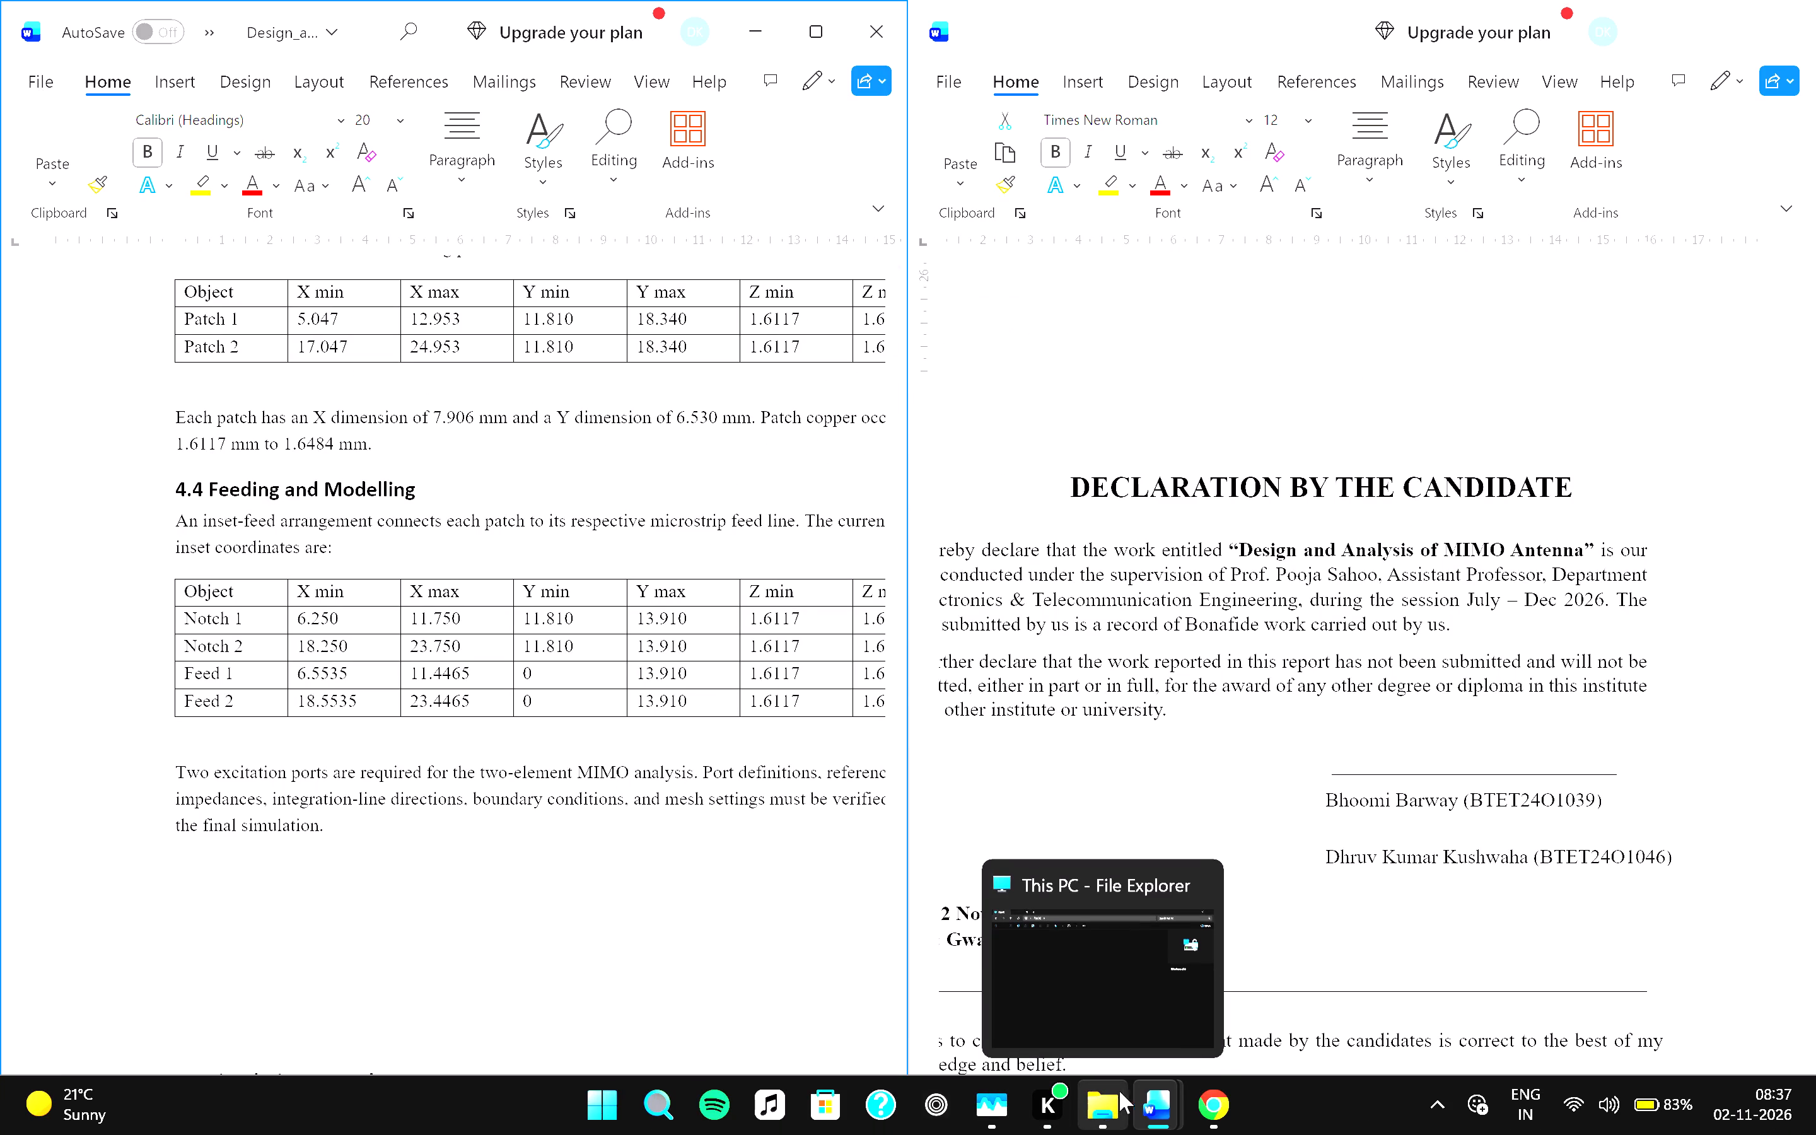
Search the computer for WhatsApp and launch it.
left_click(663, 1122)
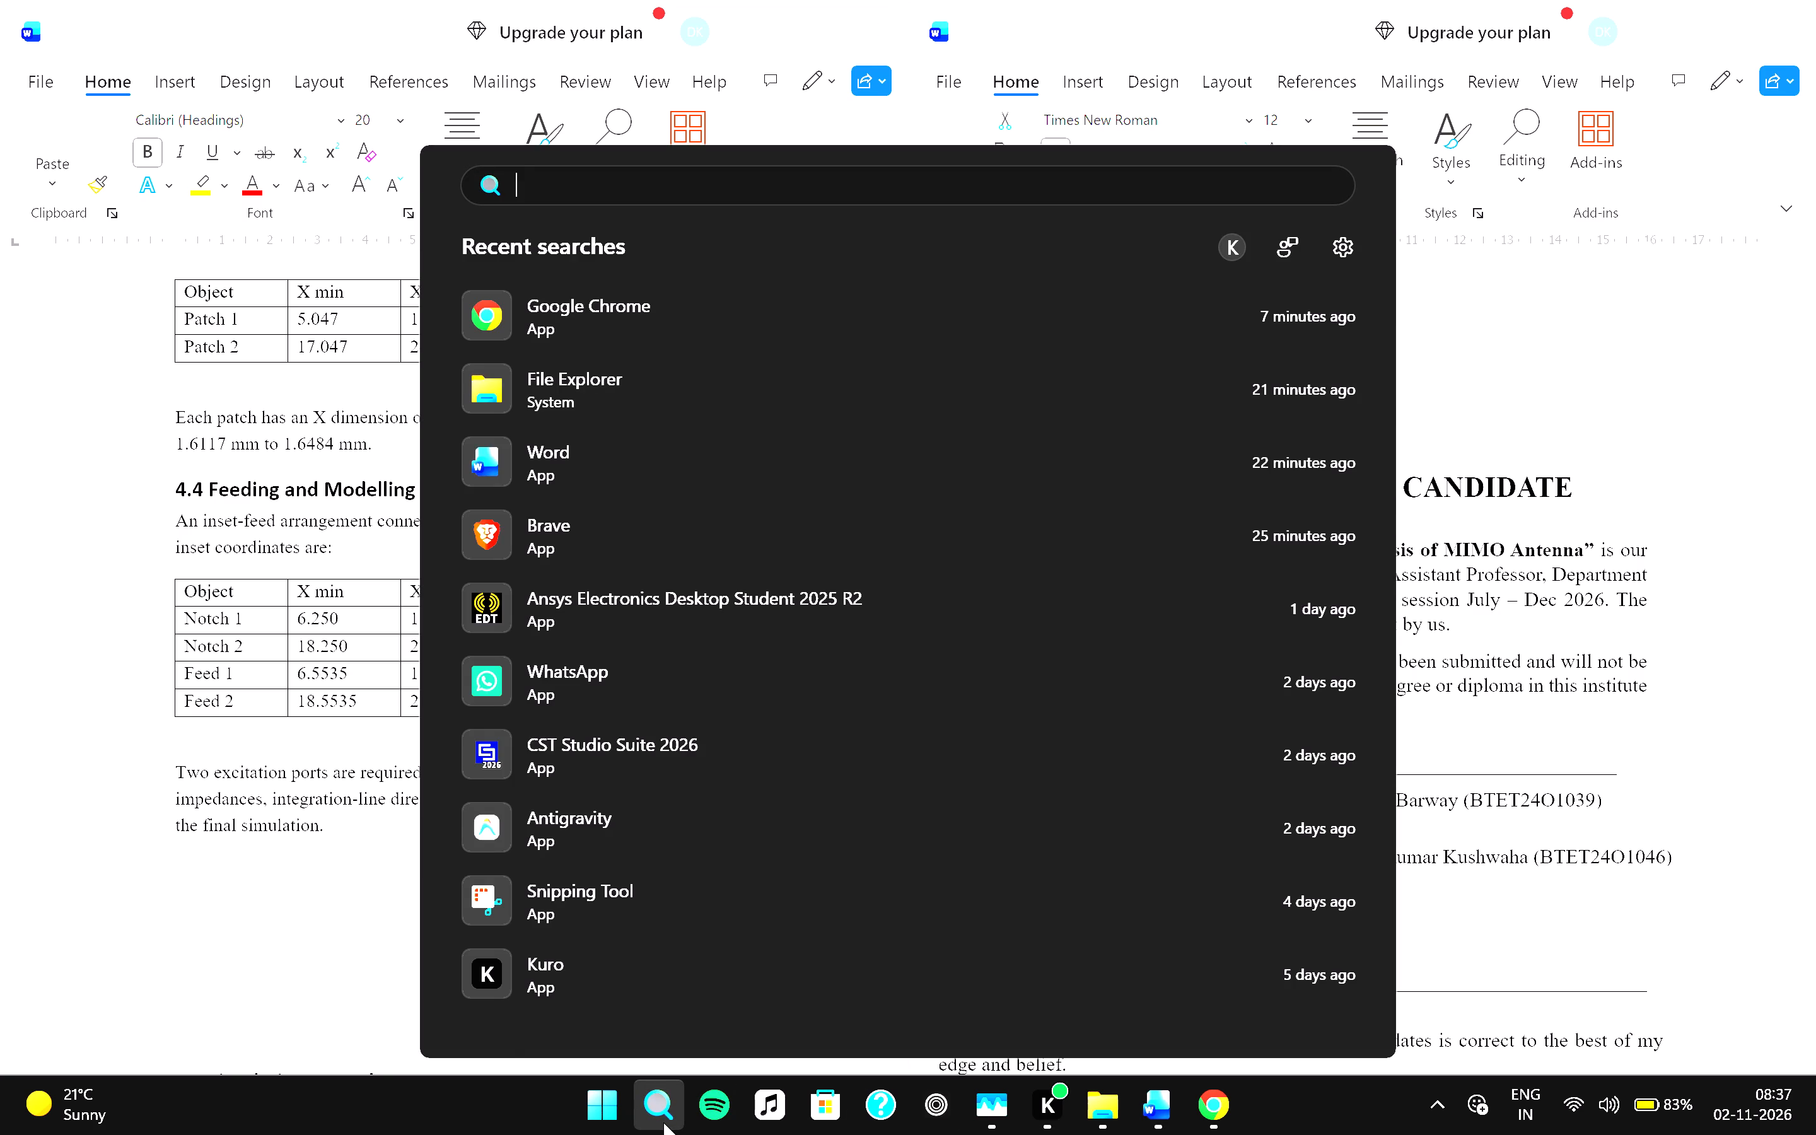
type("what")
key("Return")
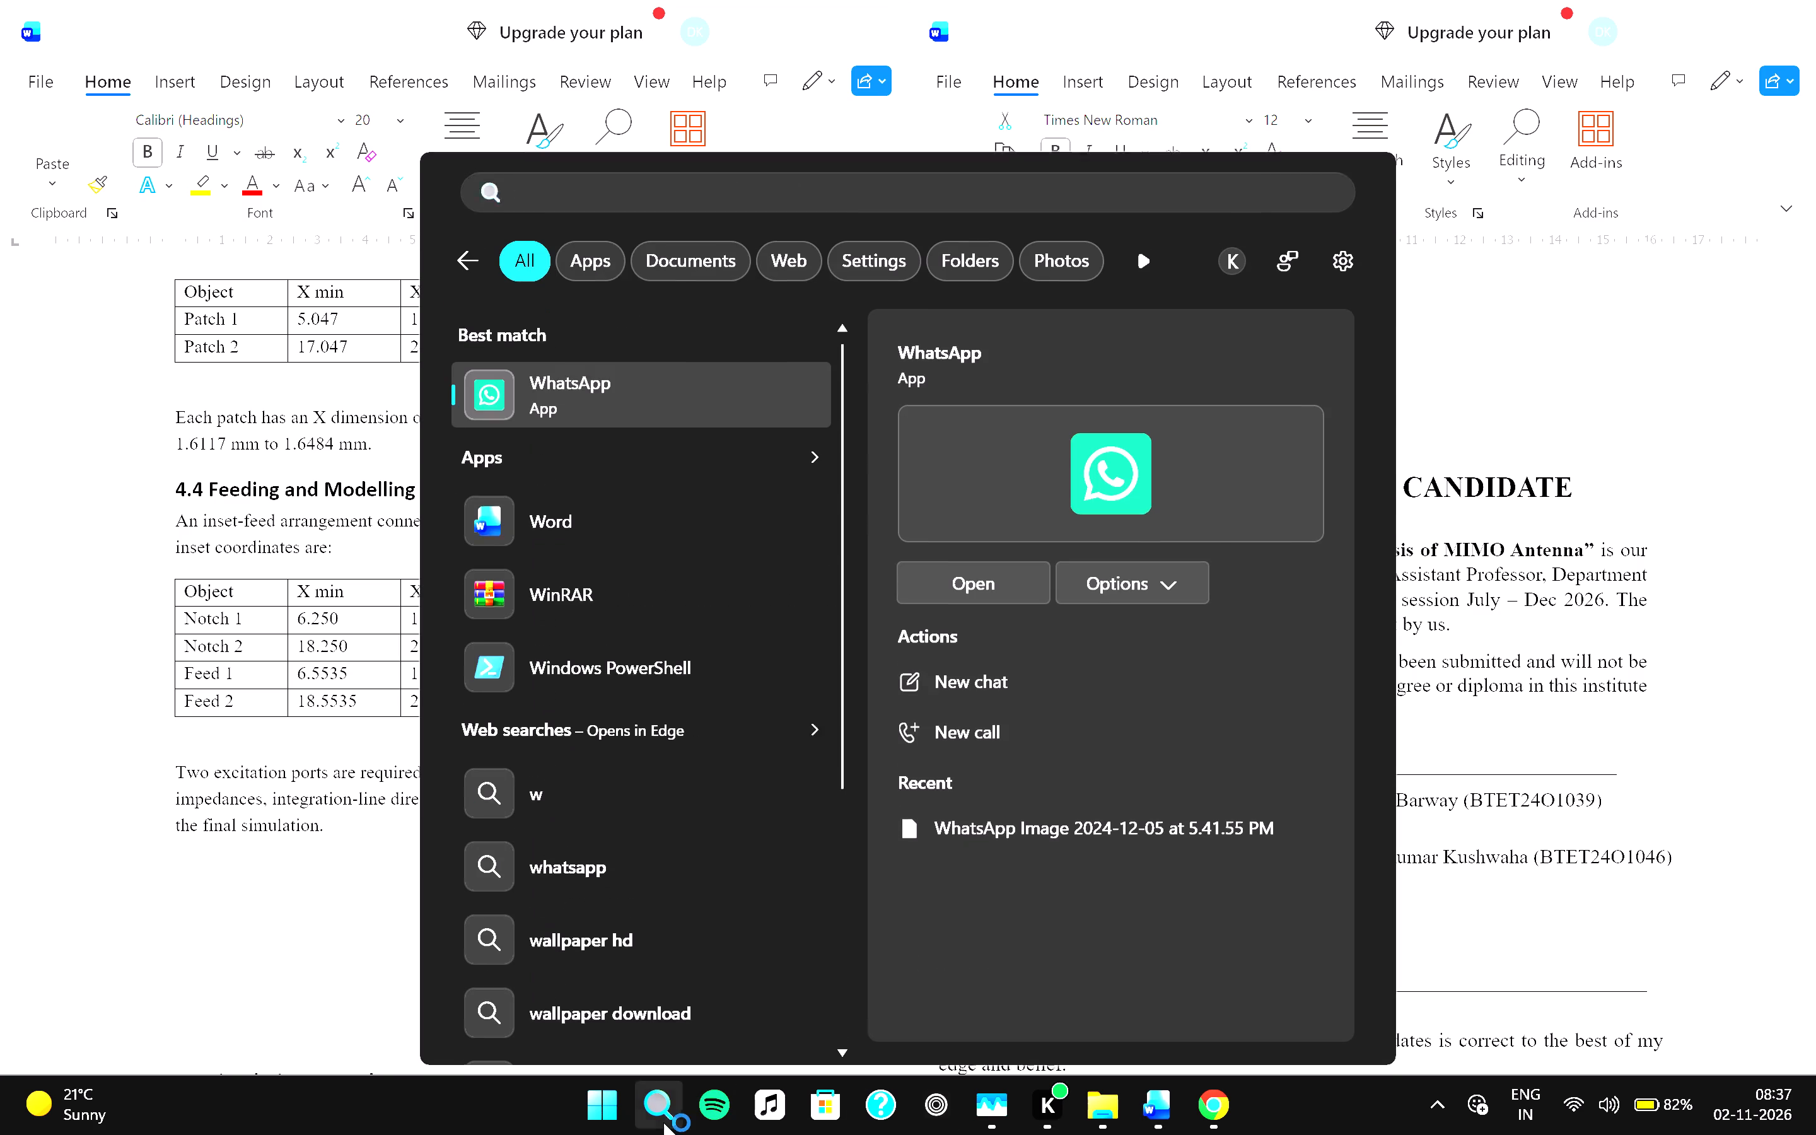
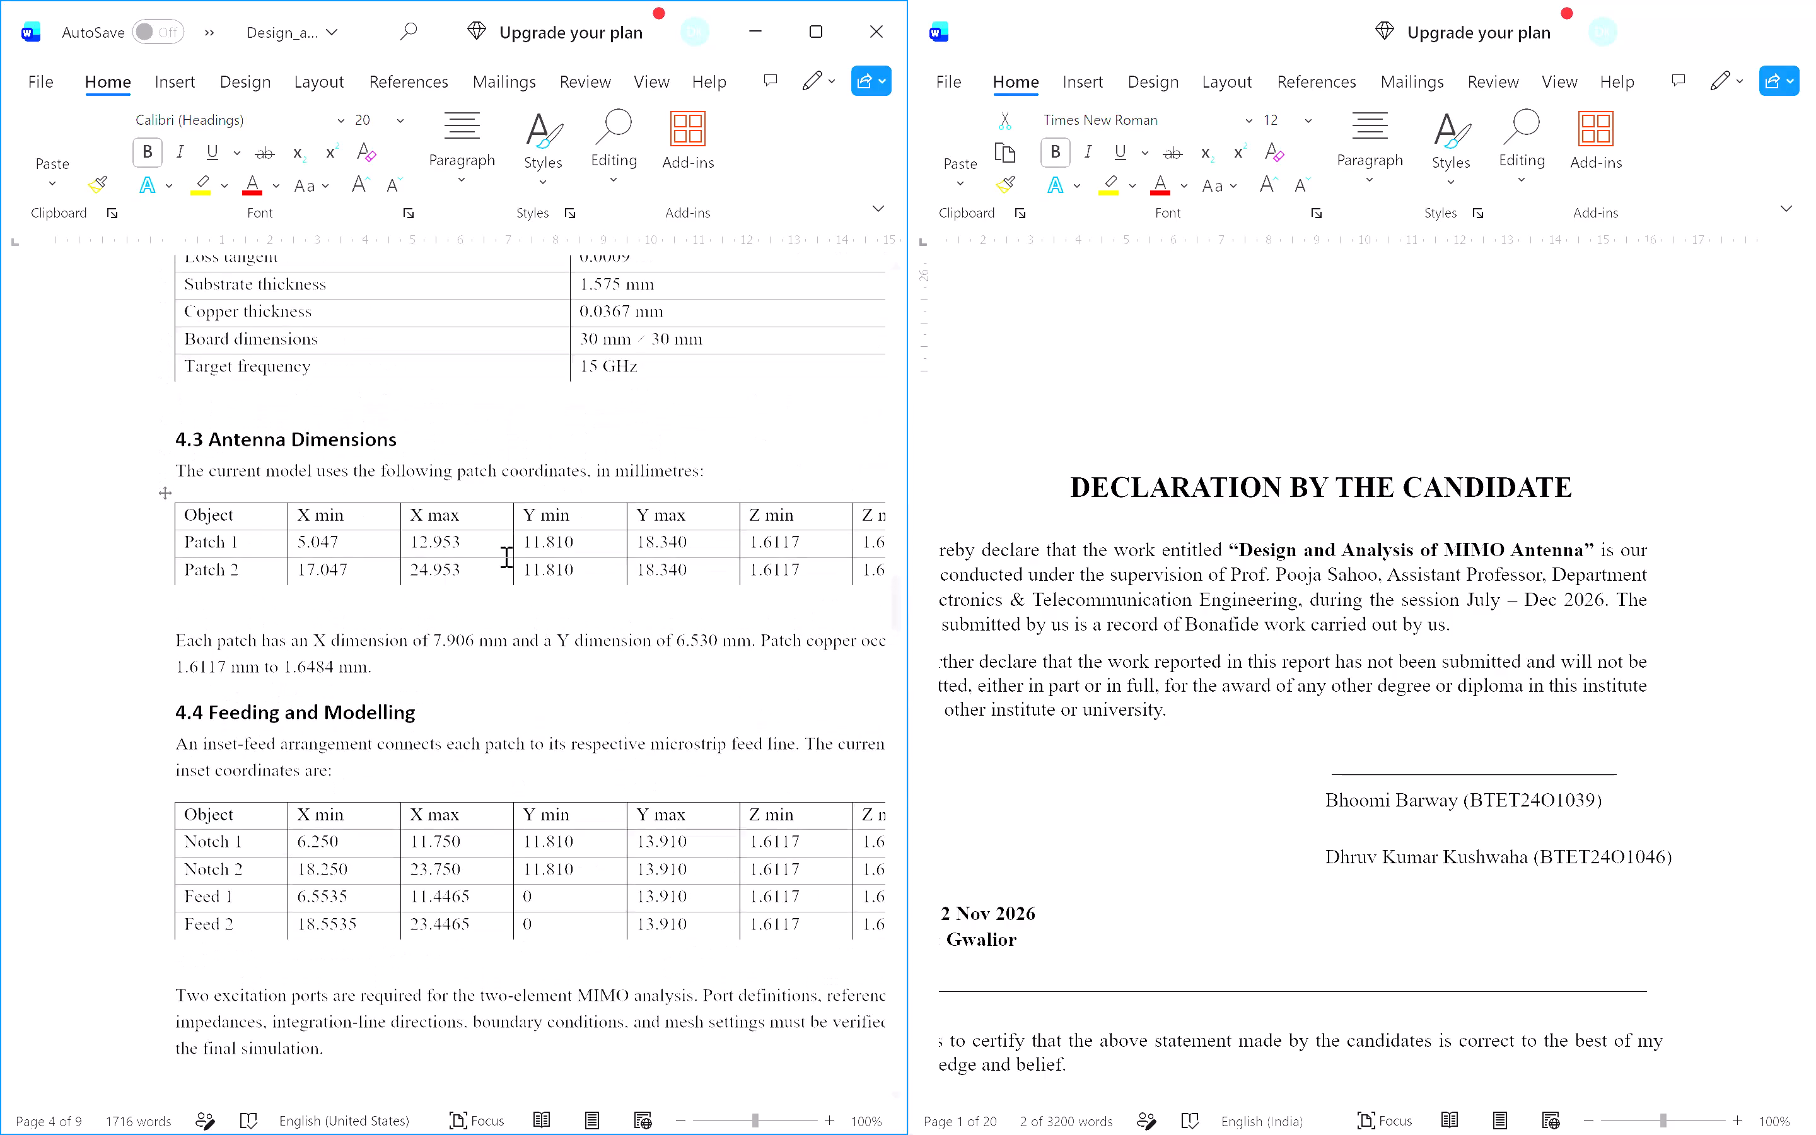
Compare Chapters 2 to 4 of the MIMO antenna report with the declaration, introduction and literature survey pages of the Micro Proj document.
scroll(1033, 577, "right", 1)
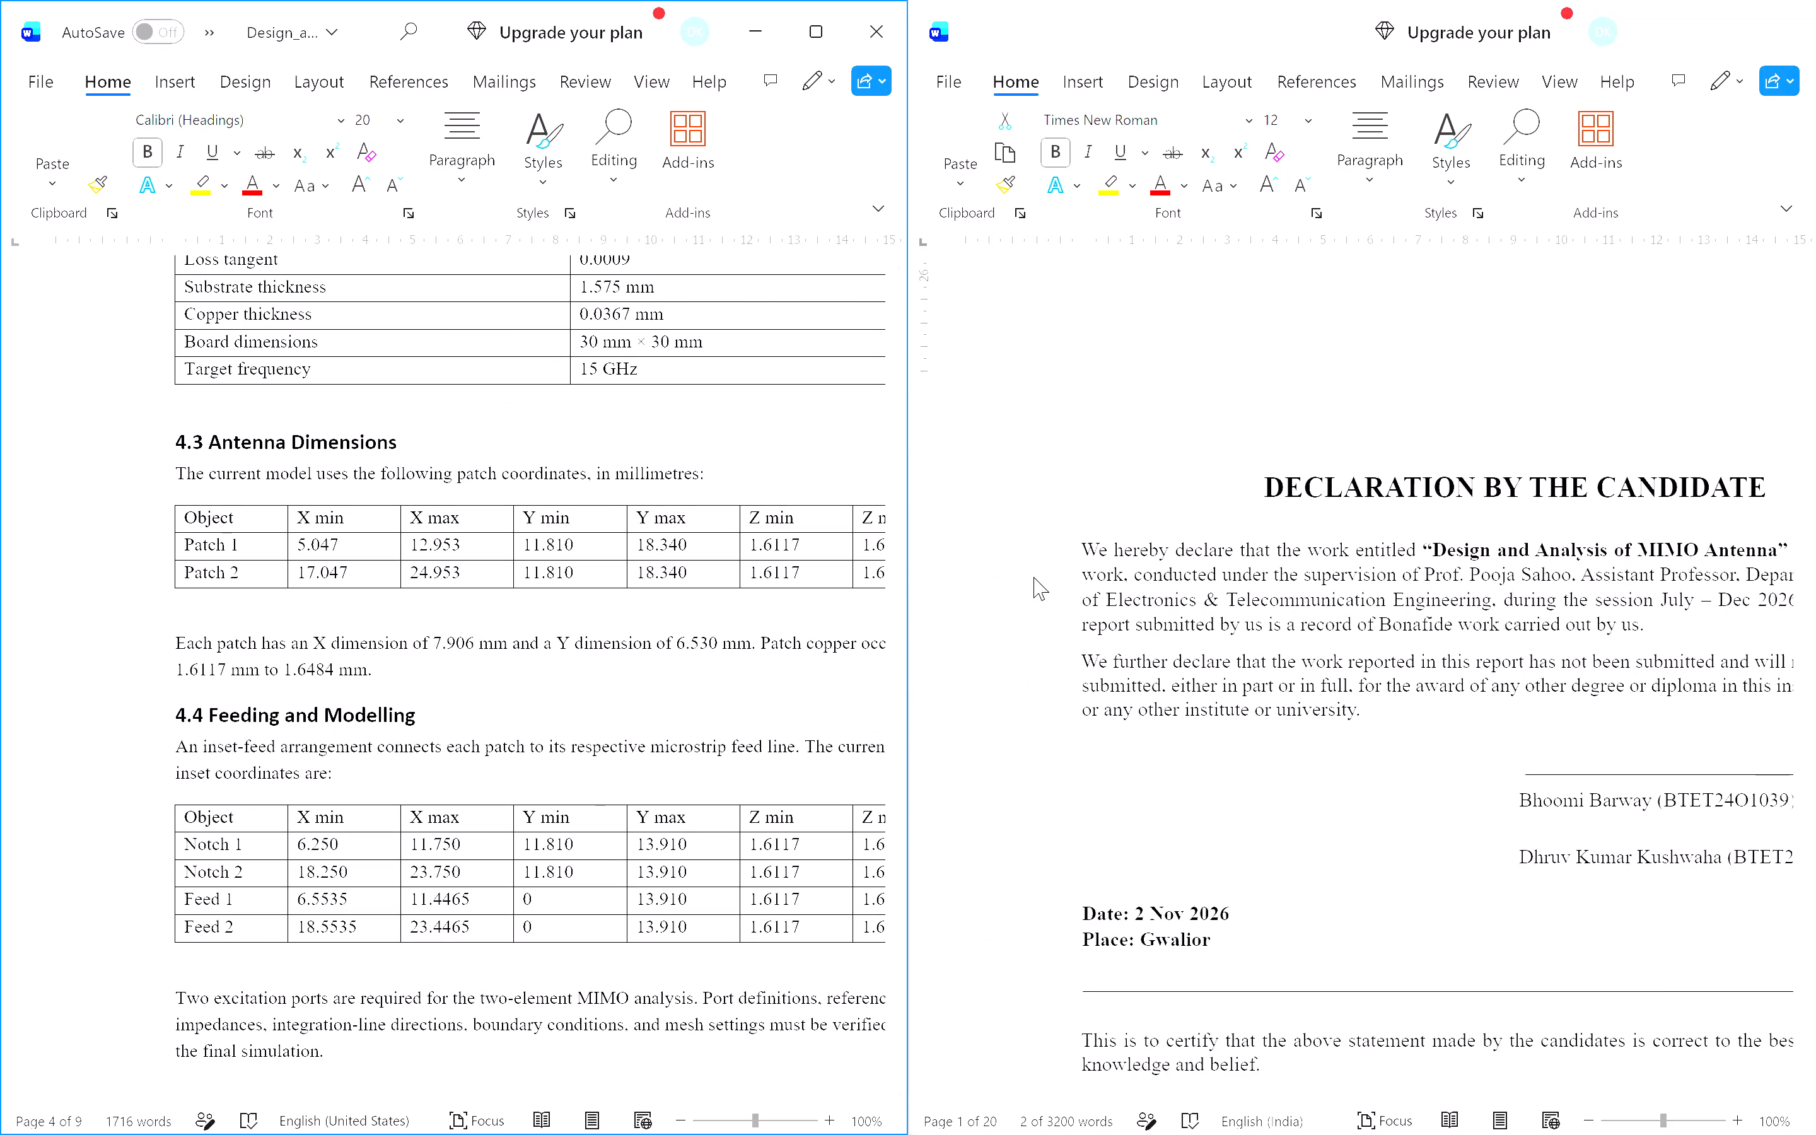
scroll(1033, 577, "left", 1)
scroll(1033, 577, "down", 2)
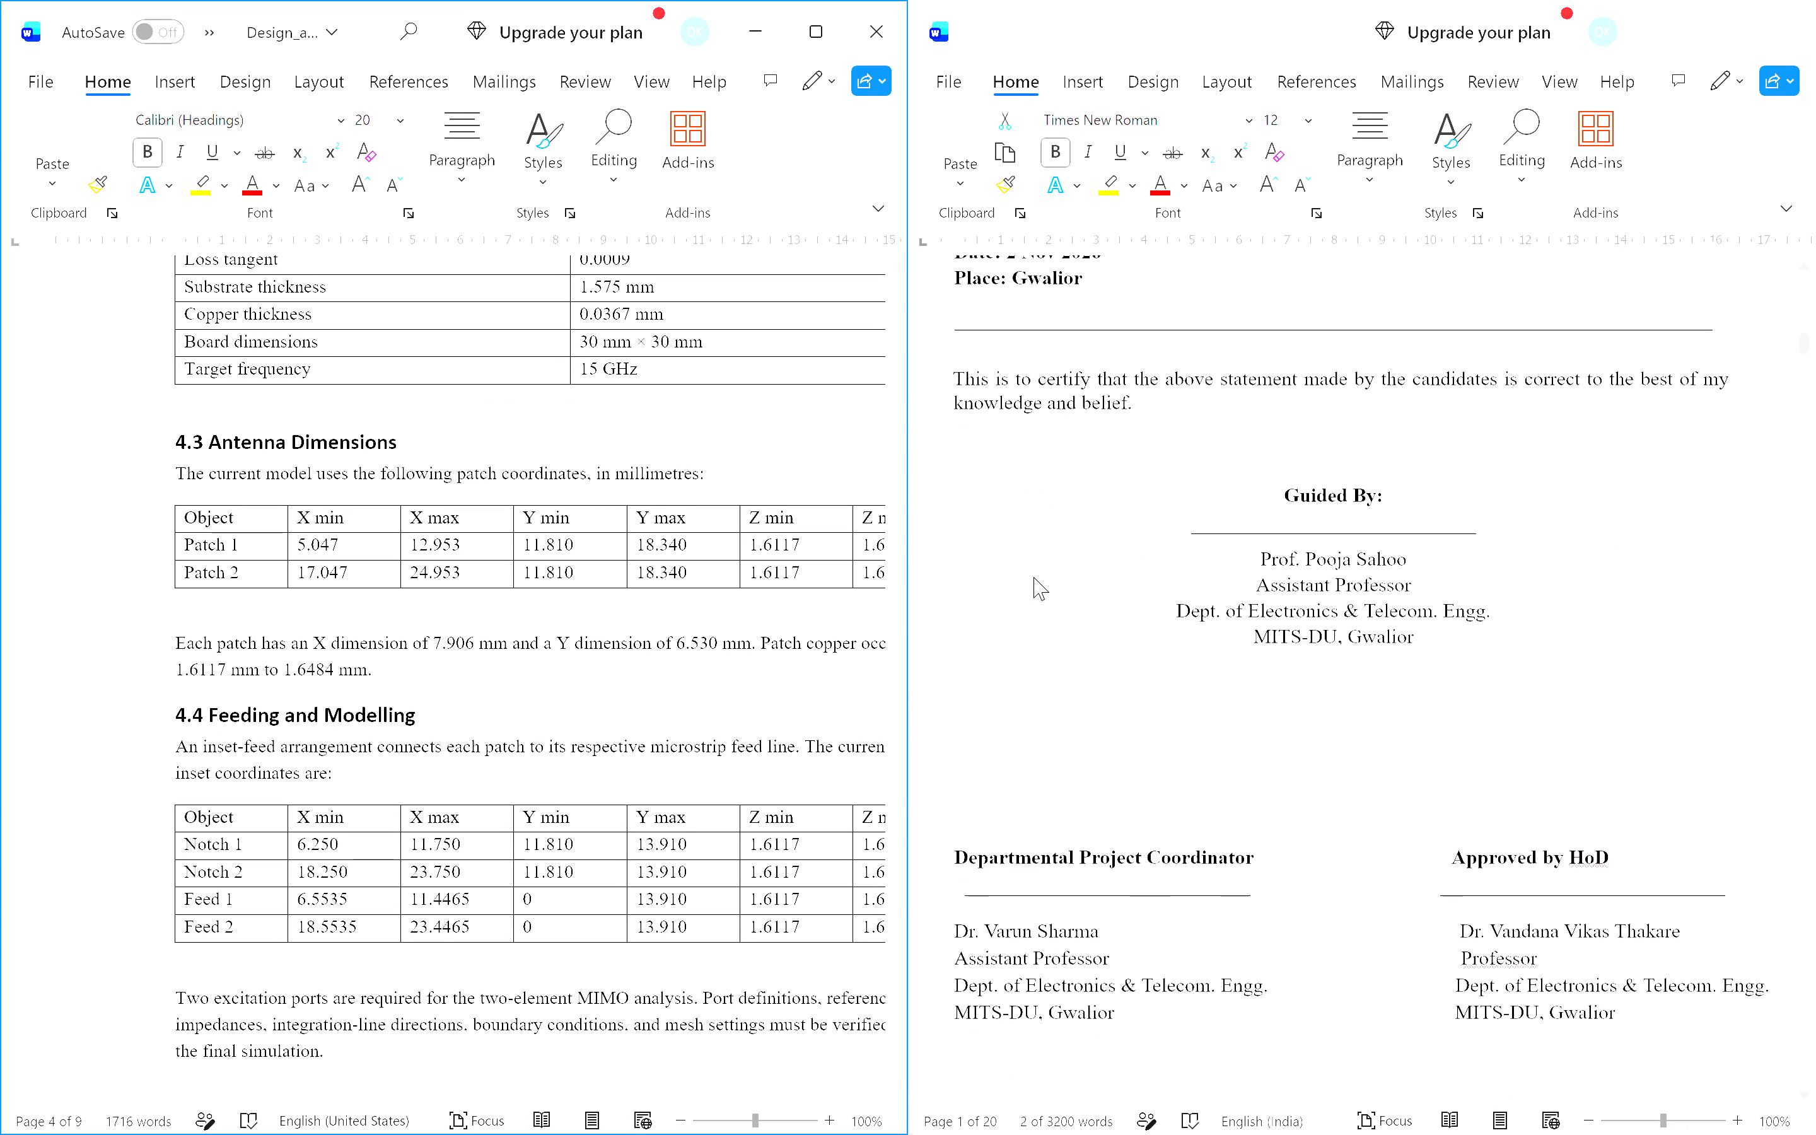
scroll(692, 646, "up", 4)
scroll(692, 646, "down", 1)
scroll(692, 646, "up", 1)
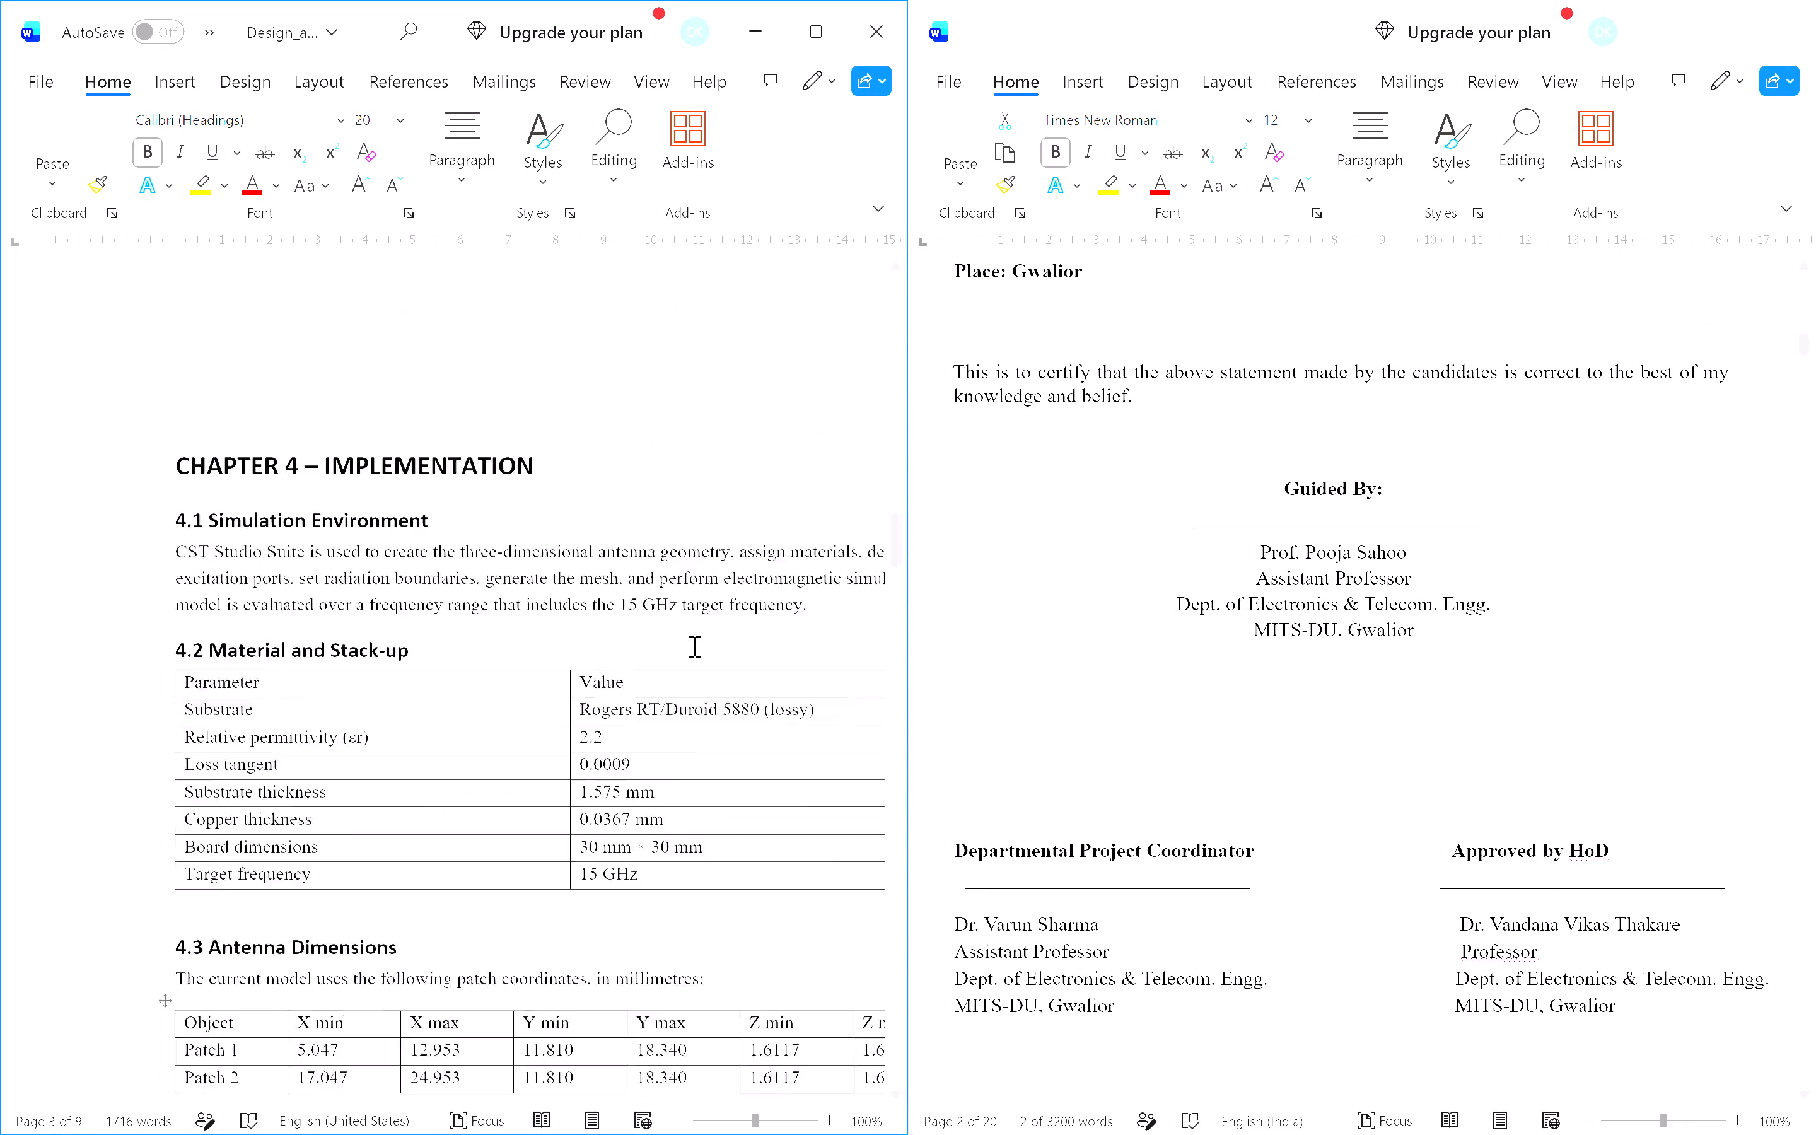
scroll(692, 646, "up", 5)
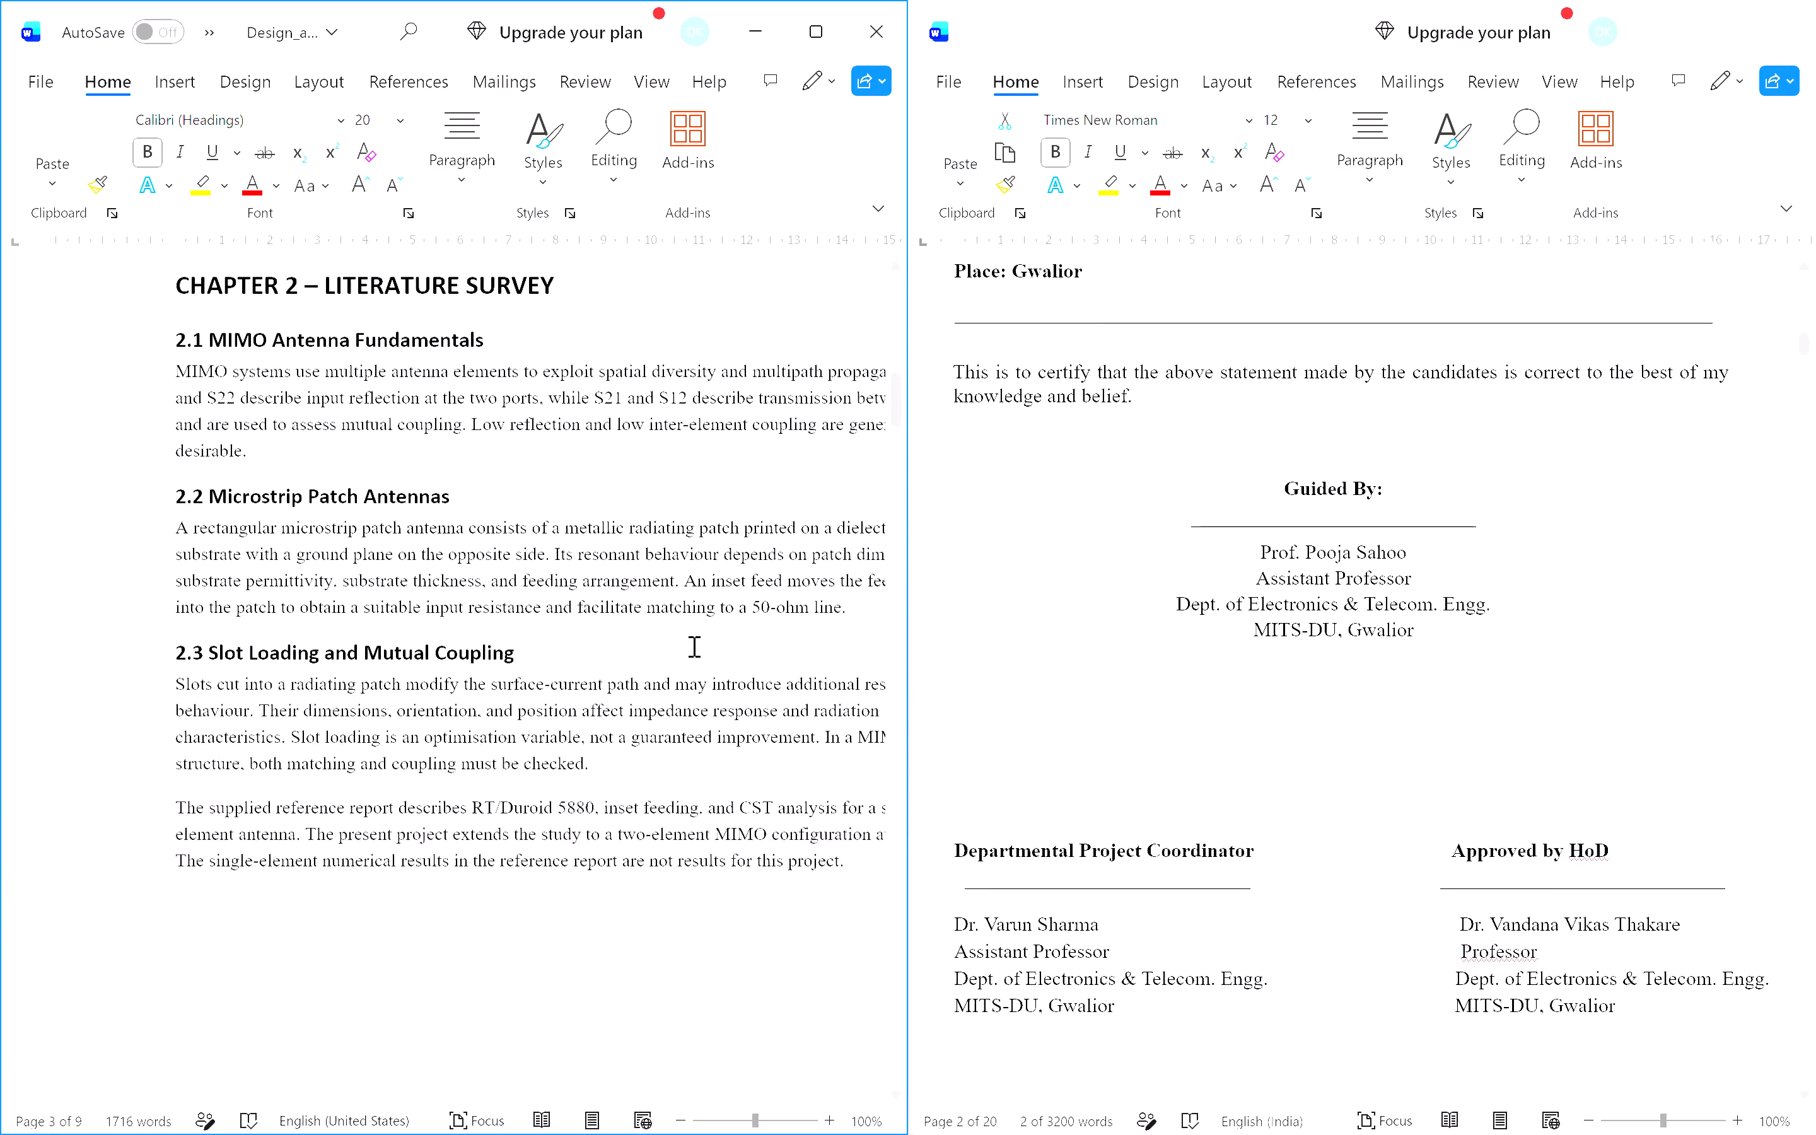
scroll(692, 646, "up", 3)
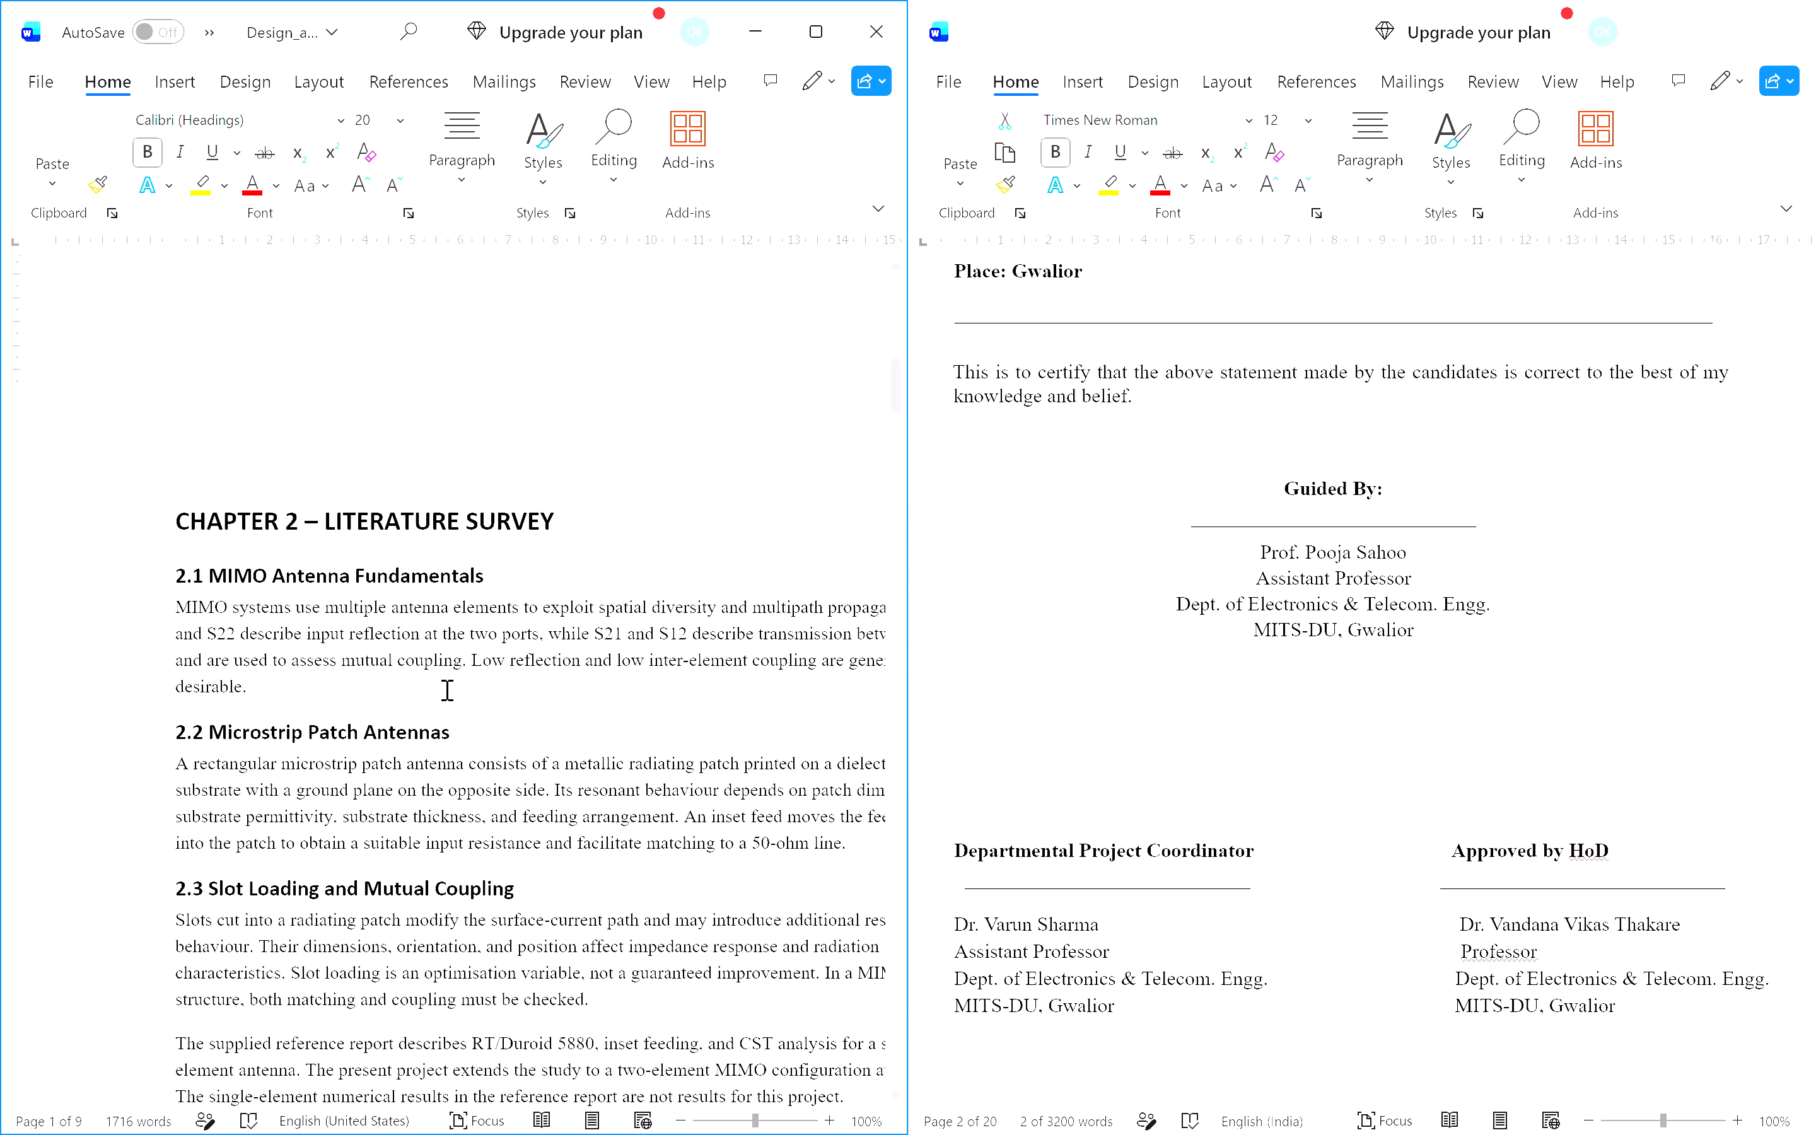
scroll(446, 691, "down", 2)
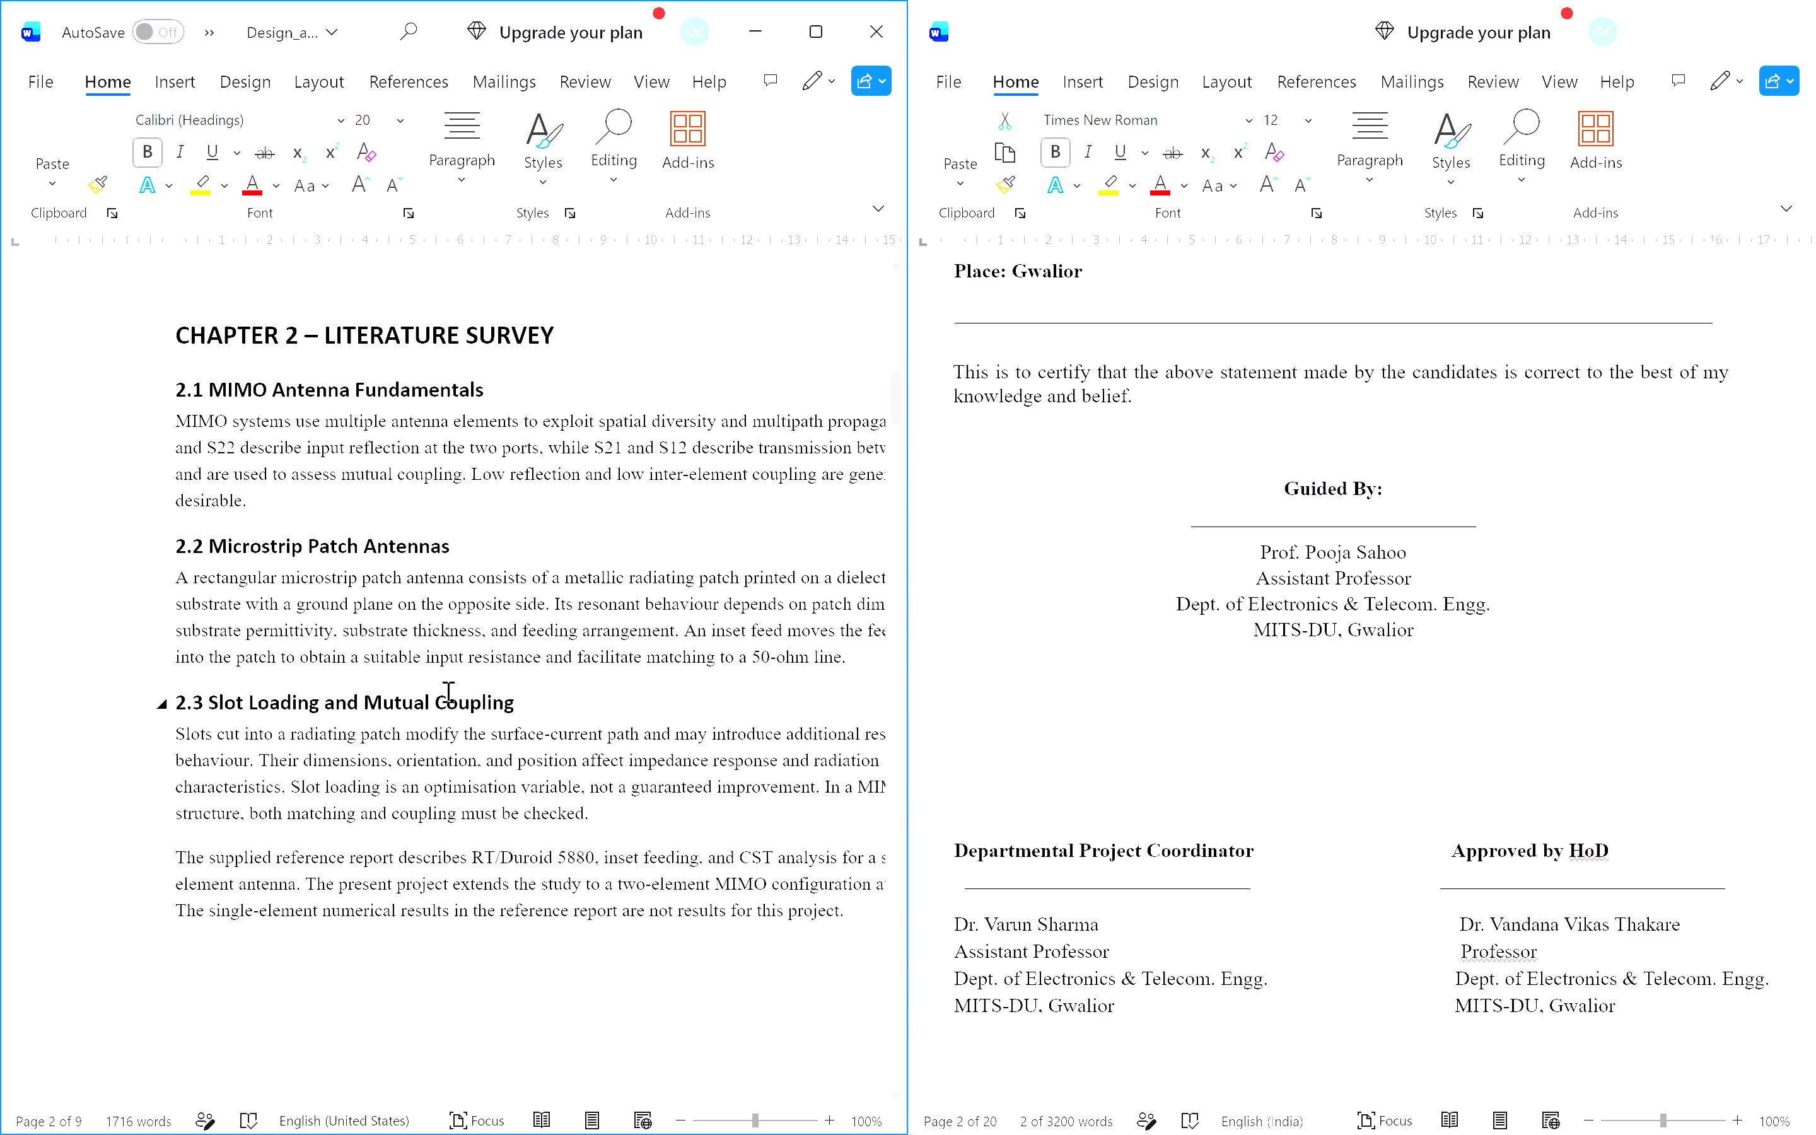
scroll(1222, 596, "up", 2)
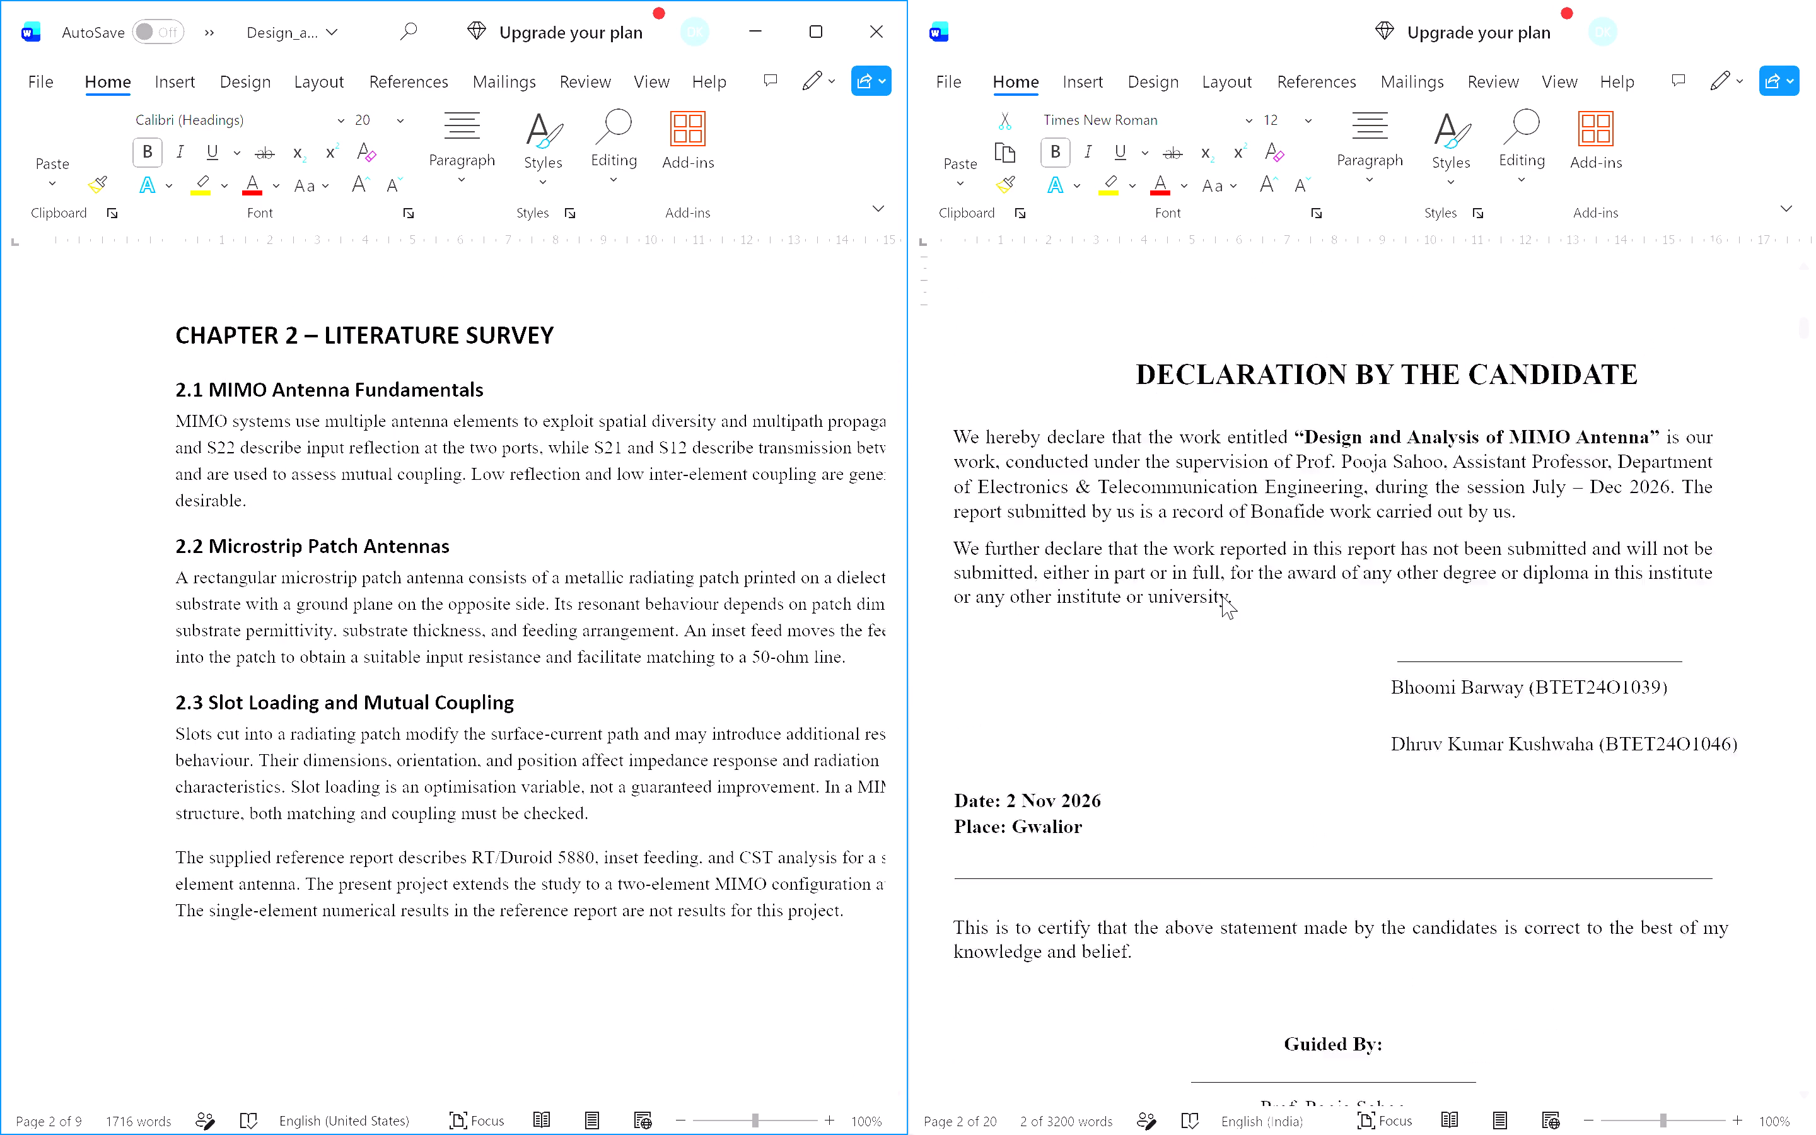
scroll(1222, 596, "down", 6)
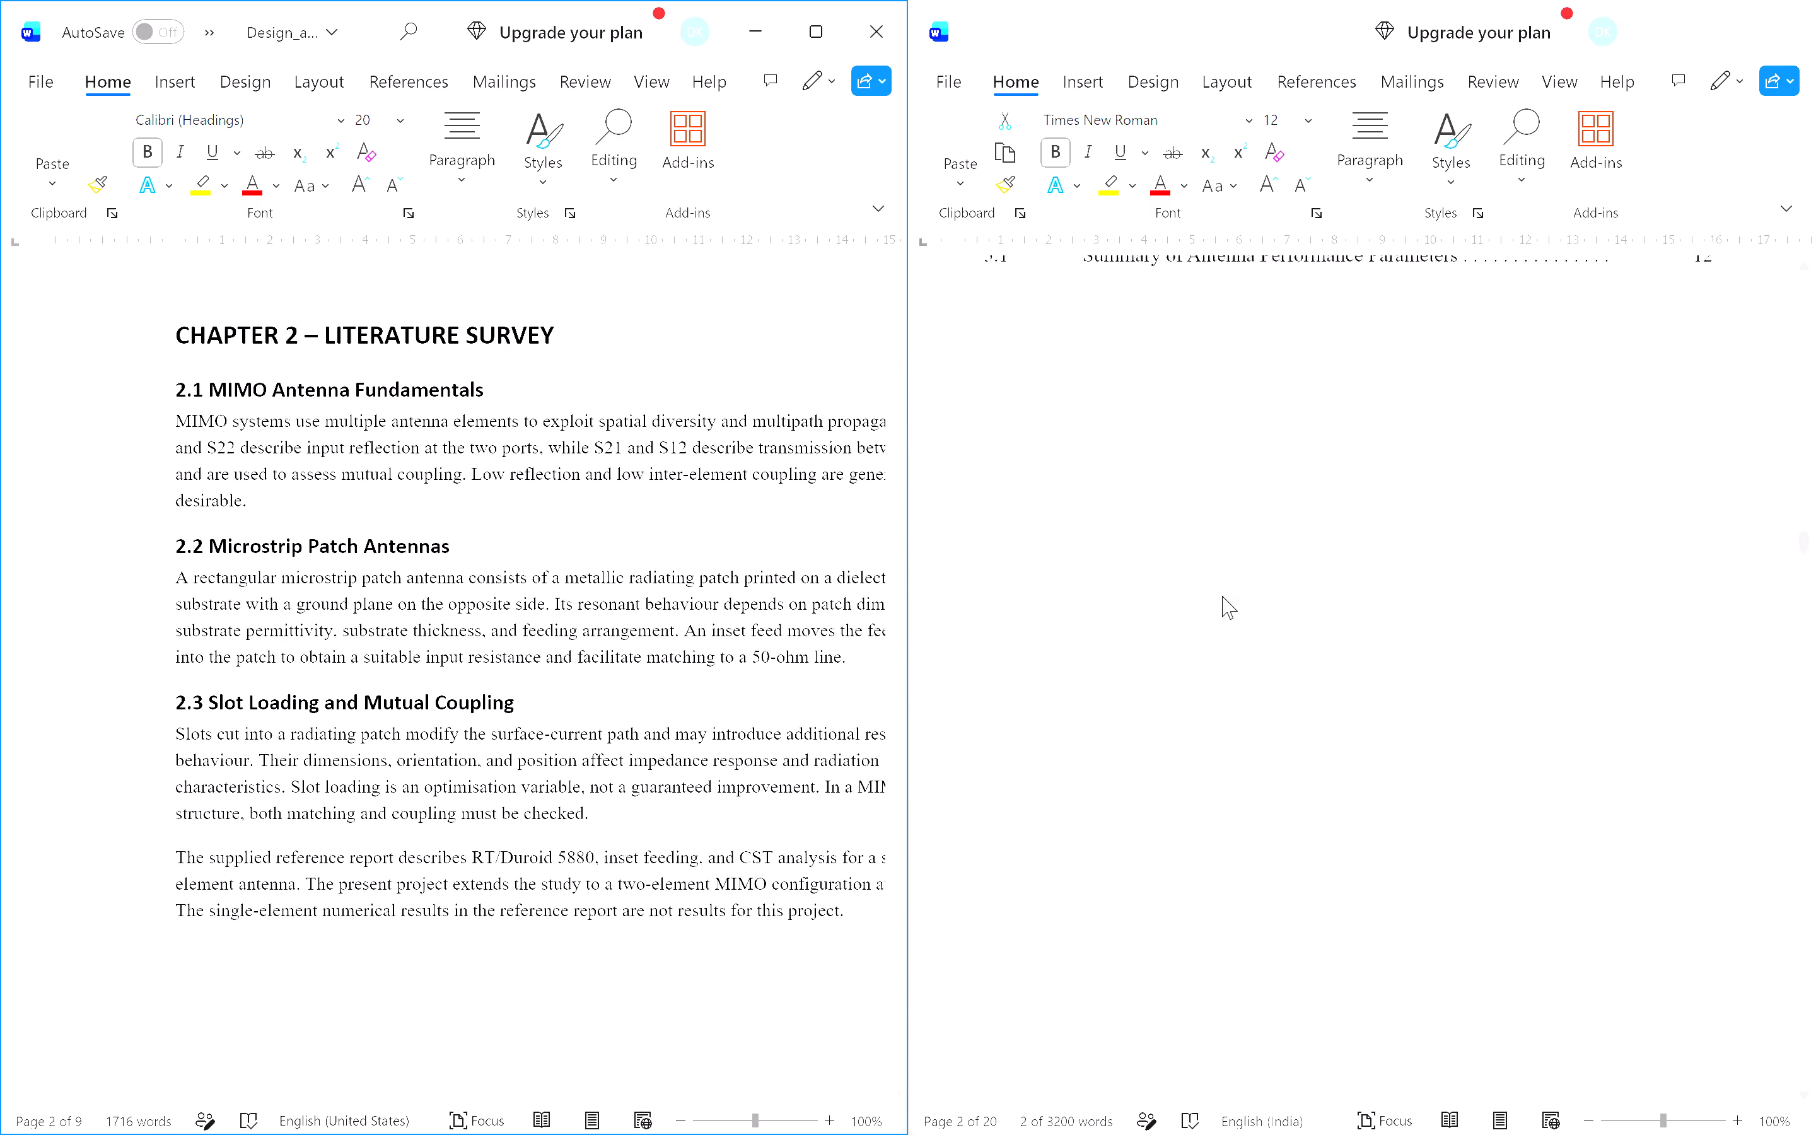
scroll(1222, 596, "down", 6)
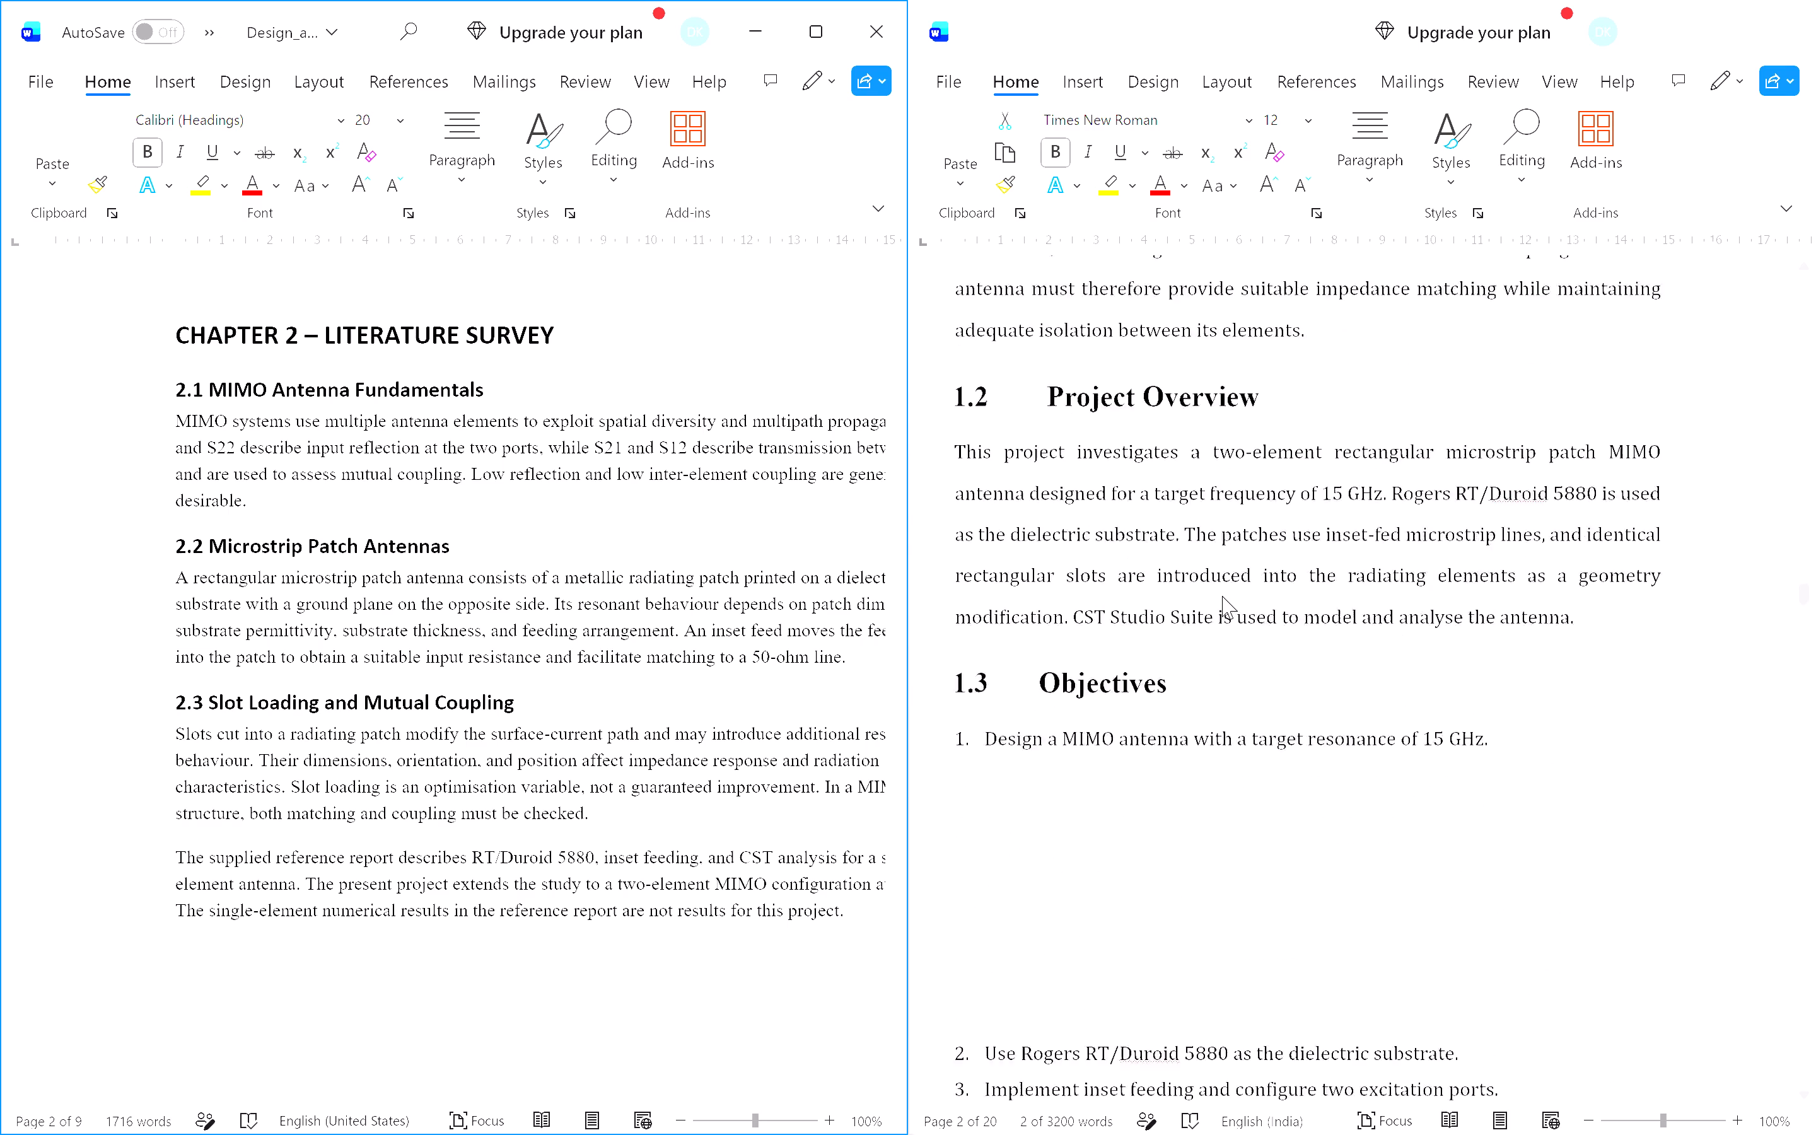
scroll(1222, 596, "down", 6)
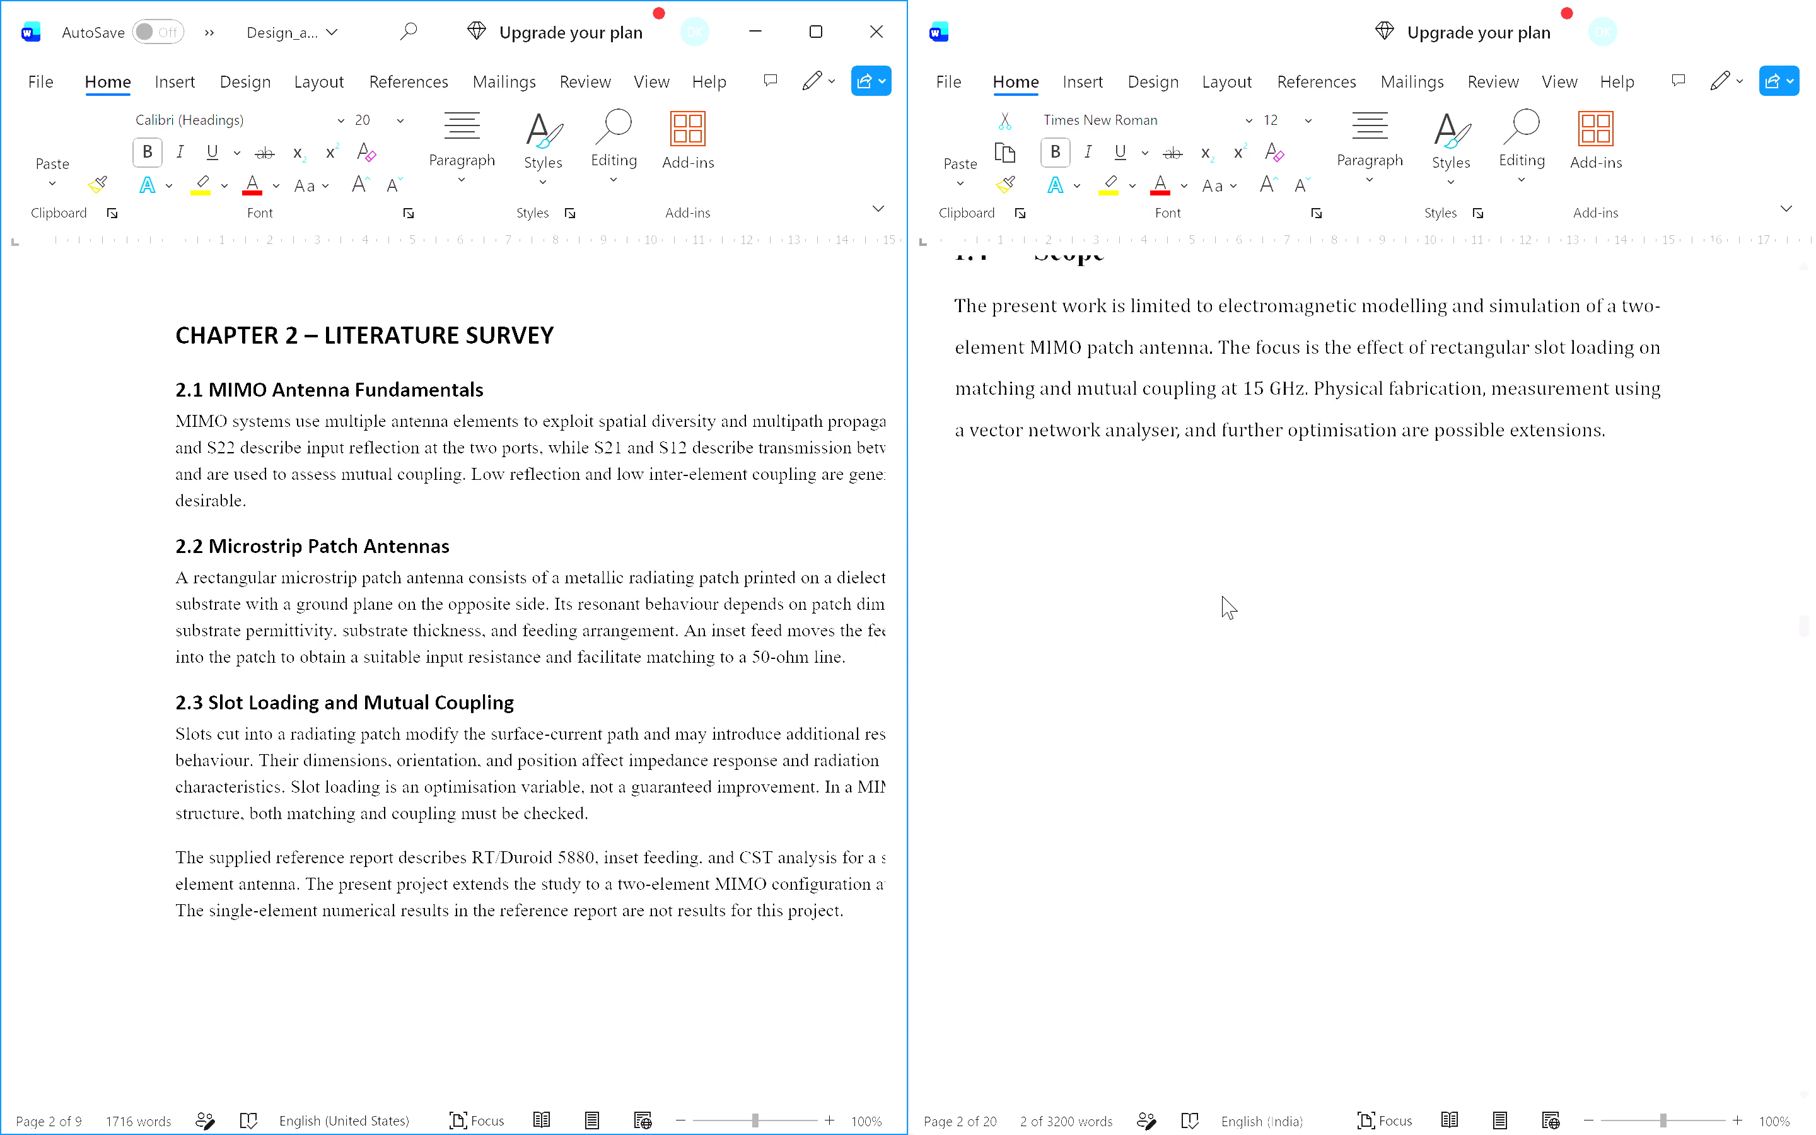
scroll(1222, 596, "down", 6)
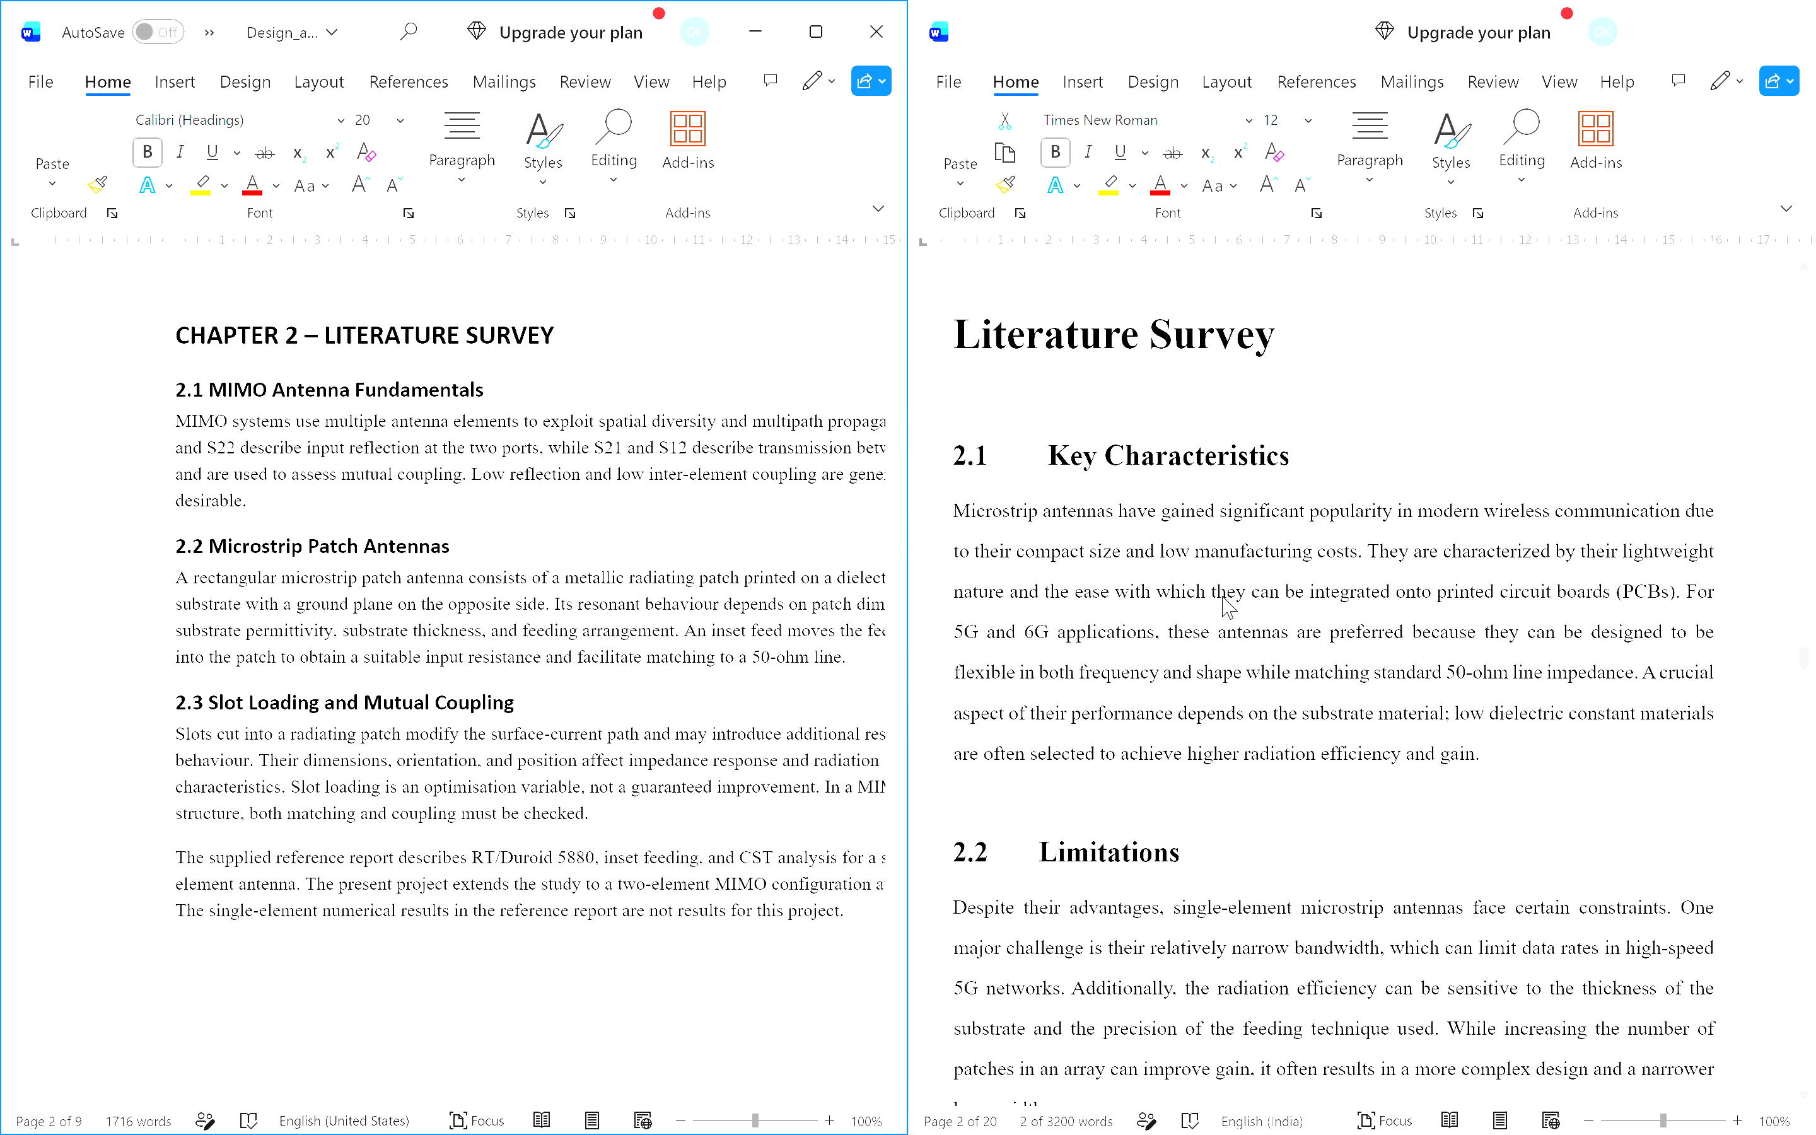
scroll(1222, 596, "down", 1)
scroll(1114, 620, "down", 1)
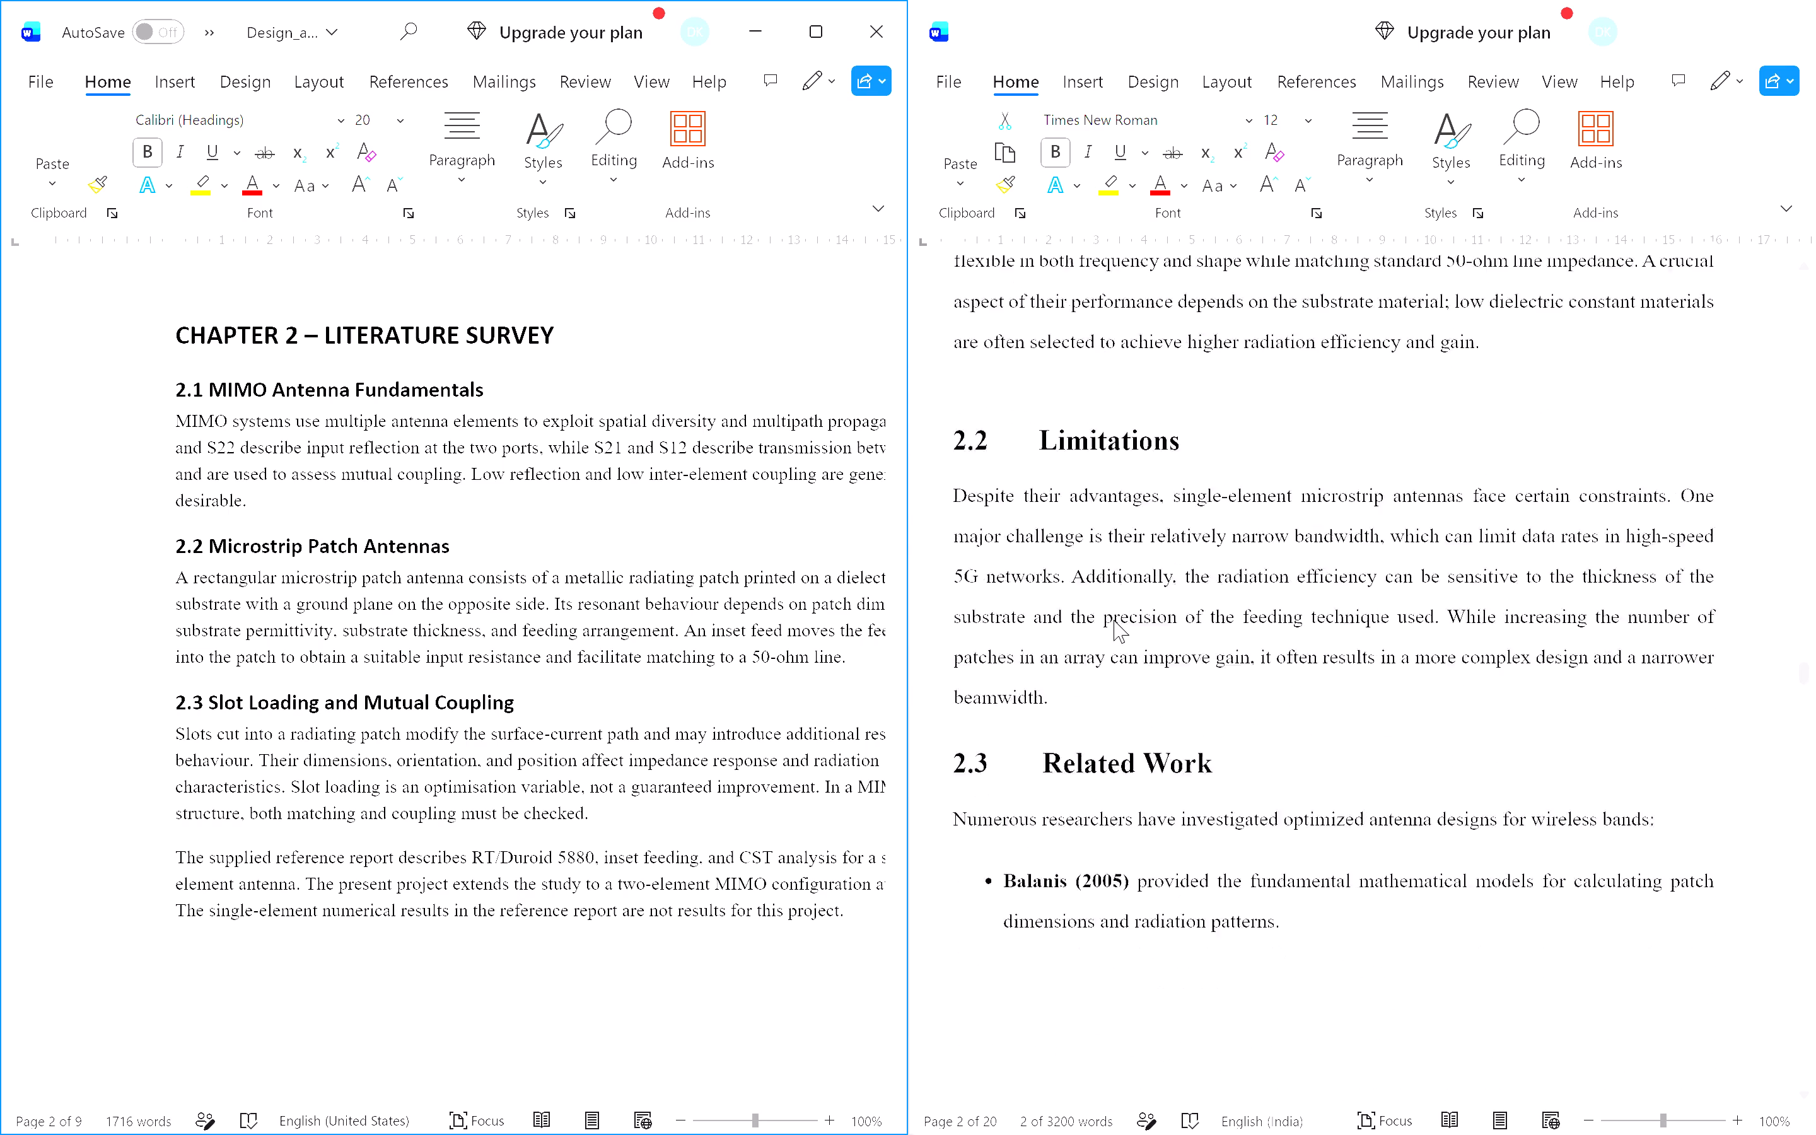
scroll(1114, 620, "down", 3)
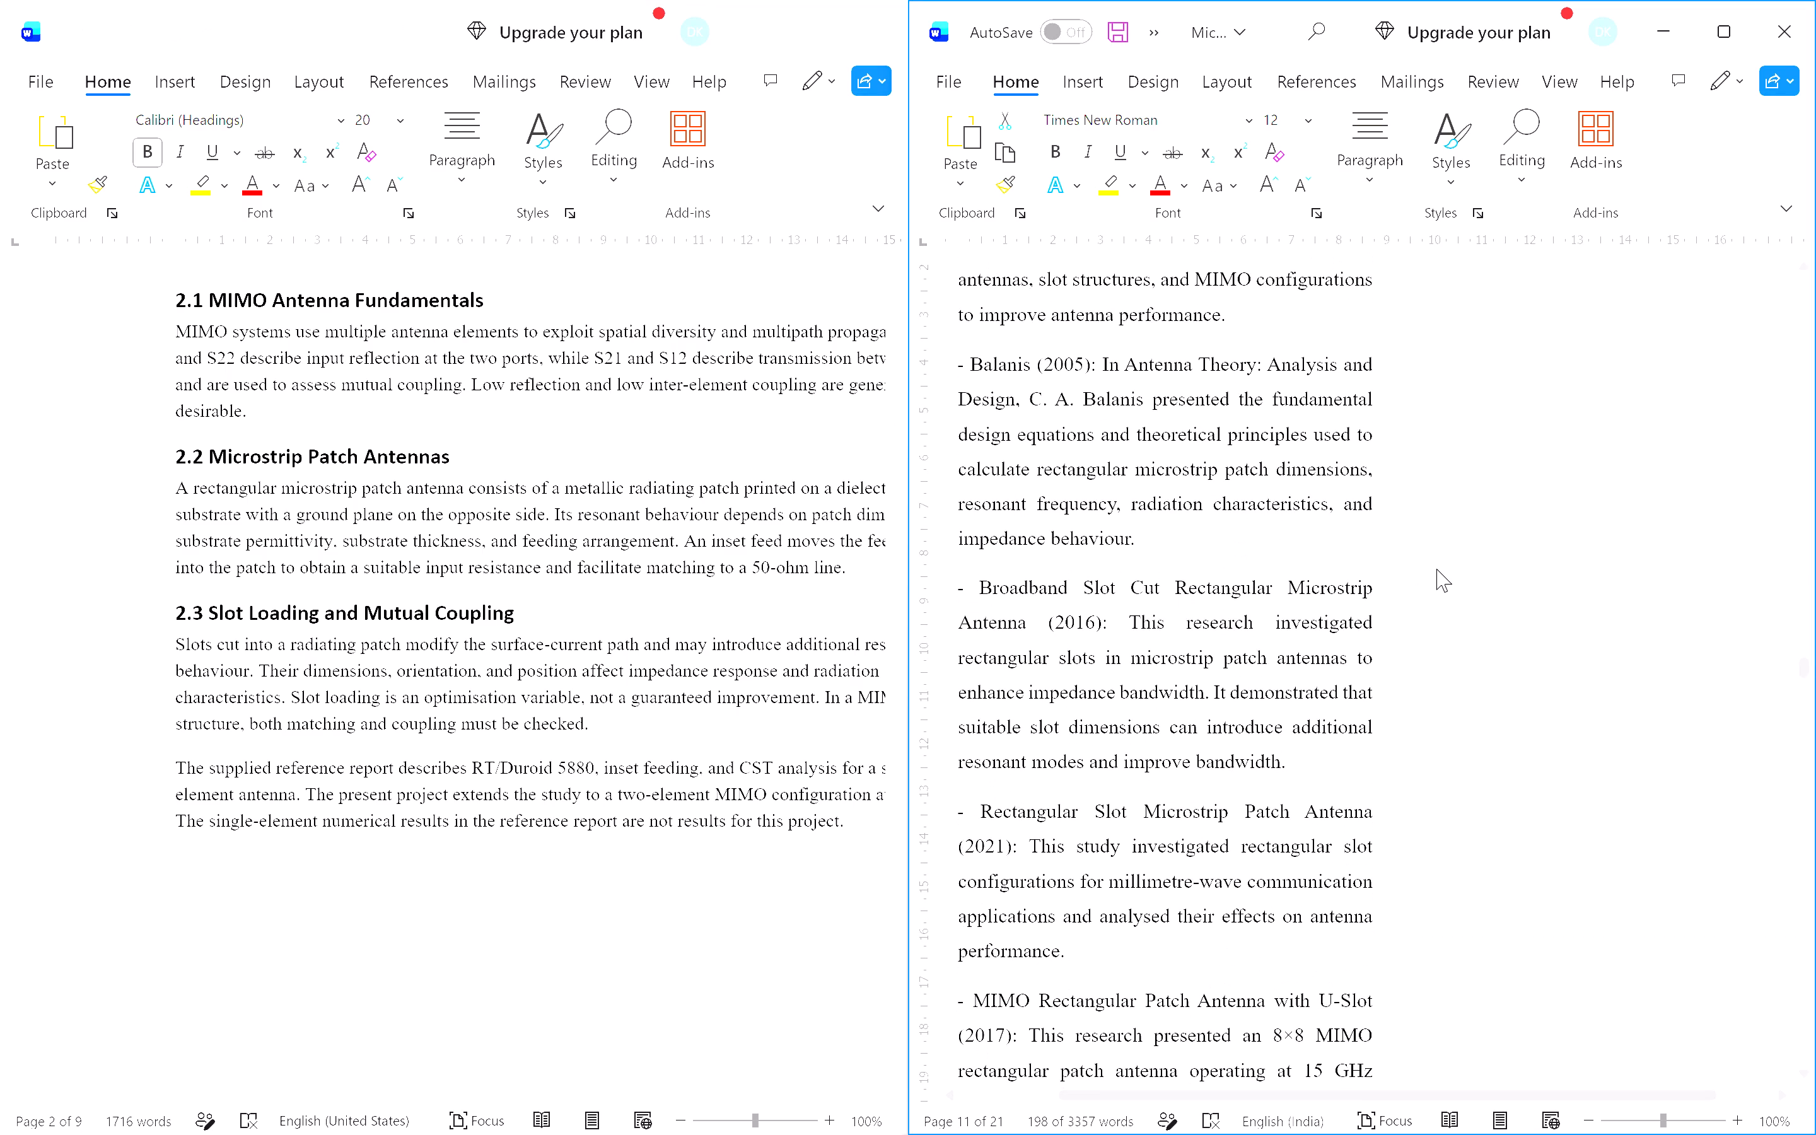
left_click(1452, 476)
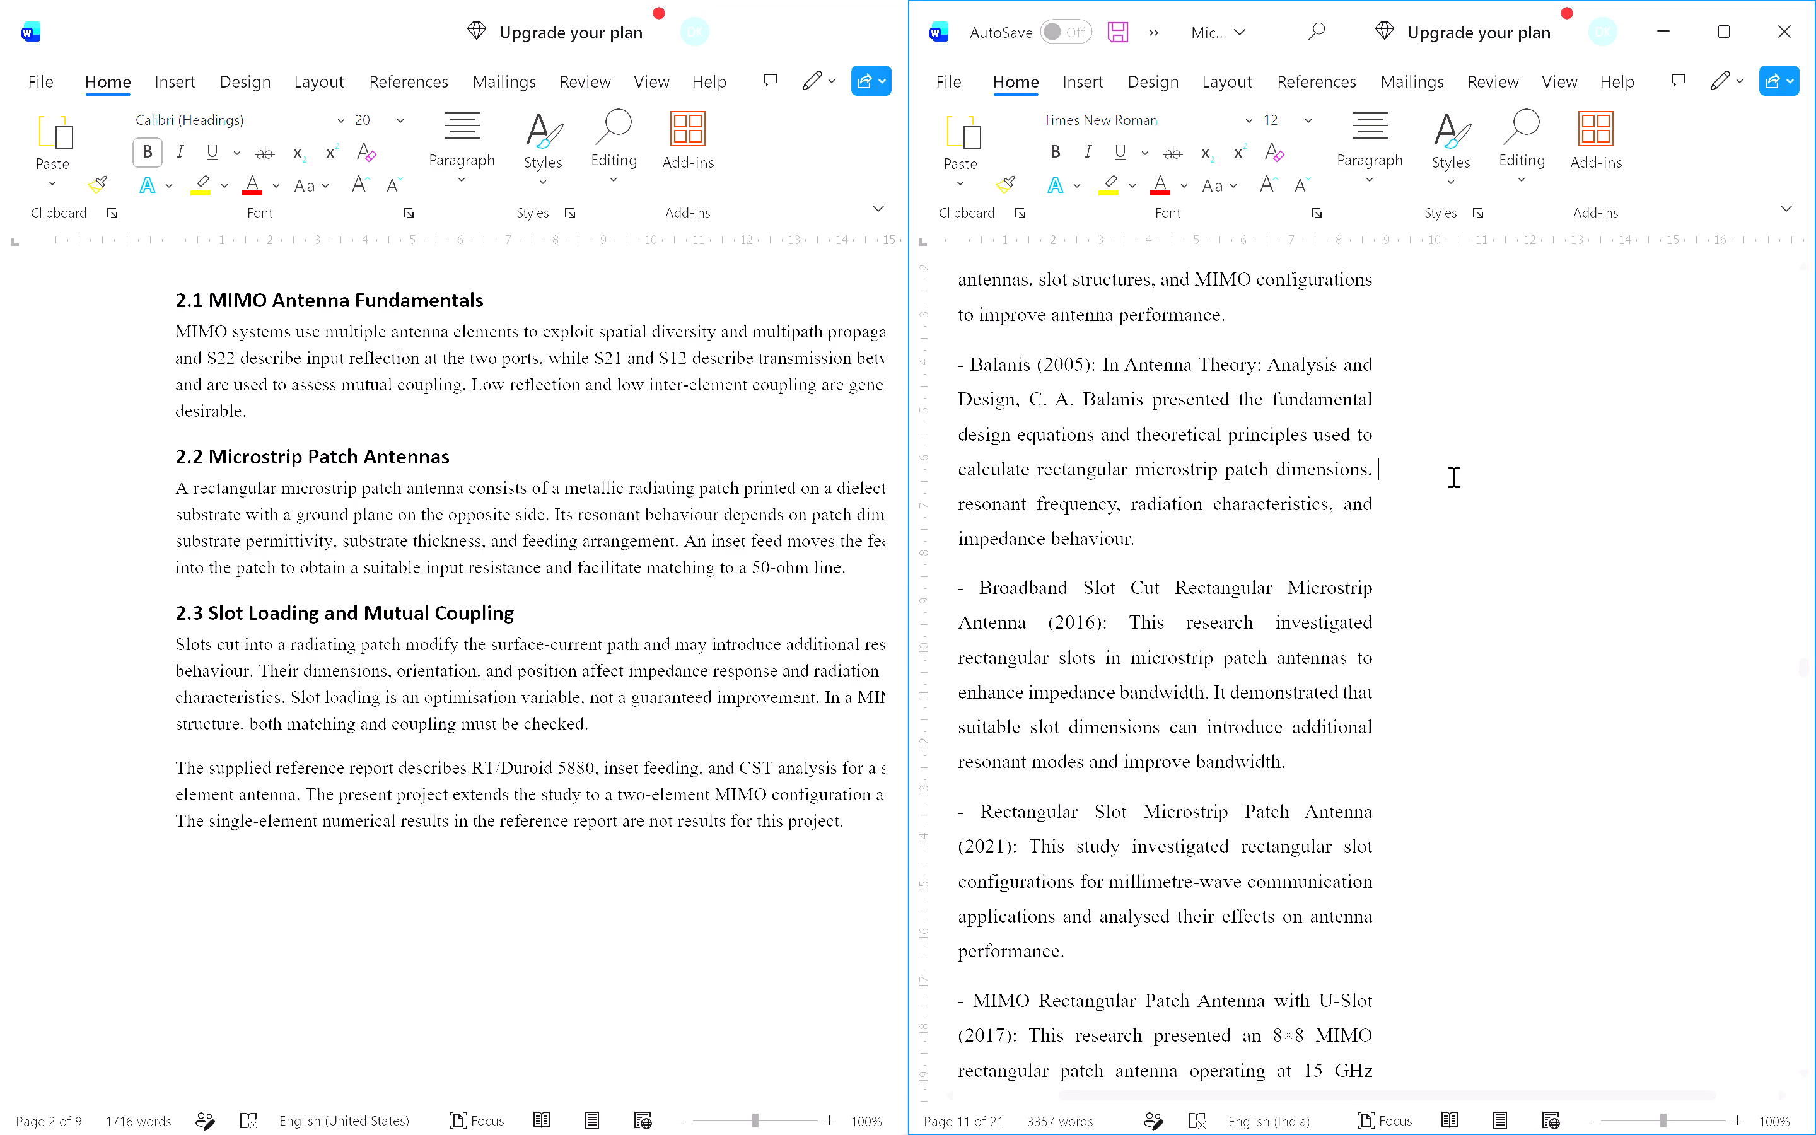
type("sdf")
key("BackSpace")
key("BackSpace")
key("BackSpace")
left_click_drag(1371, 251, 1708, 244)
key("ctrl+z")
Extend the right indent of all the 2.3 Related Work body text to about 16 on the ruler, matching the other sections' text width.
scroll(1708, 244, "up", 1)
scroll(1615, 439, "up", 1)
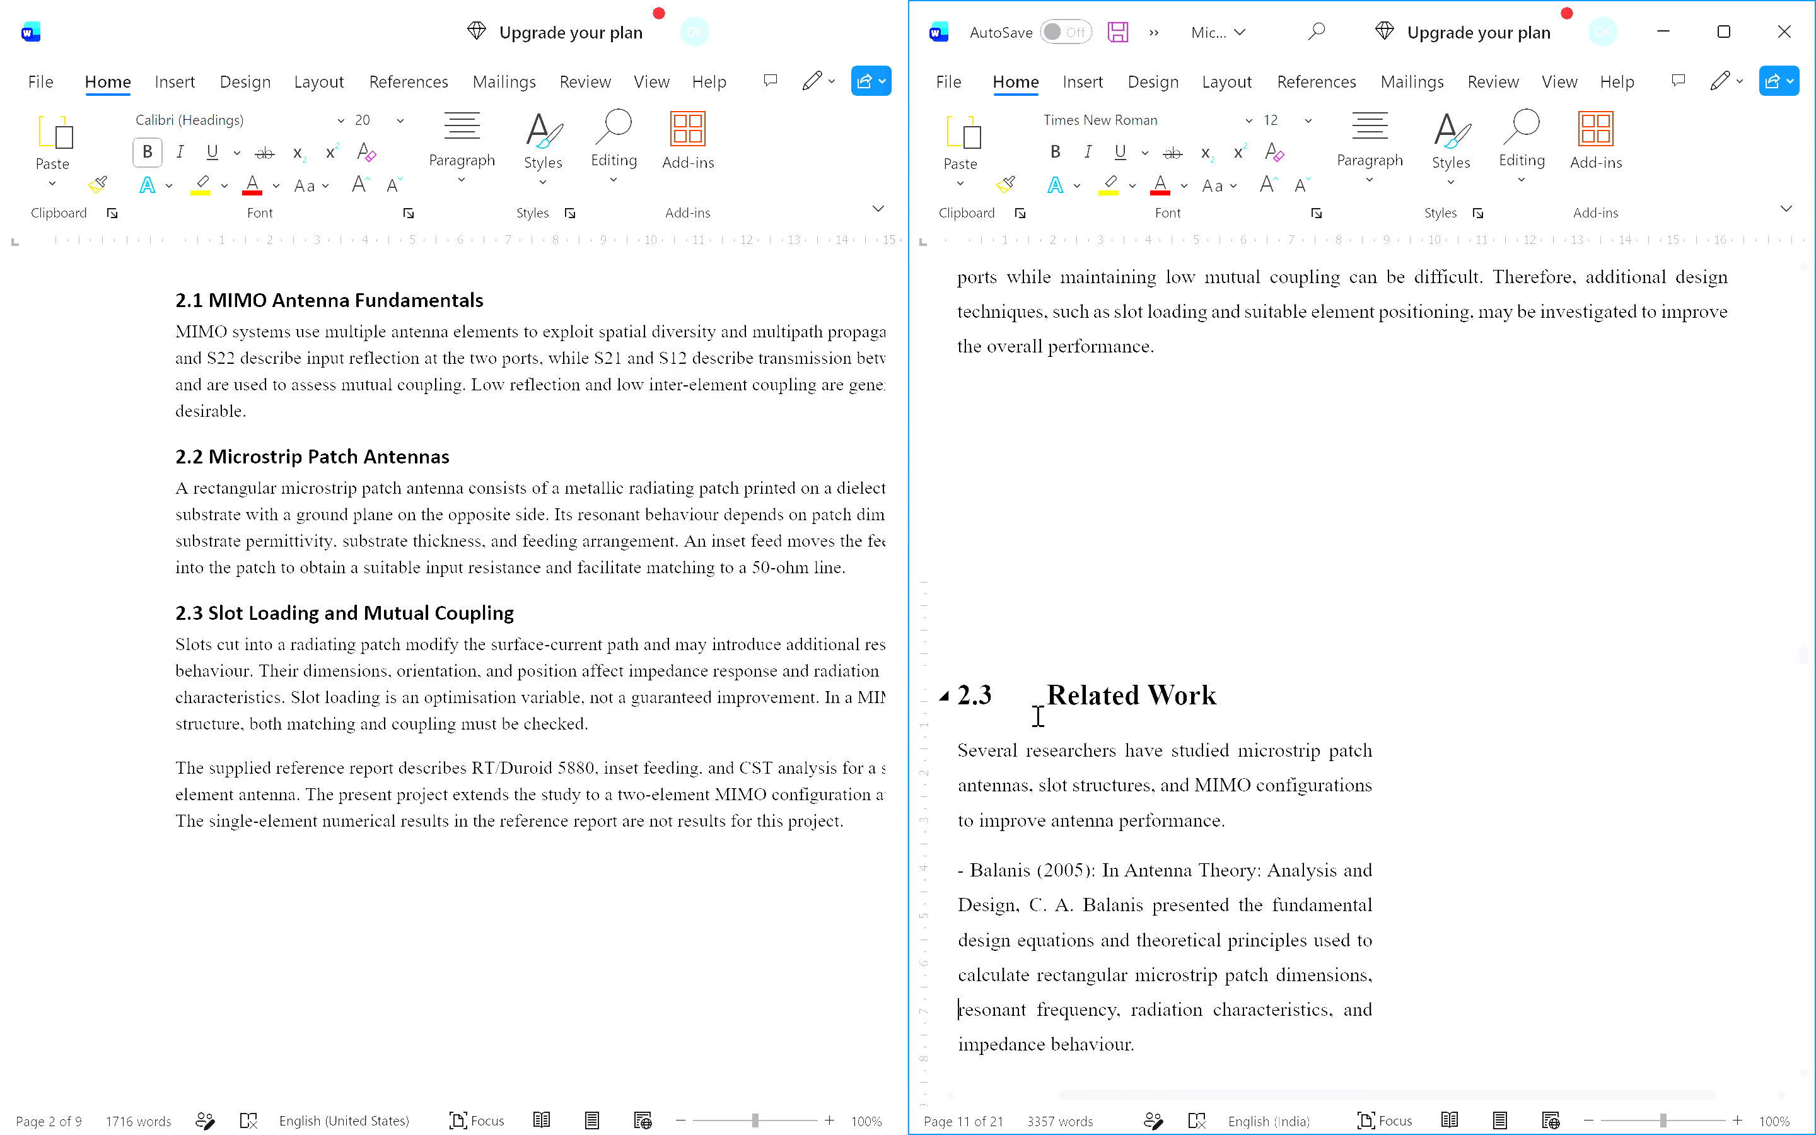
left_click(1036, 715)
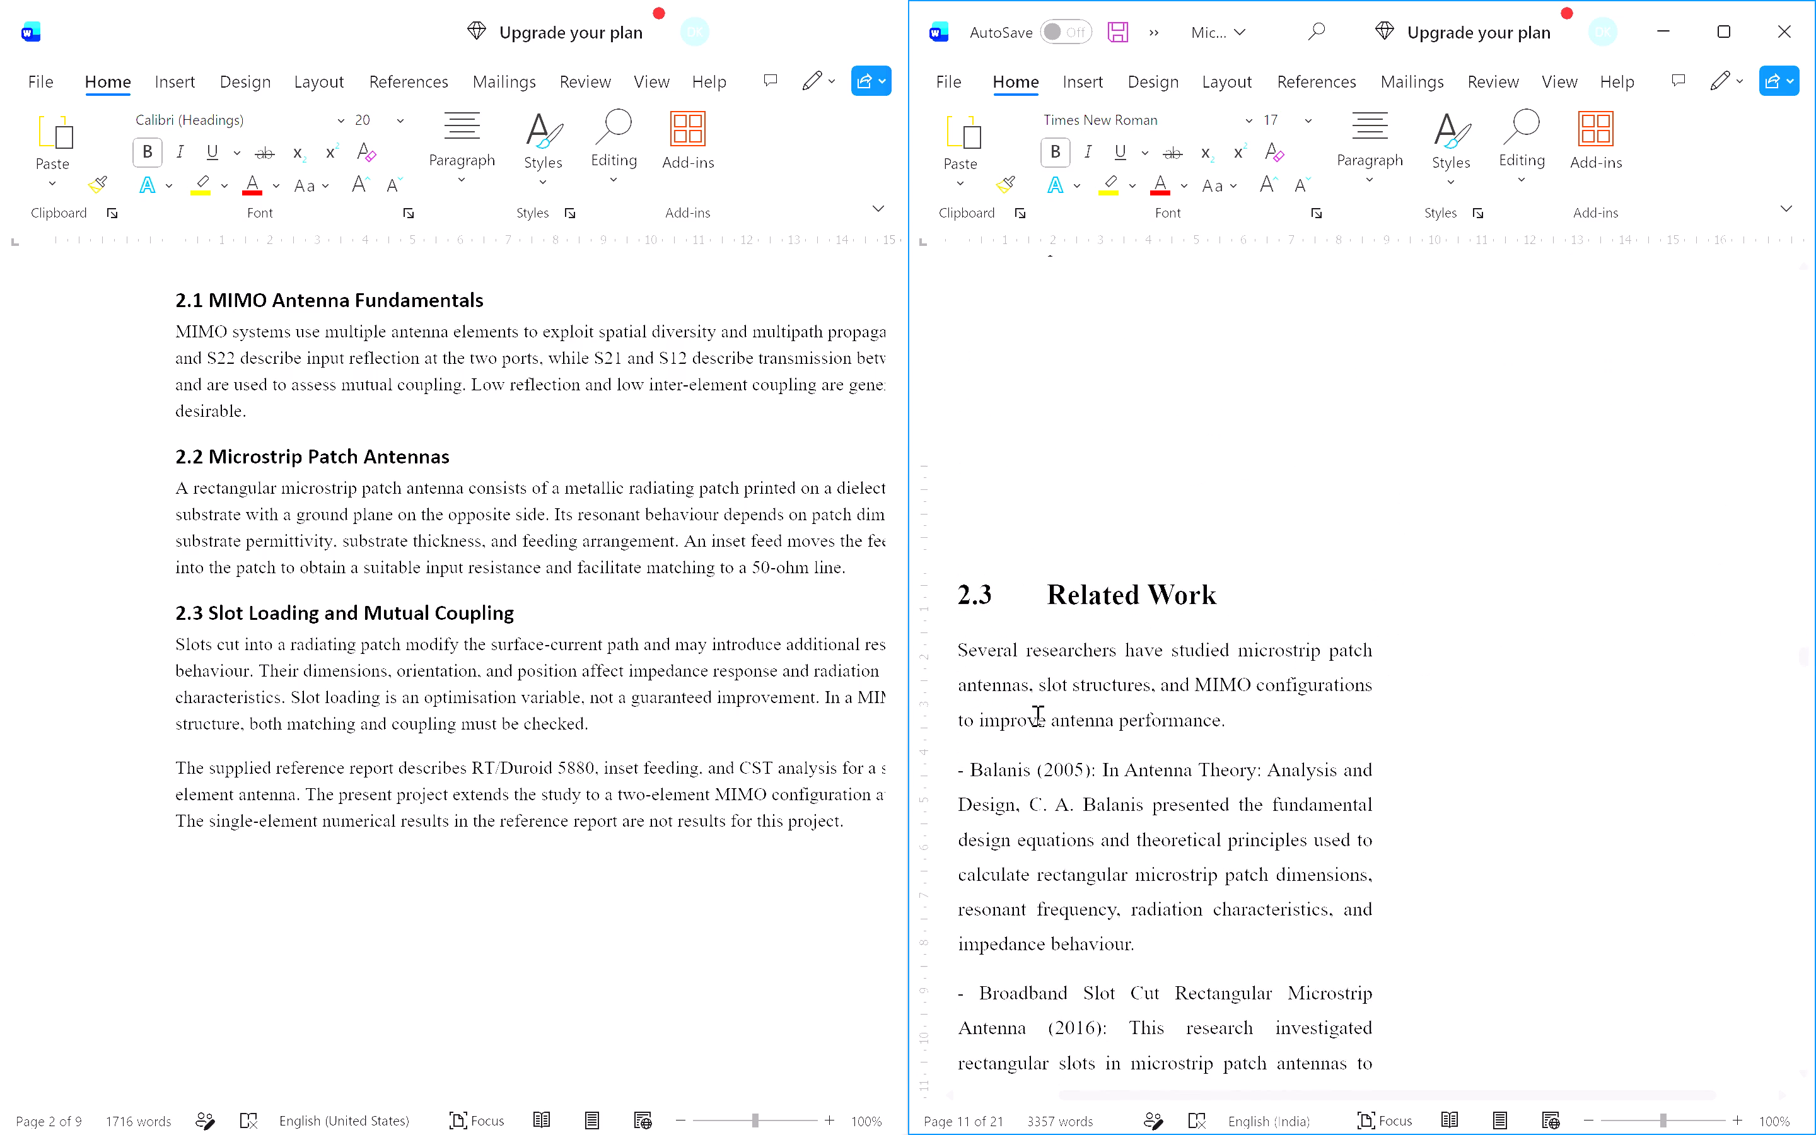
left_click(1036, 715)
left_click(1036, 715)
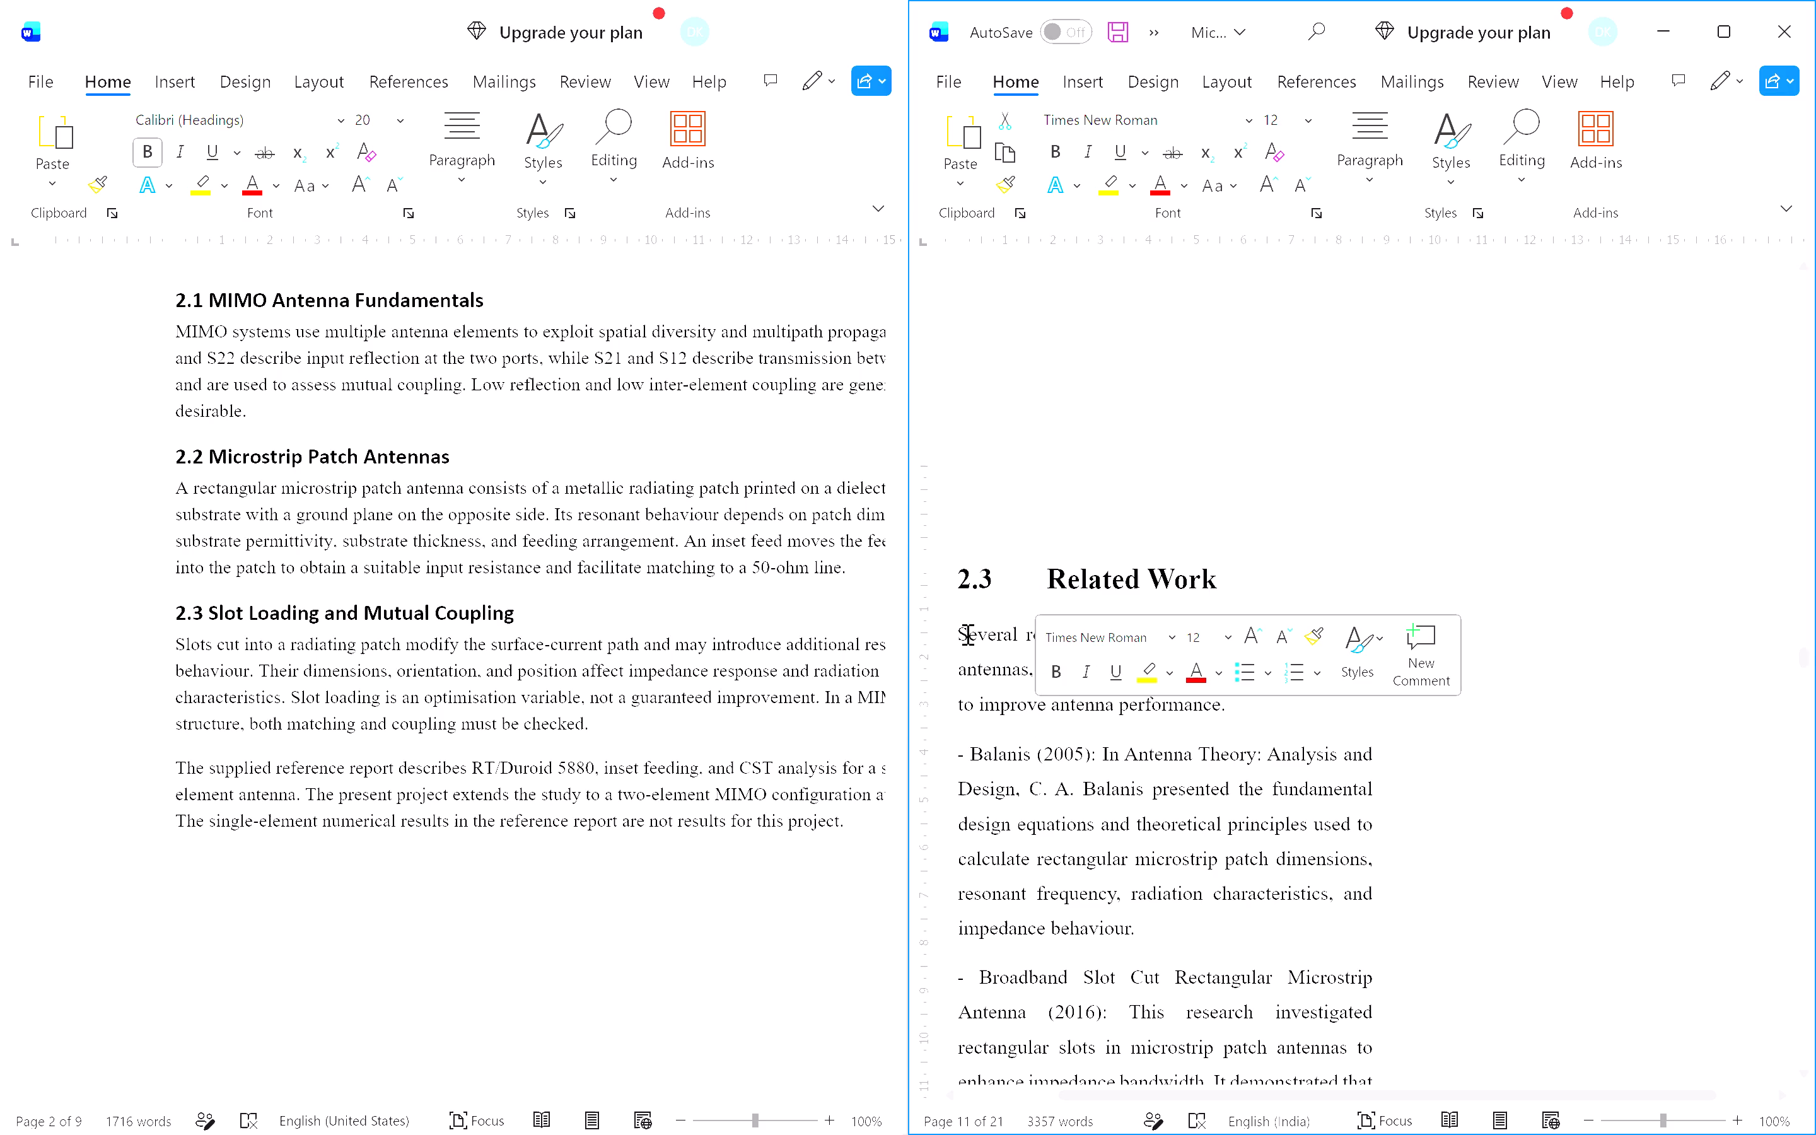
left_click(966, 634)
left_click_drag(958, 633, 1154, 1095)
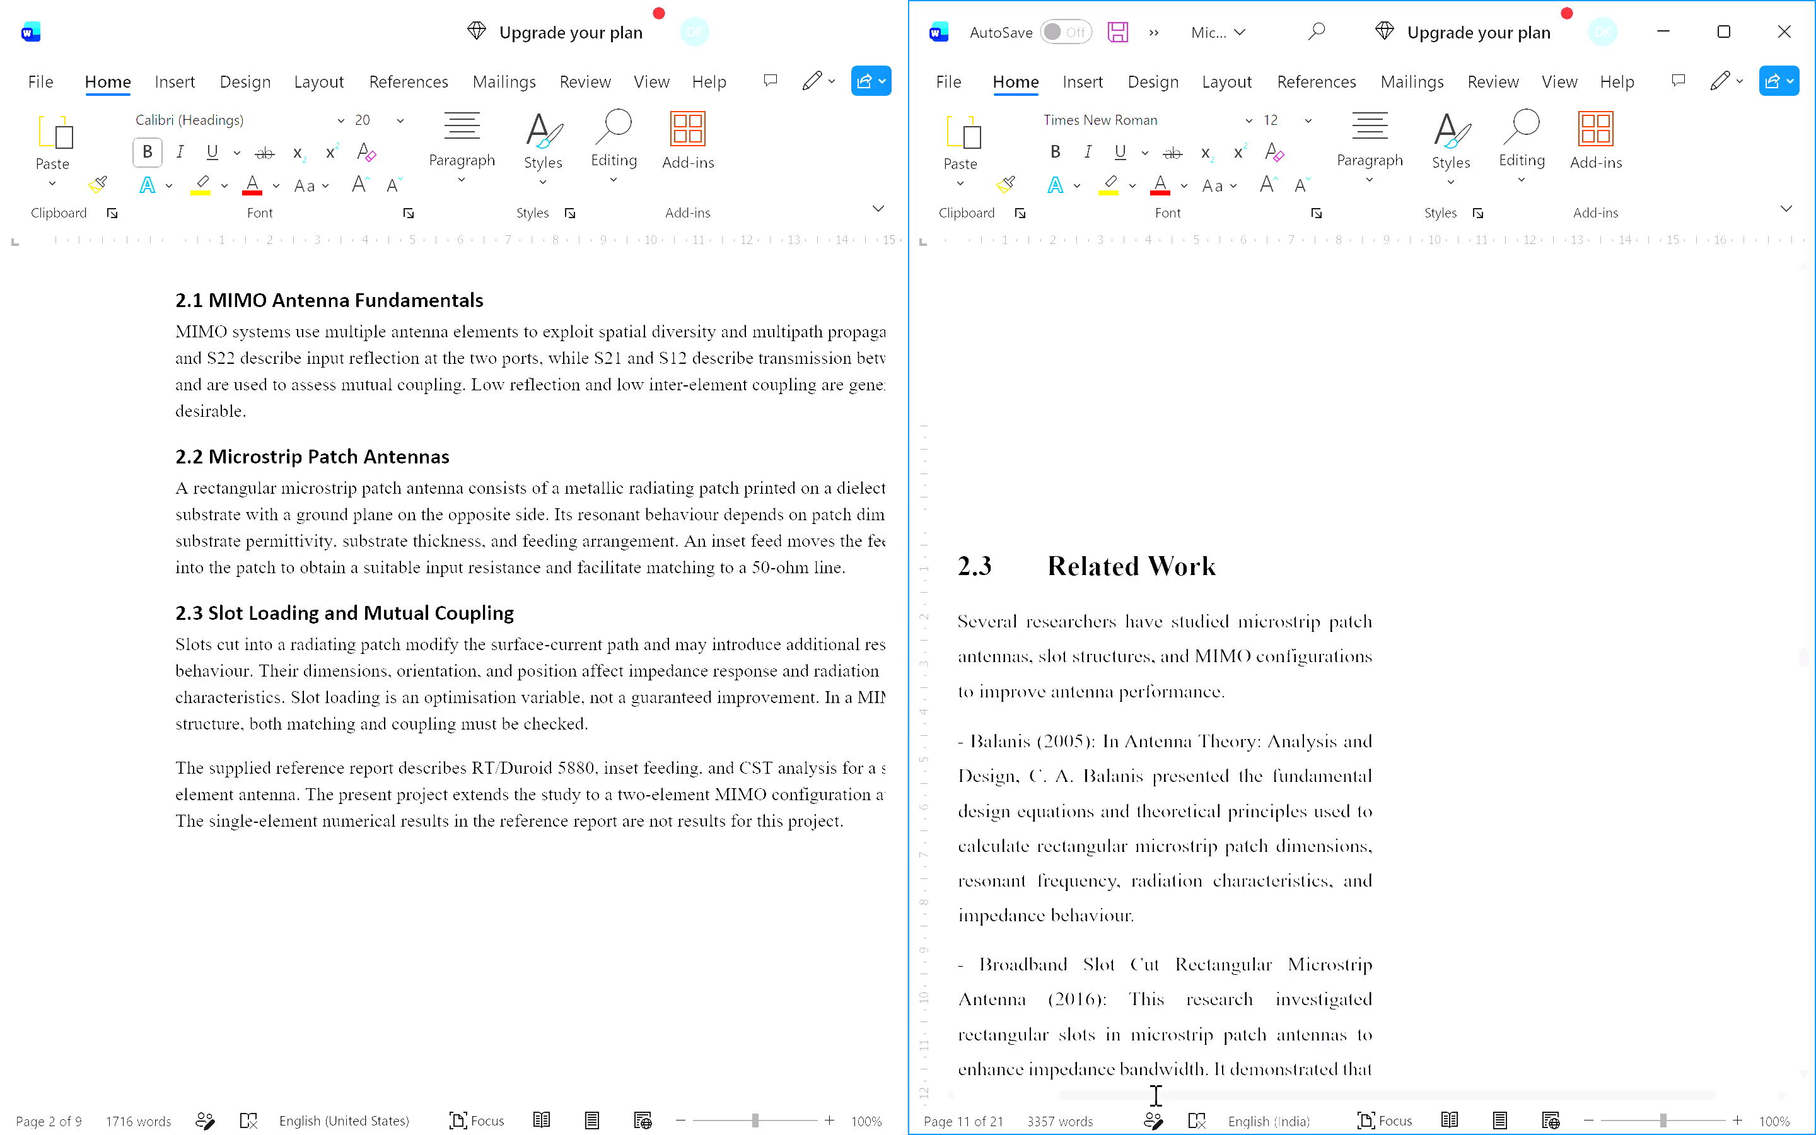
left_click_drag(1154, 1095, 1267, 730)
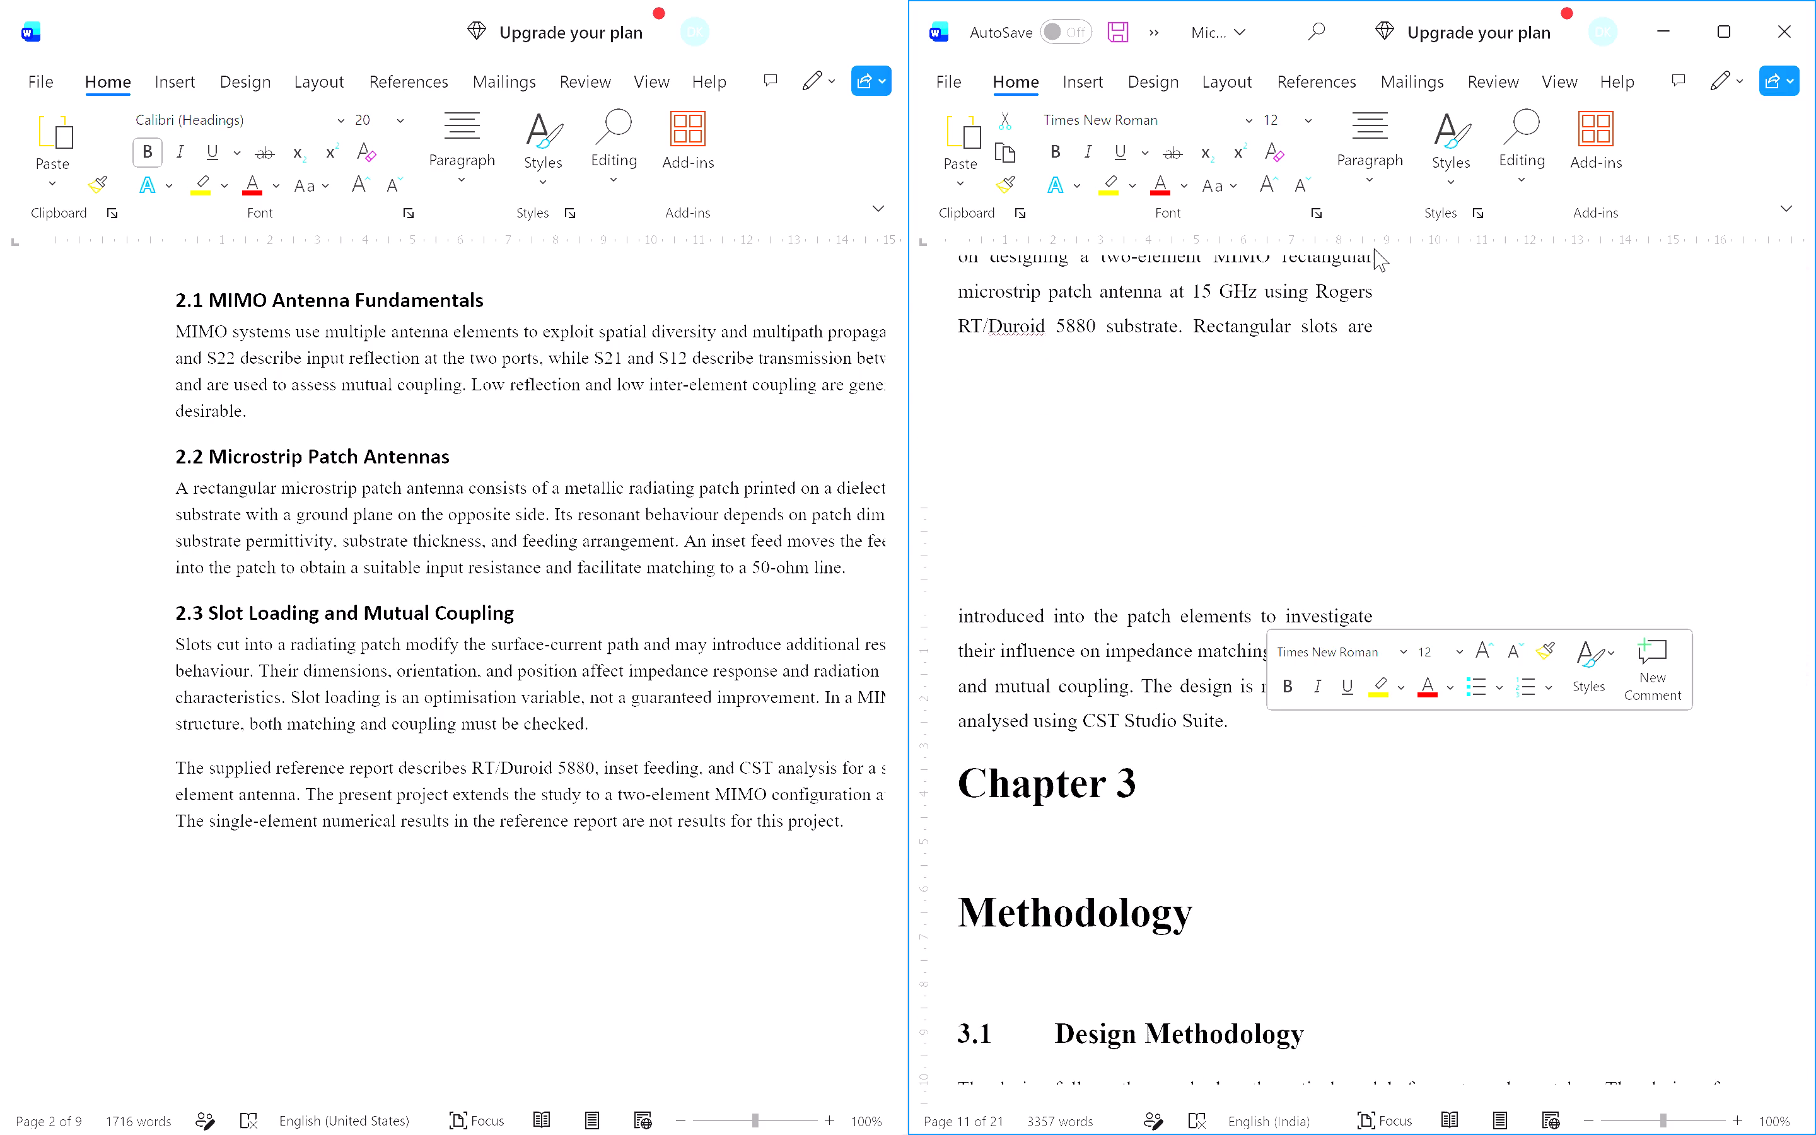
left_click_drag(1374, 248, 1725, 255)
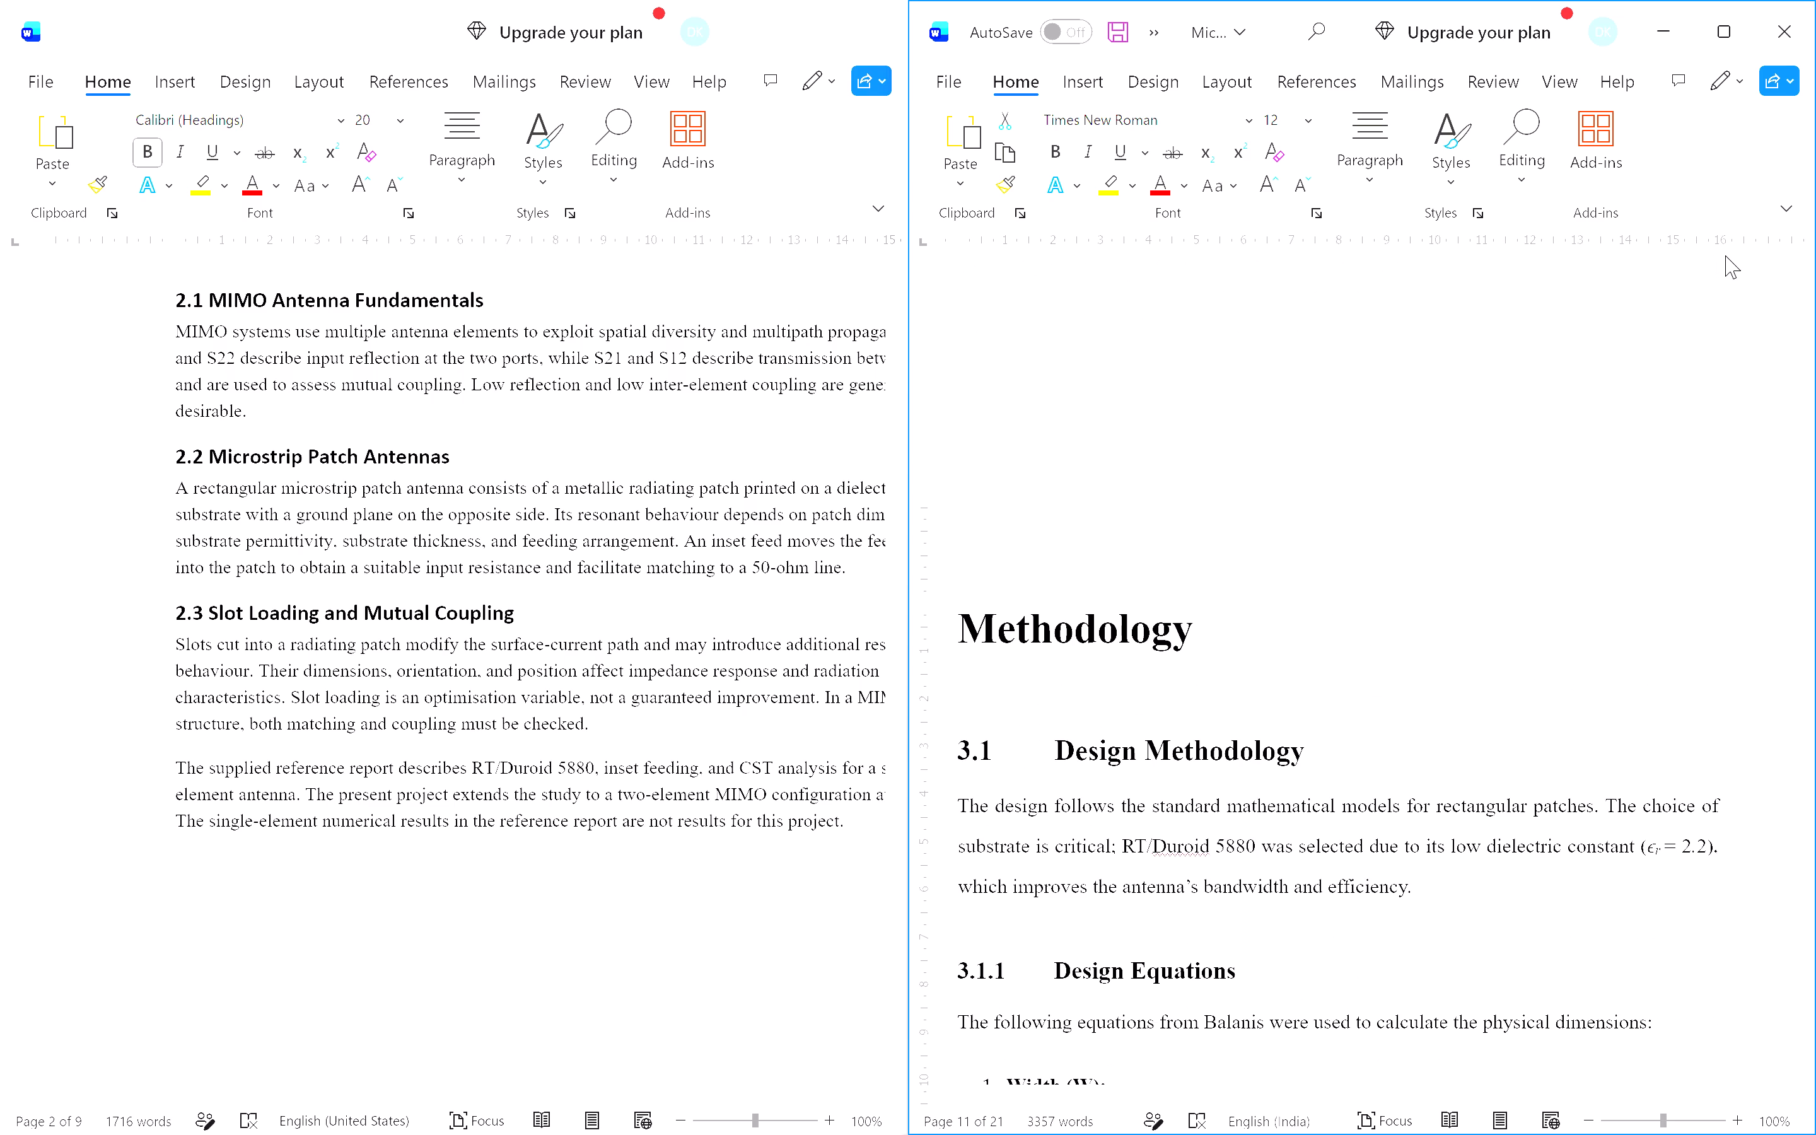
left_click_drag(1725, 255, 1724, 252)
scroll(1481, 476, "up", 1)
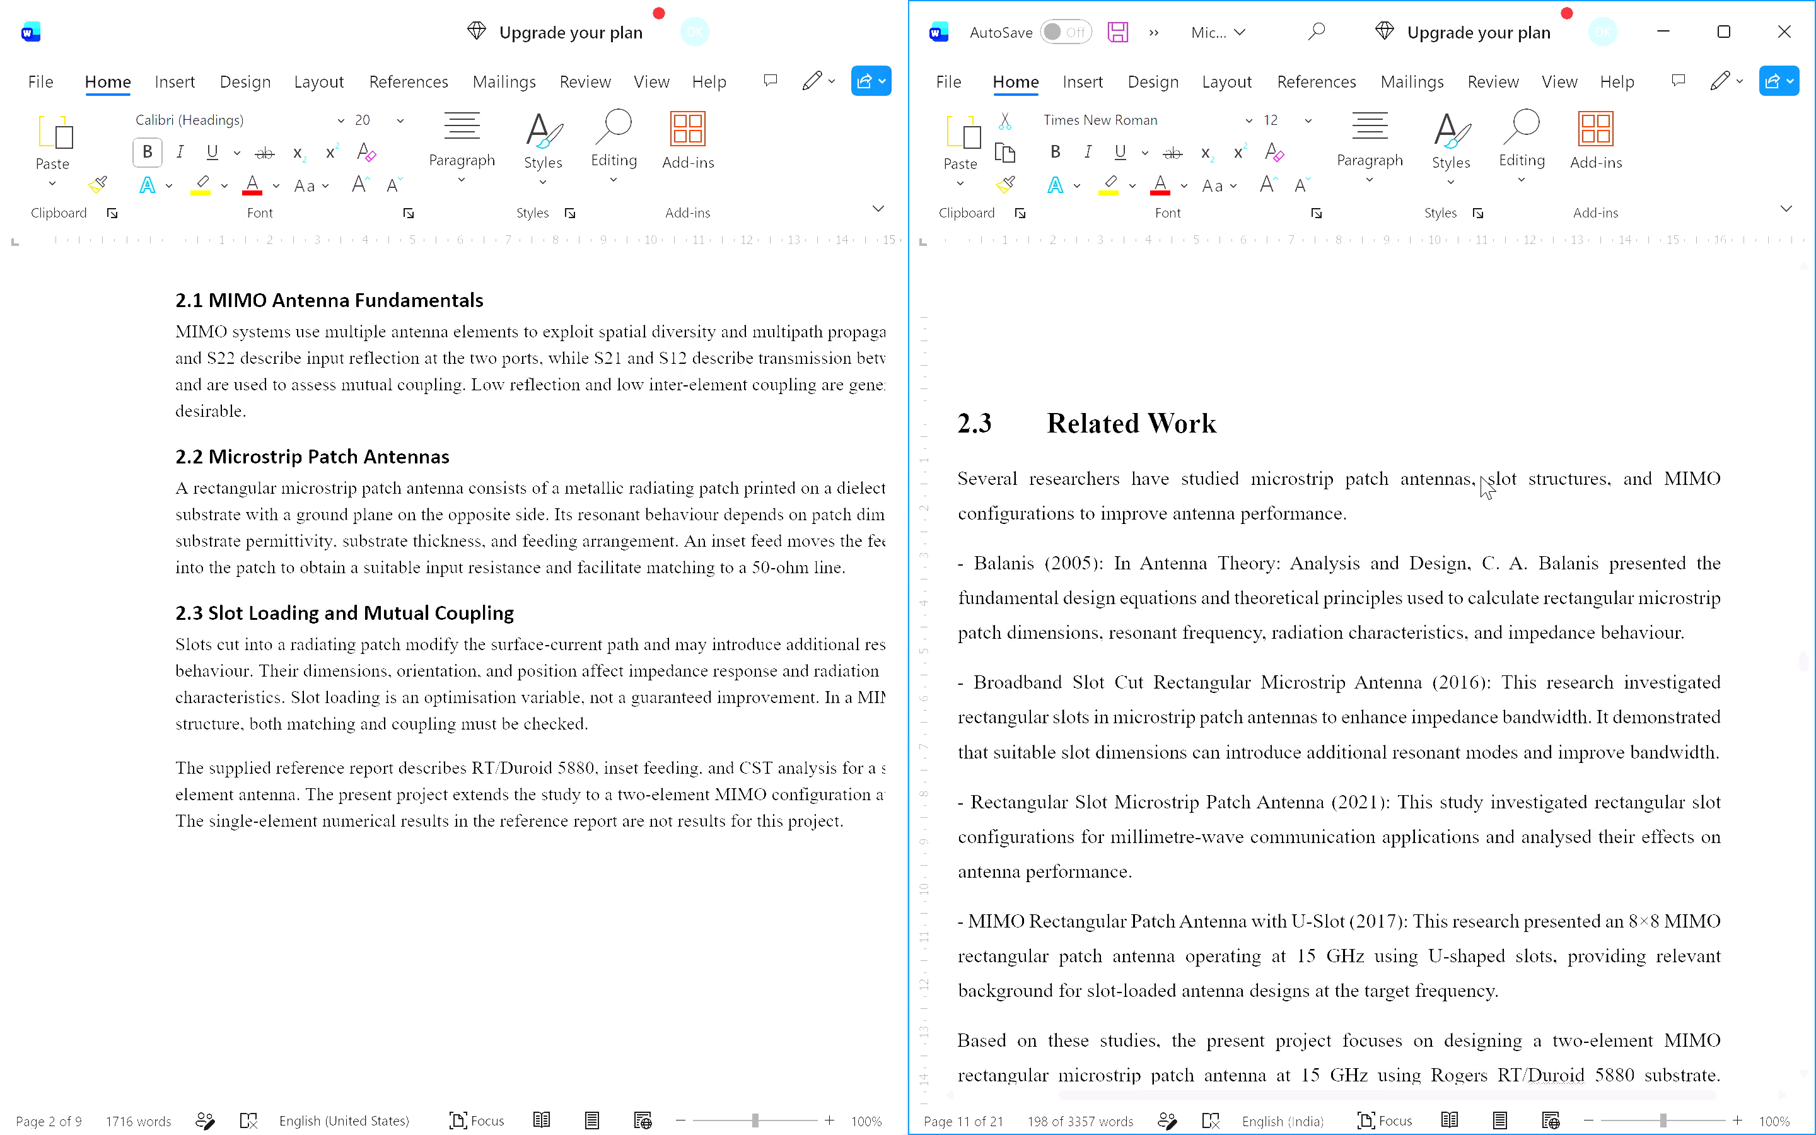
scroll(1481, 476, "up", 1)
scroll(1481, 476, "down", 1)
Insert seven blank lines after the closing CST Studio Suite sentence of 2.3 to push the Chapter 3 heading onto a new page.
left_click(1184, 966)
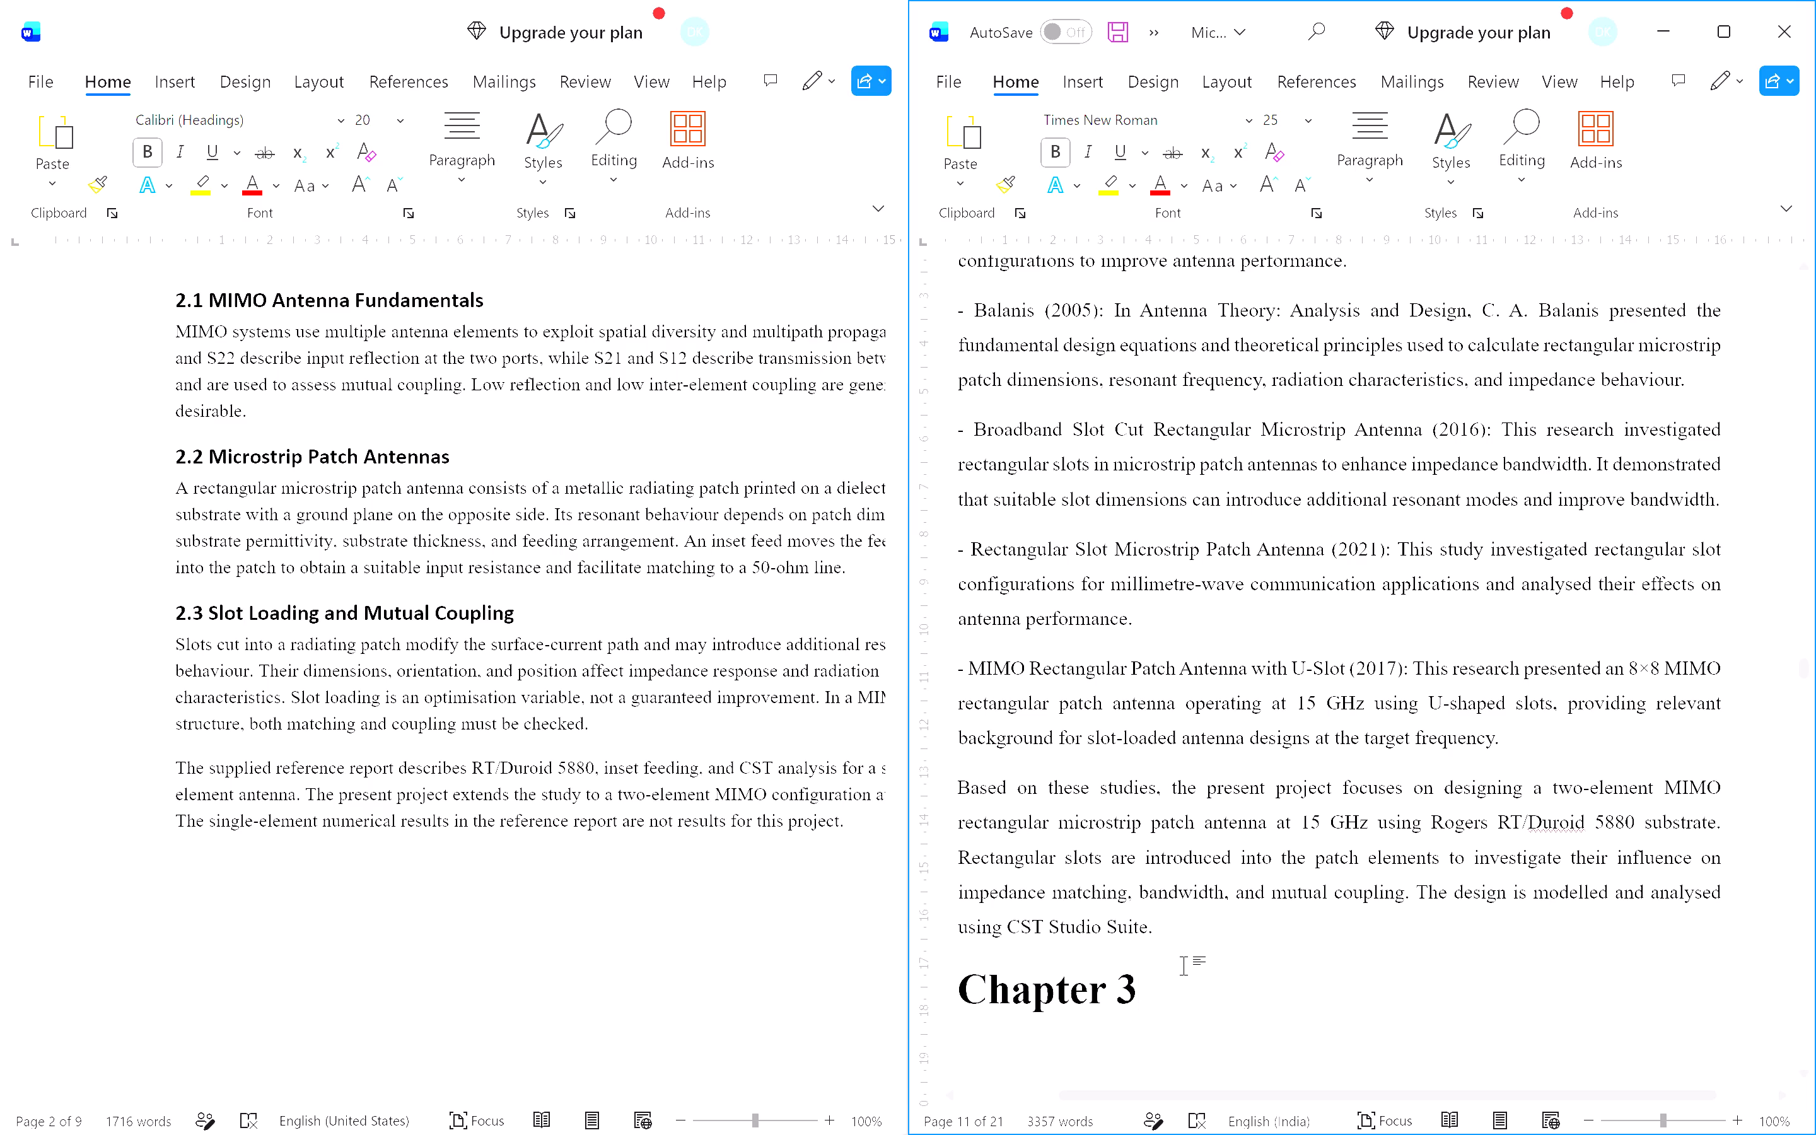
key("Up")
key("Right")
key("Right")
key("Return")
key("Return")
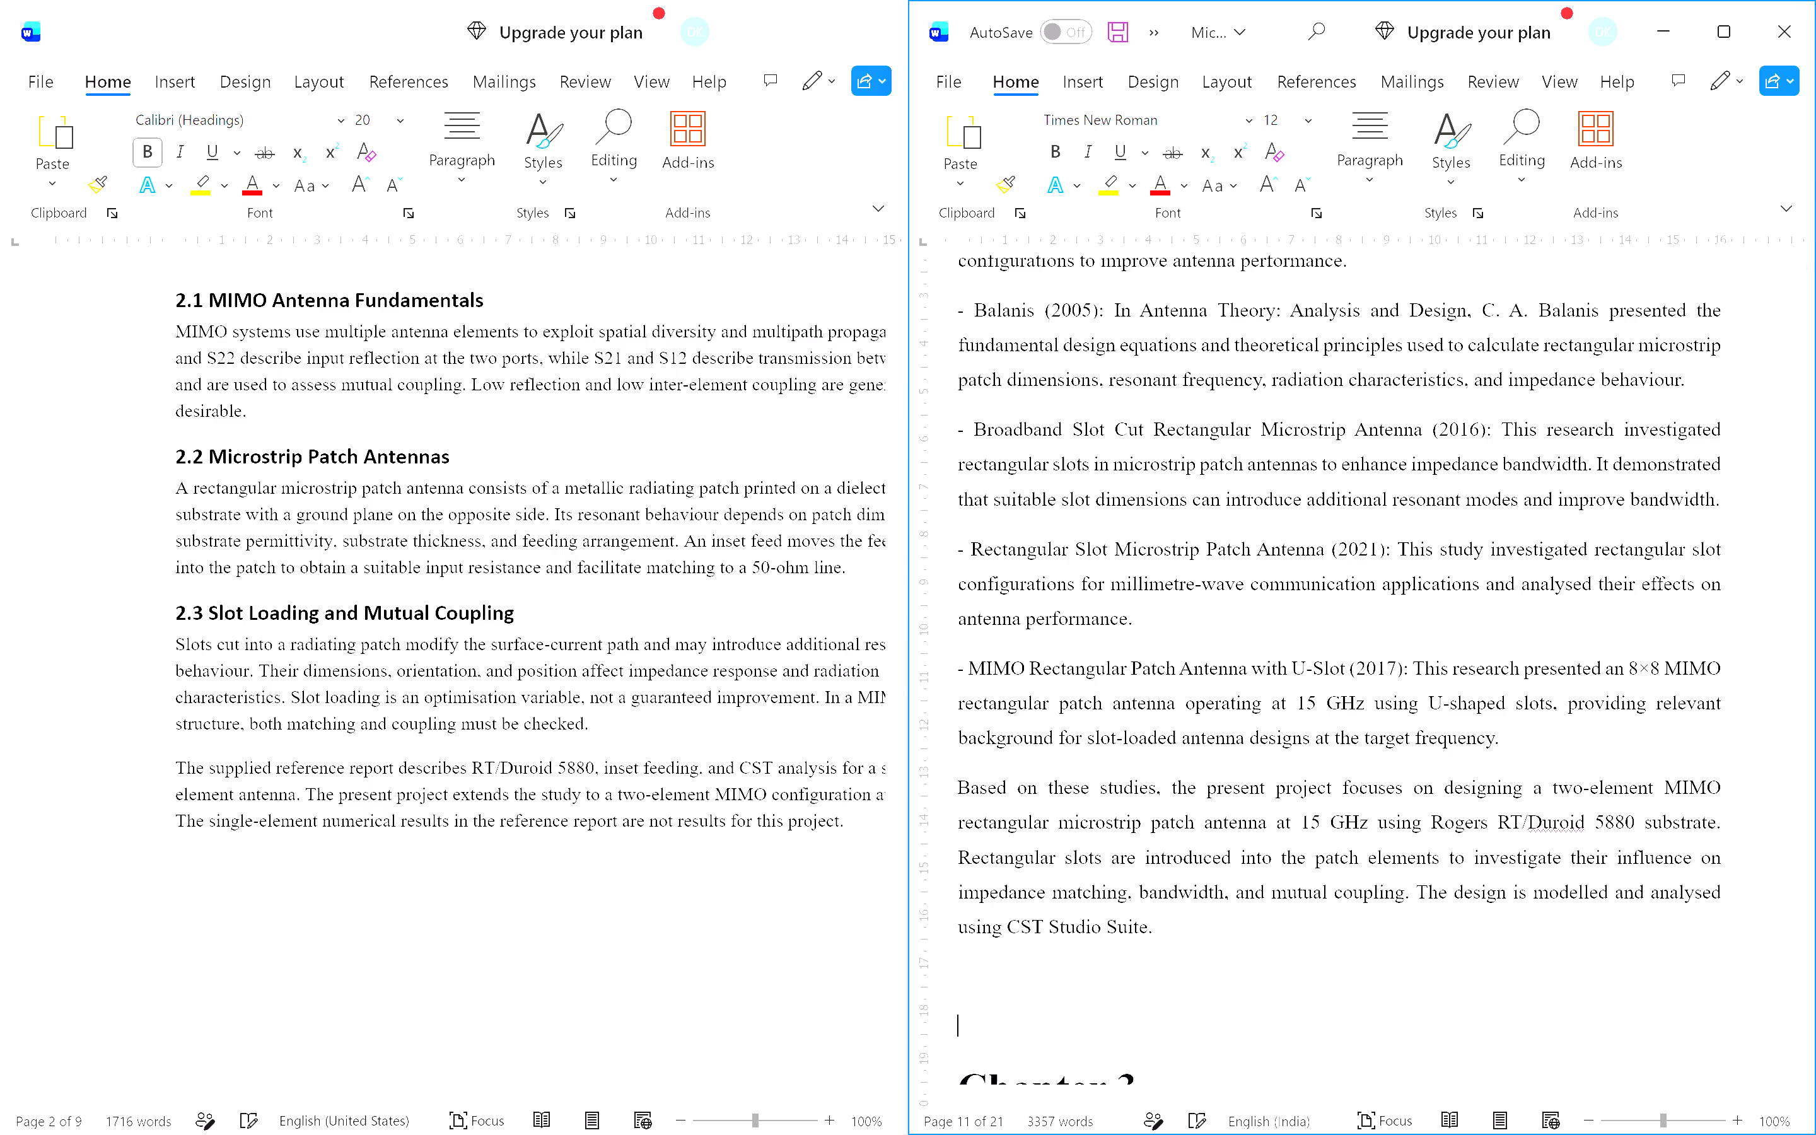
key("Return")
scroll(1184, 966, "down", 2)
key("Return")
key("Return")
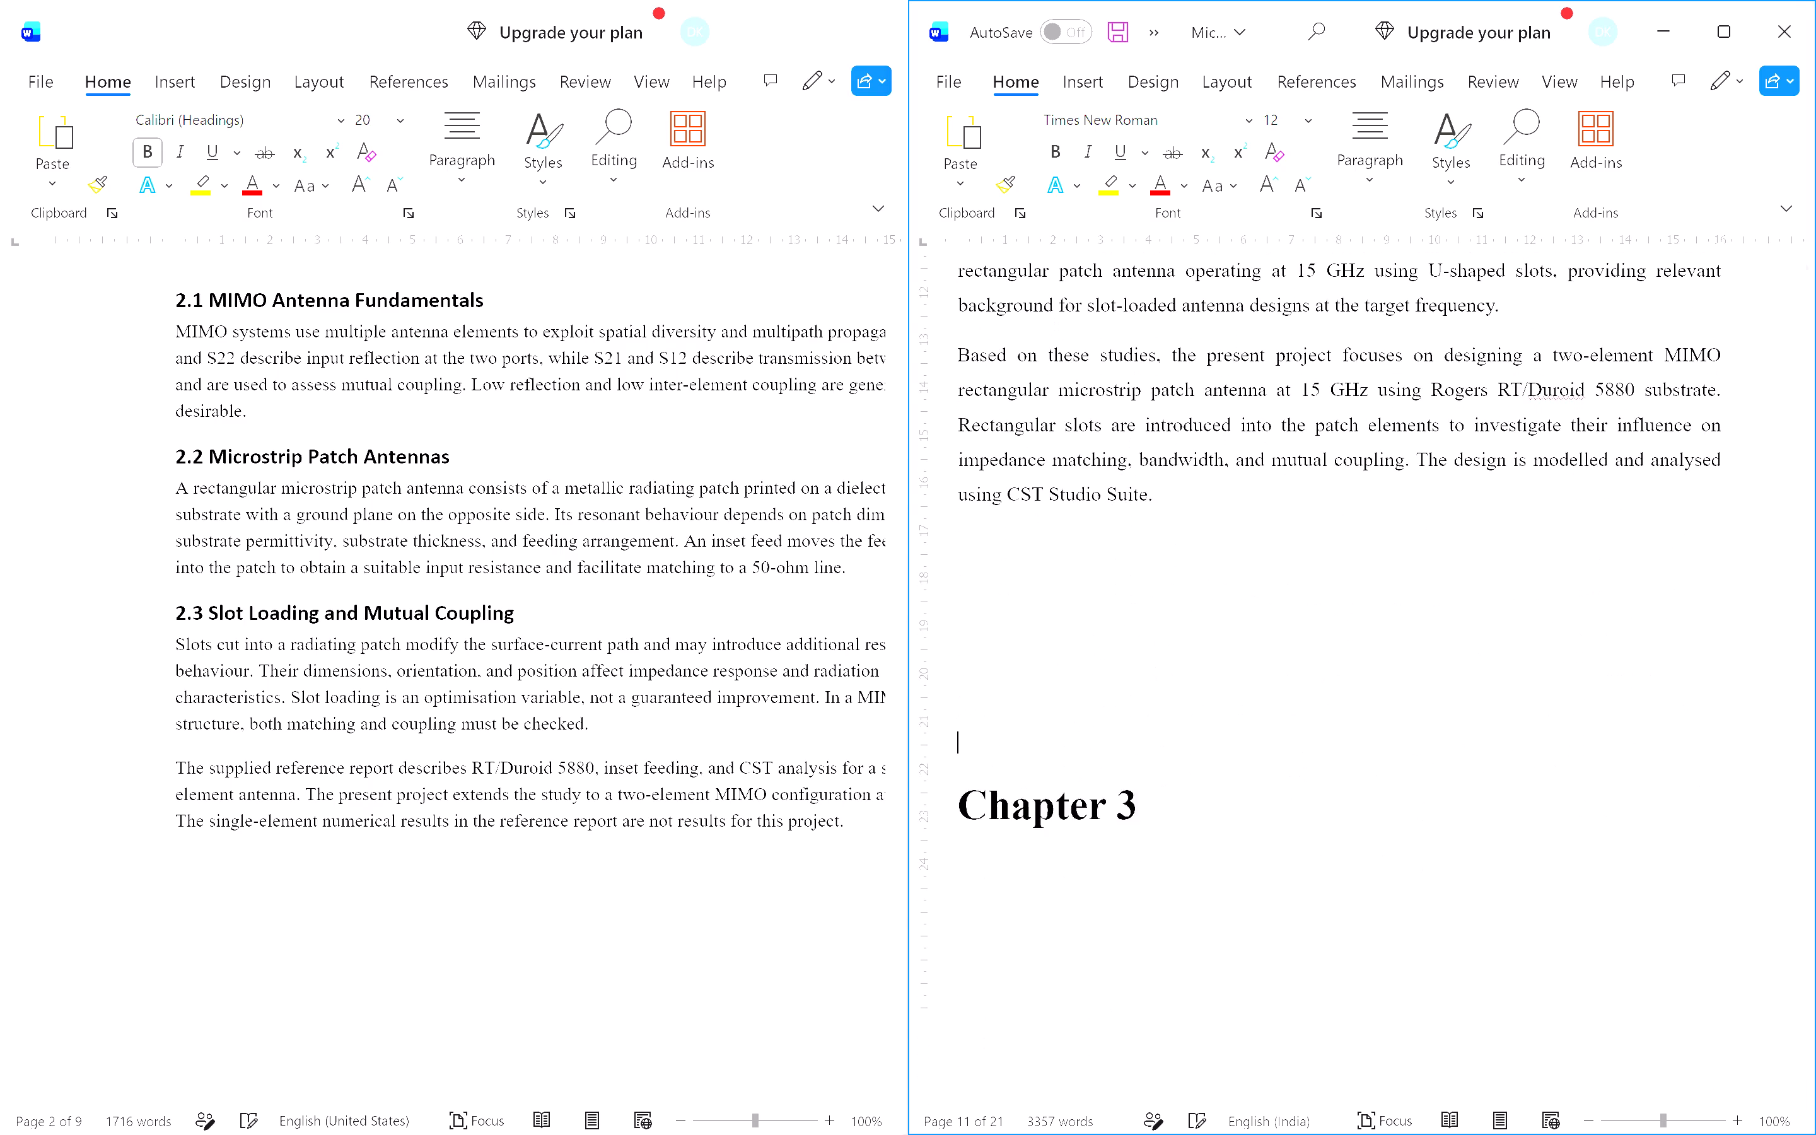
key("Return")
key("Return")
Copy the full paragraph under 3.1 Design Methodology from the other open Word document's Chapter 3.
scroll(1184, 966, "down", 2)
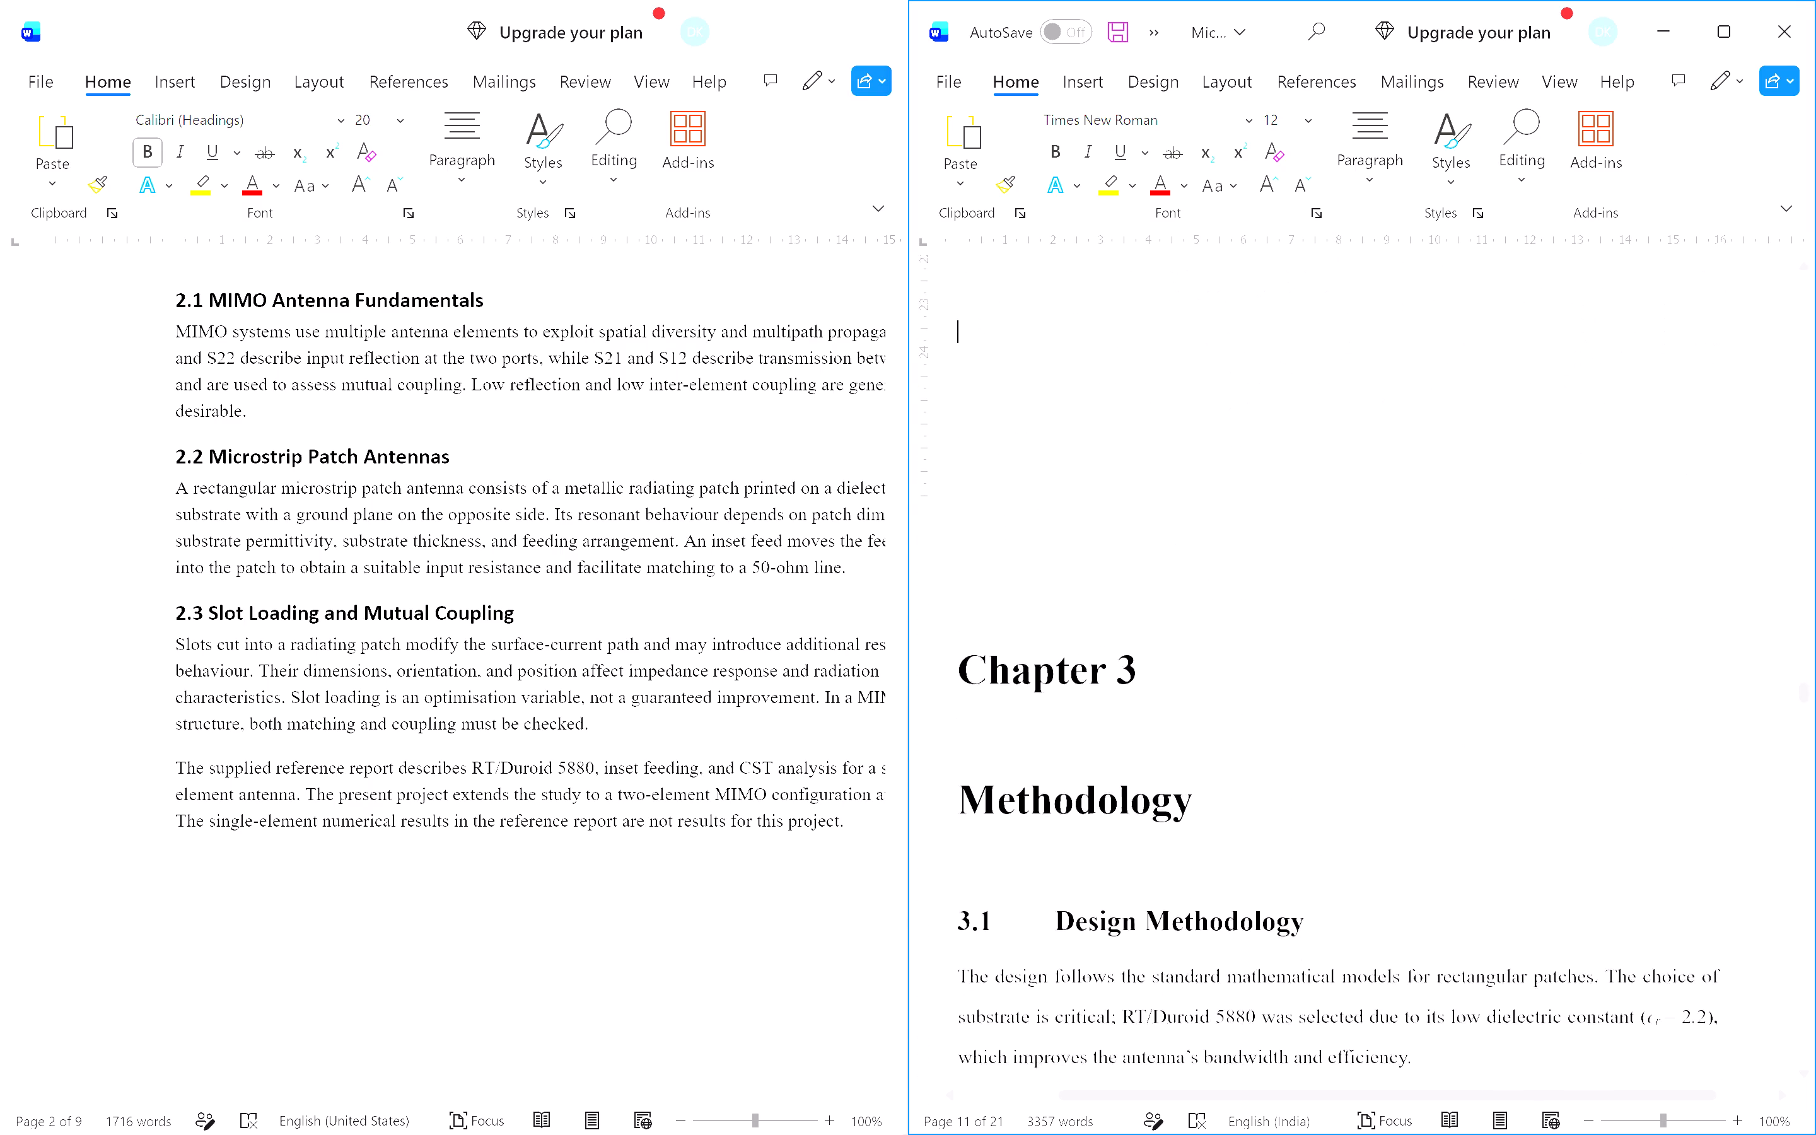
scroll(1136, 818, "down", 1)
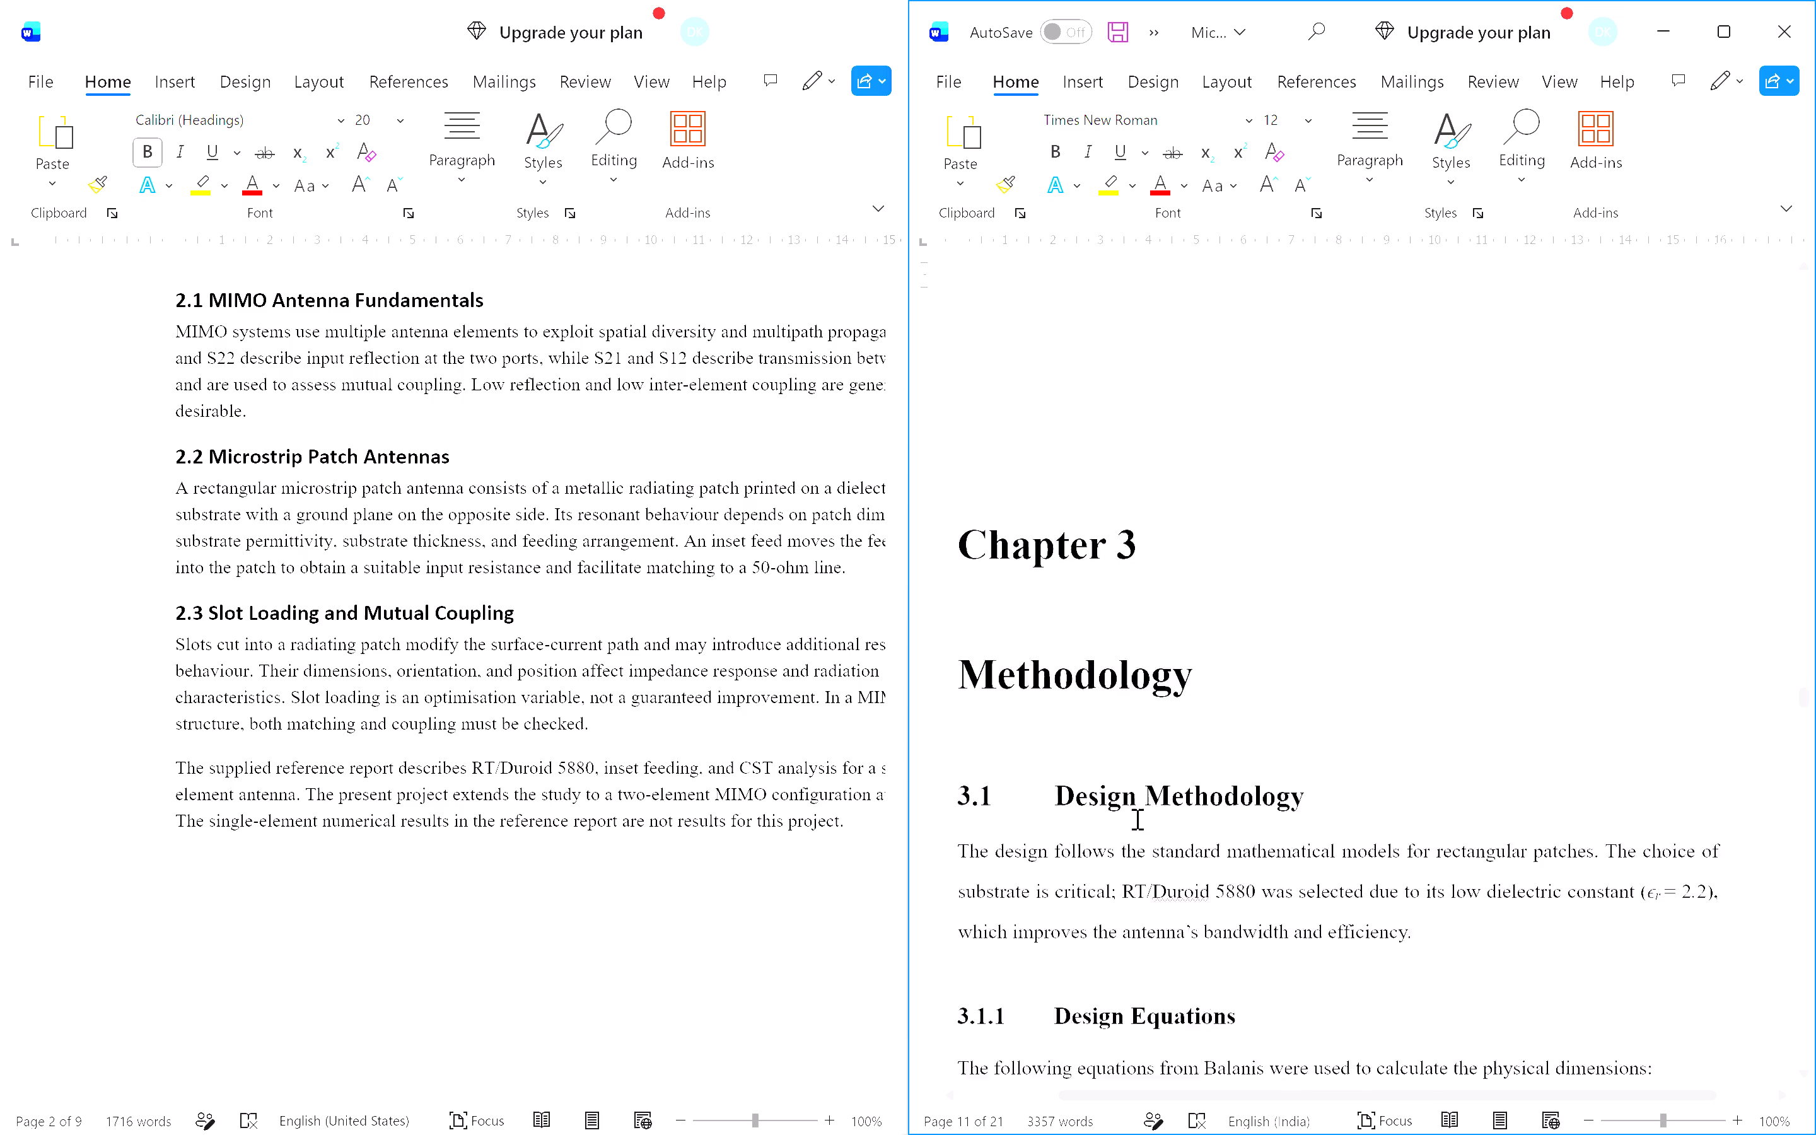
scroll(1136, 818, "down", 2)
scroll(611, 726, "down", 1)
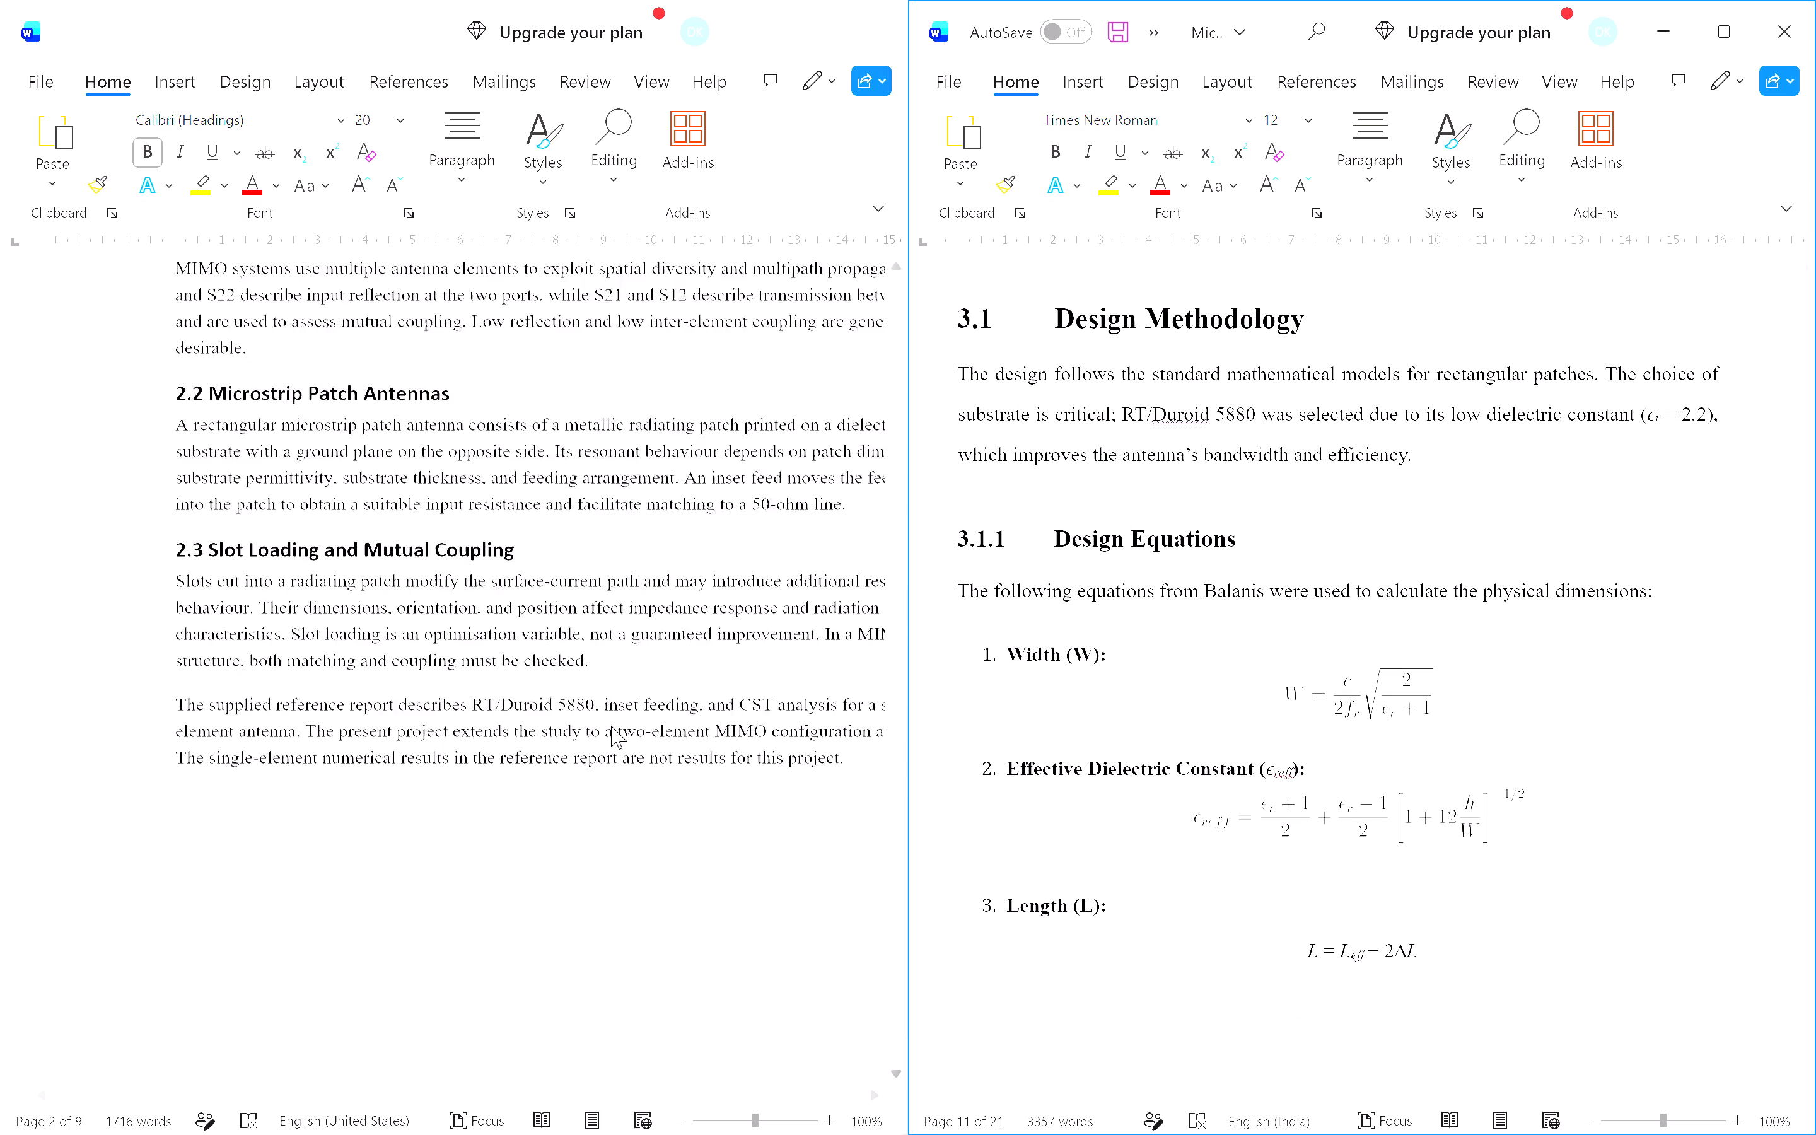
scroll(611, 726, "down", 2)
scroll(611, 726, "up", 1)
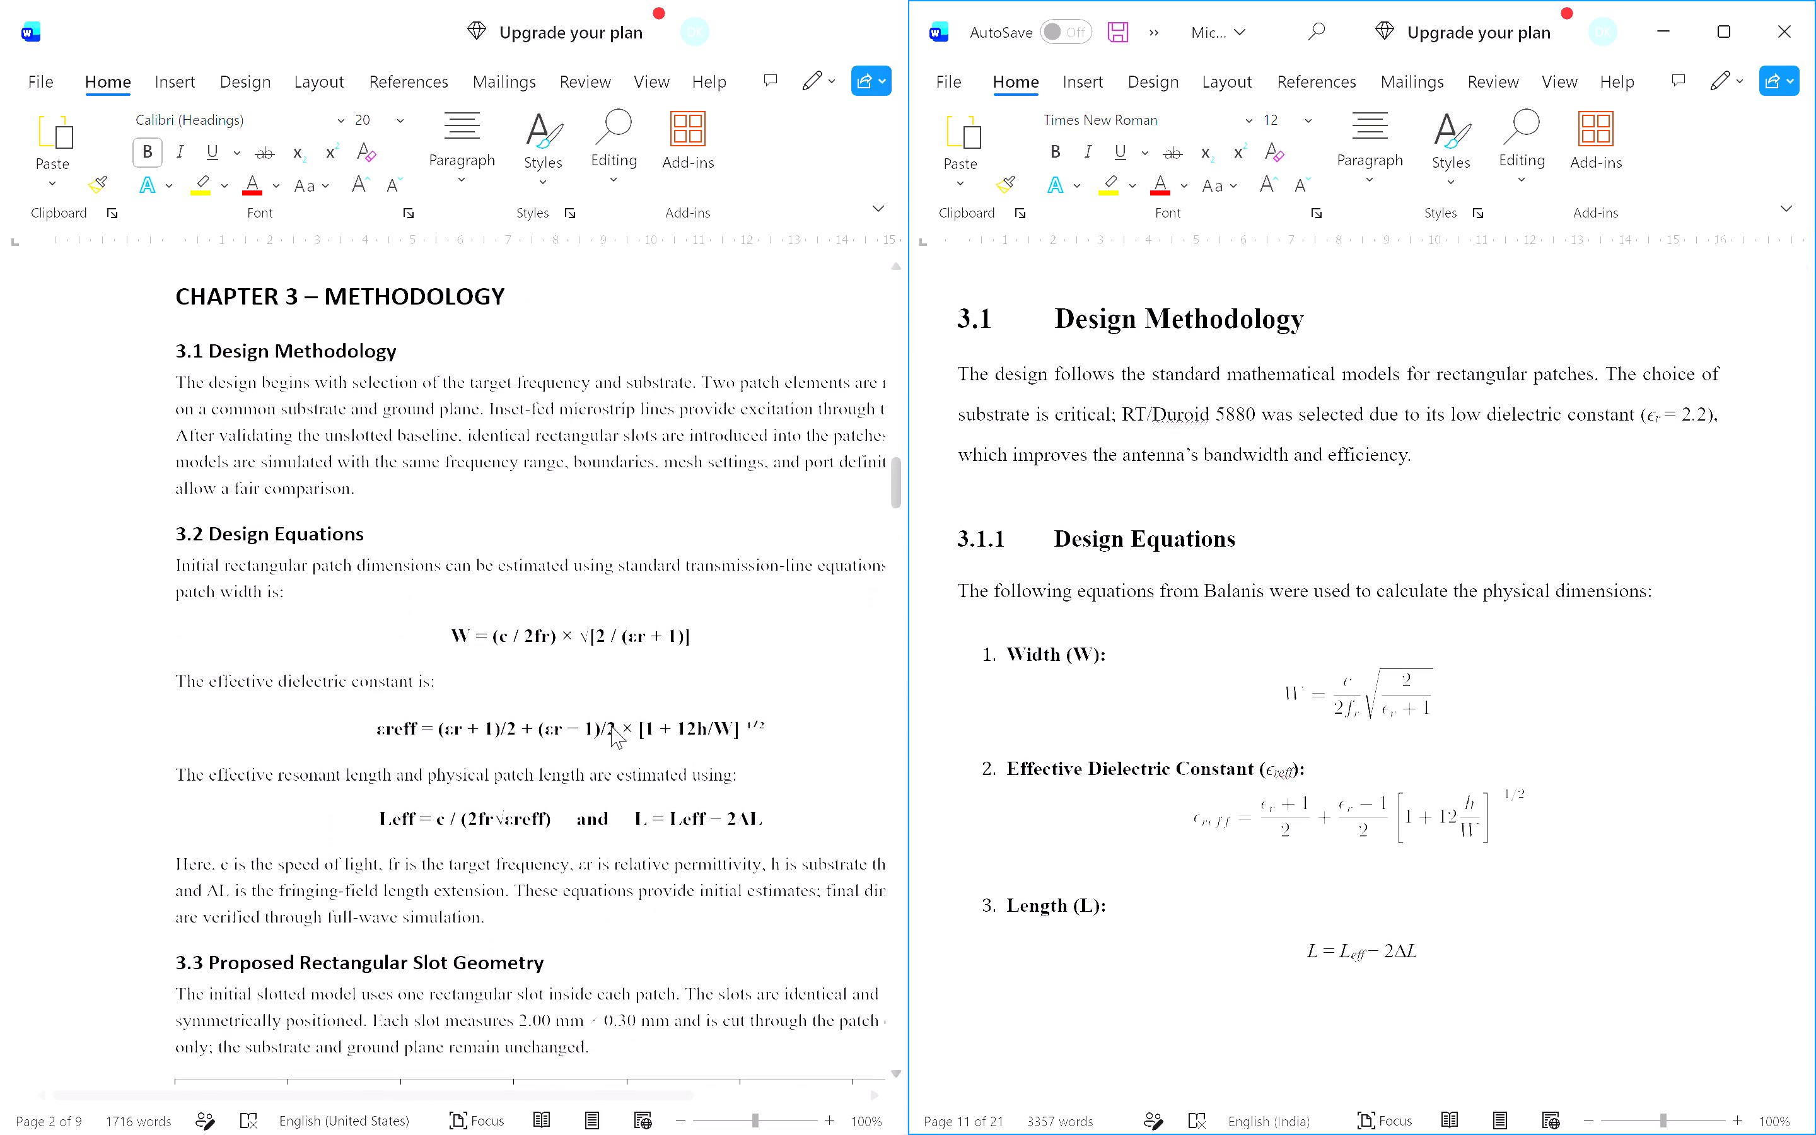
scroll(611, 726, "up", 1)
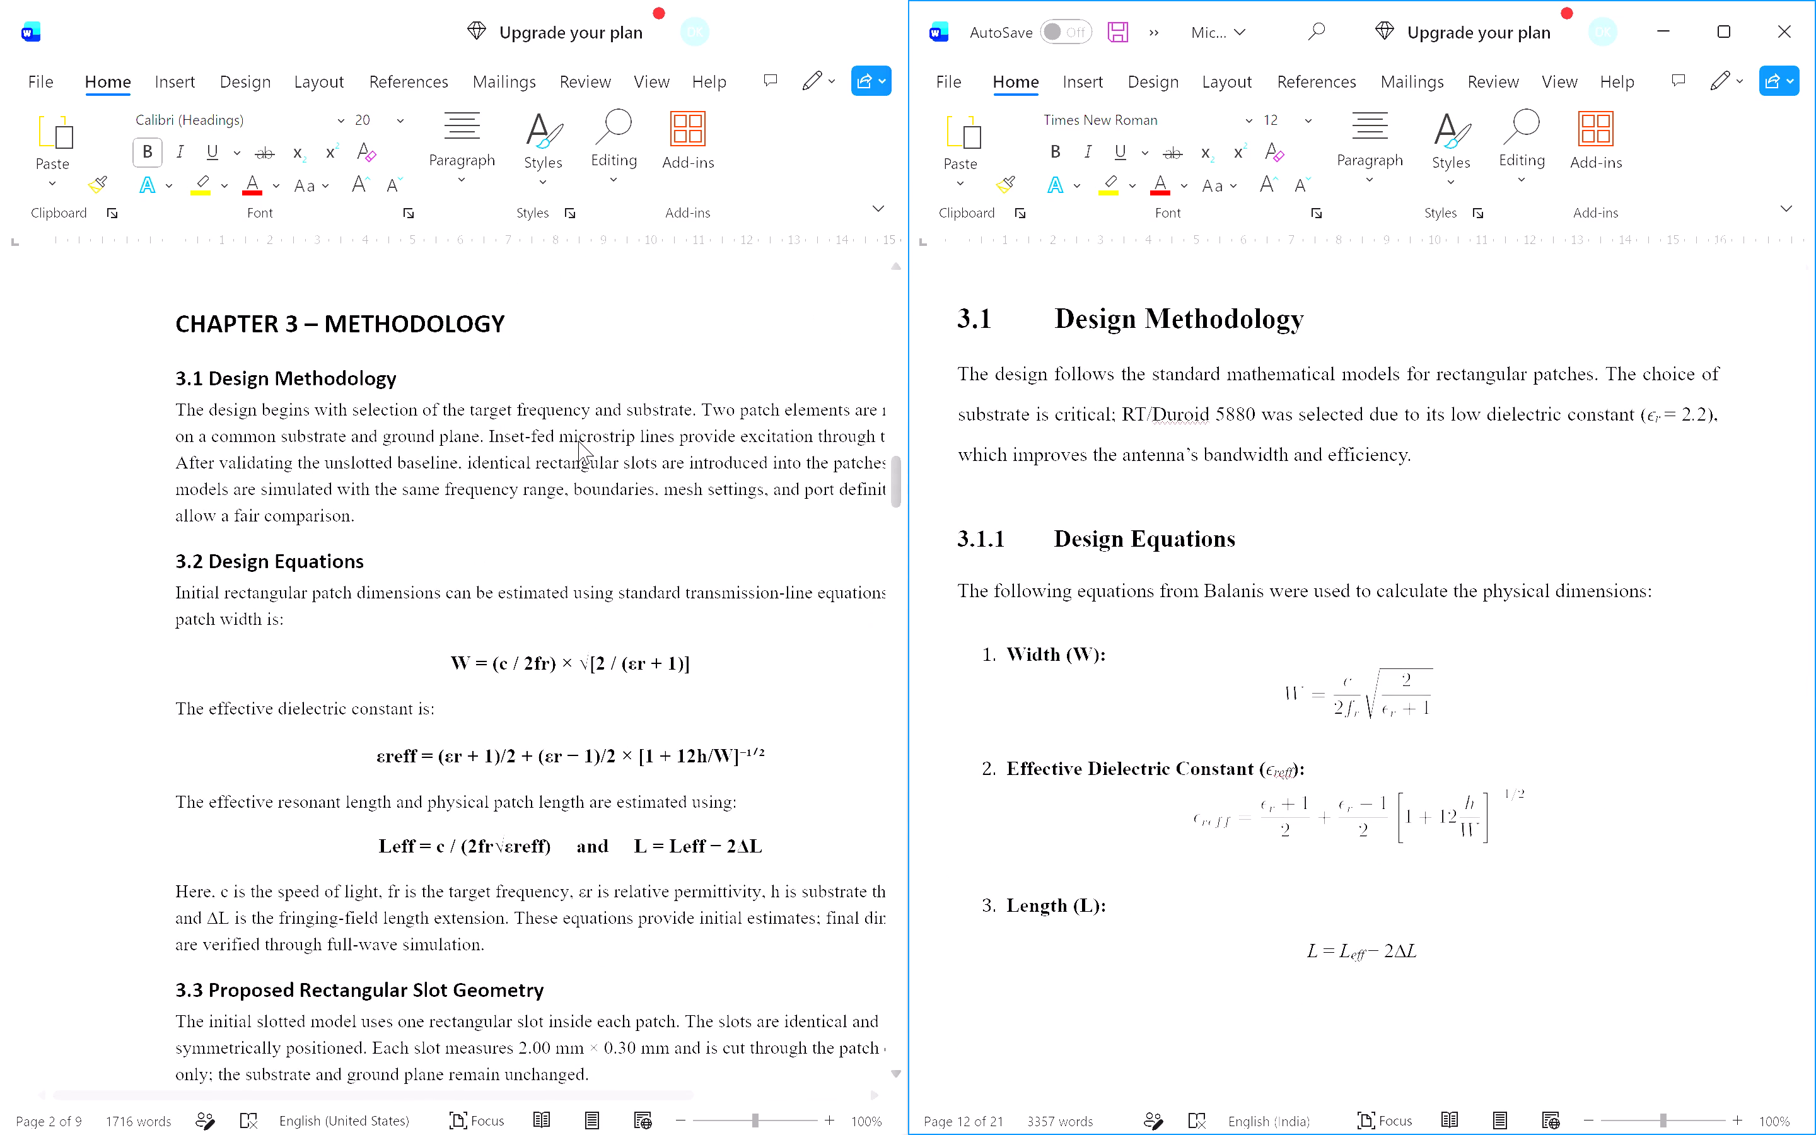
scroll(578, 441, "left", 1)
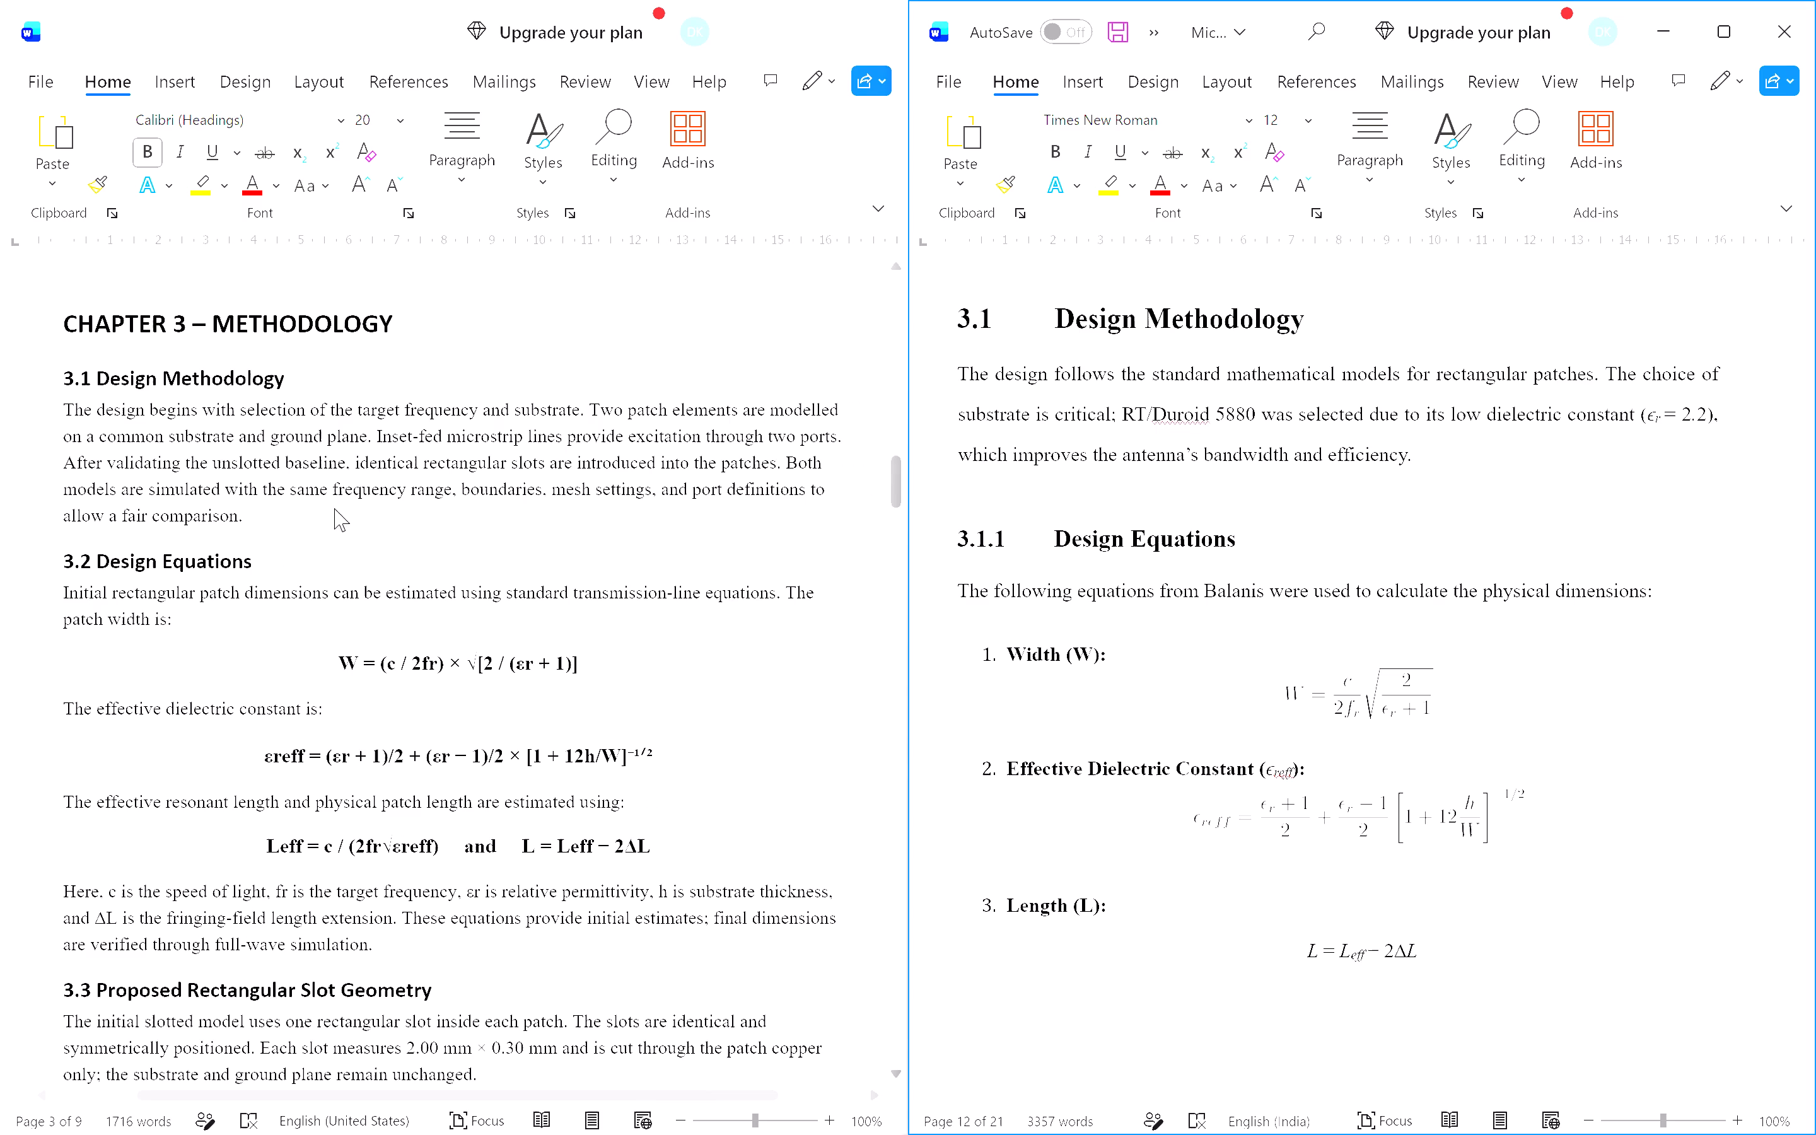
left_click(330, 513)
left_click_drag(330, 513, 96, 433)
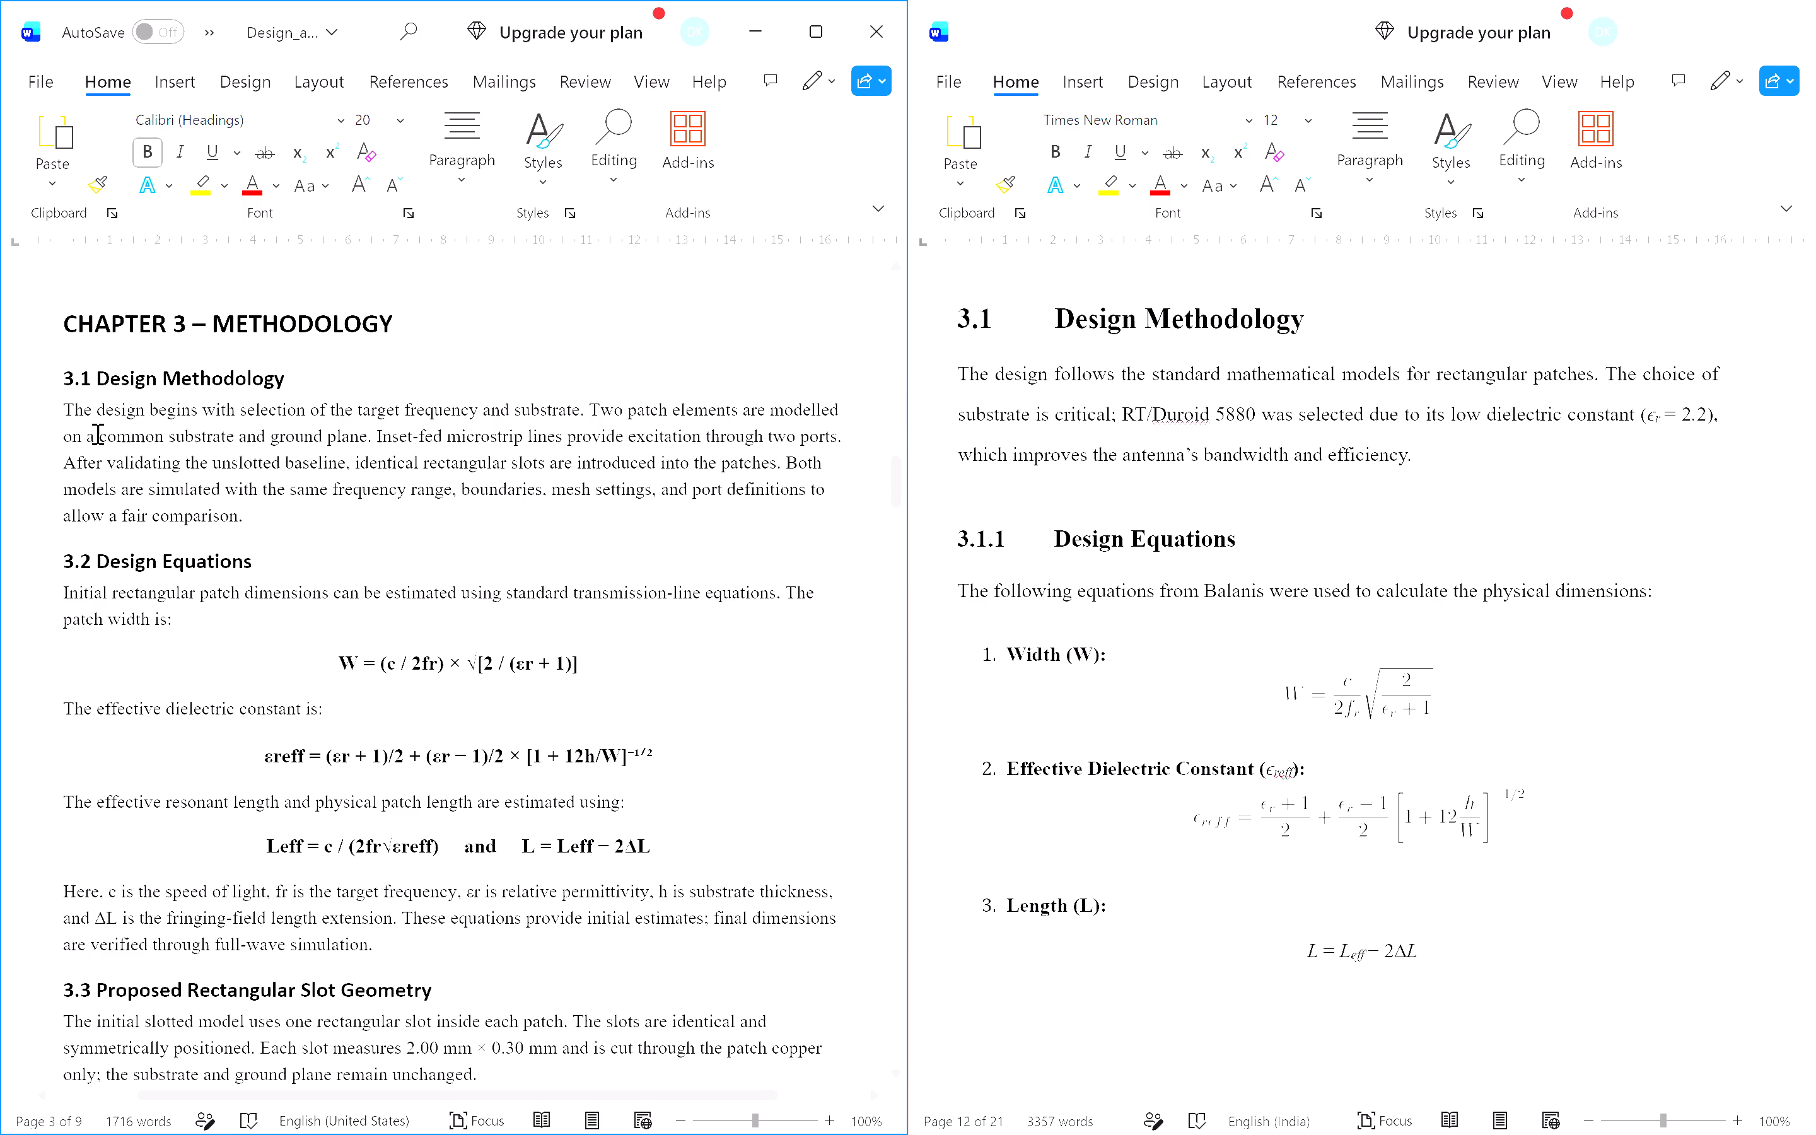
left_click_drag(96, 433, 71, 412)
key("ctrl+c")
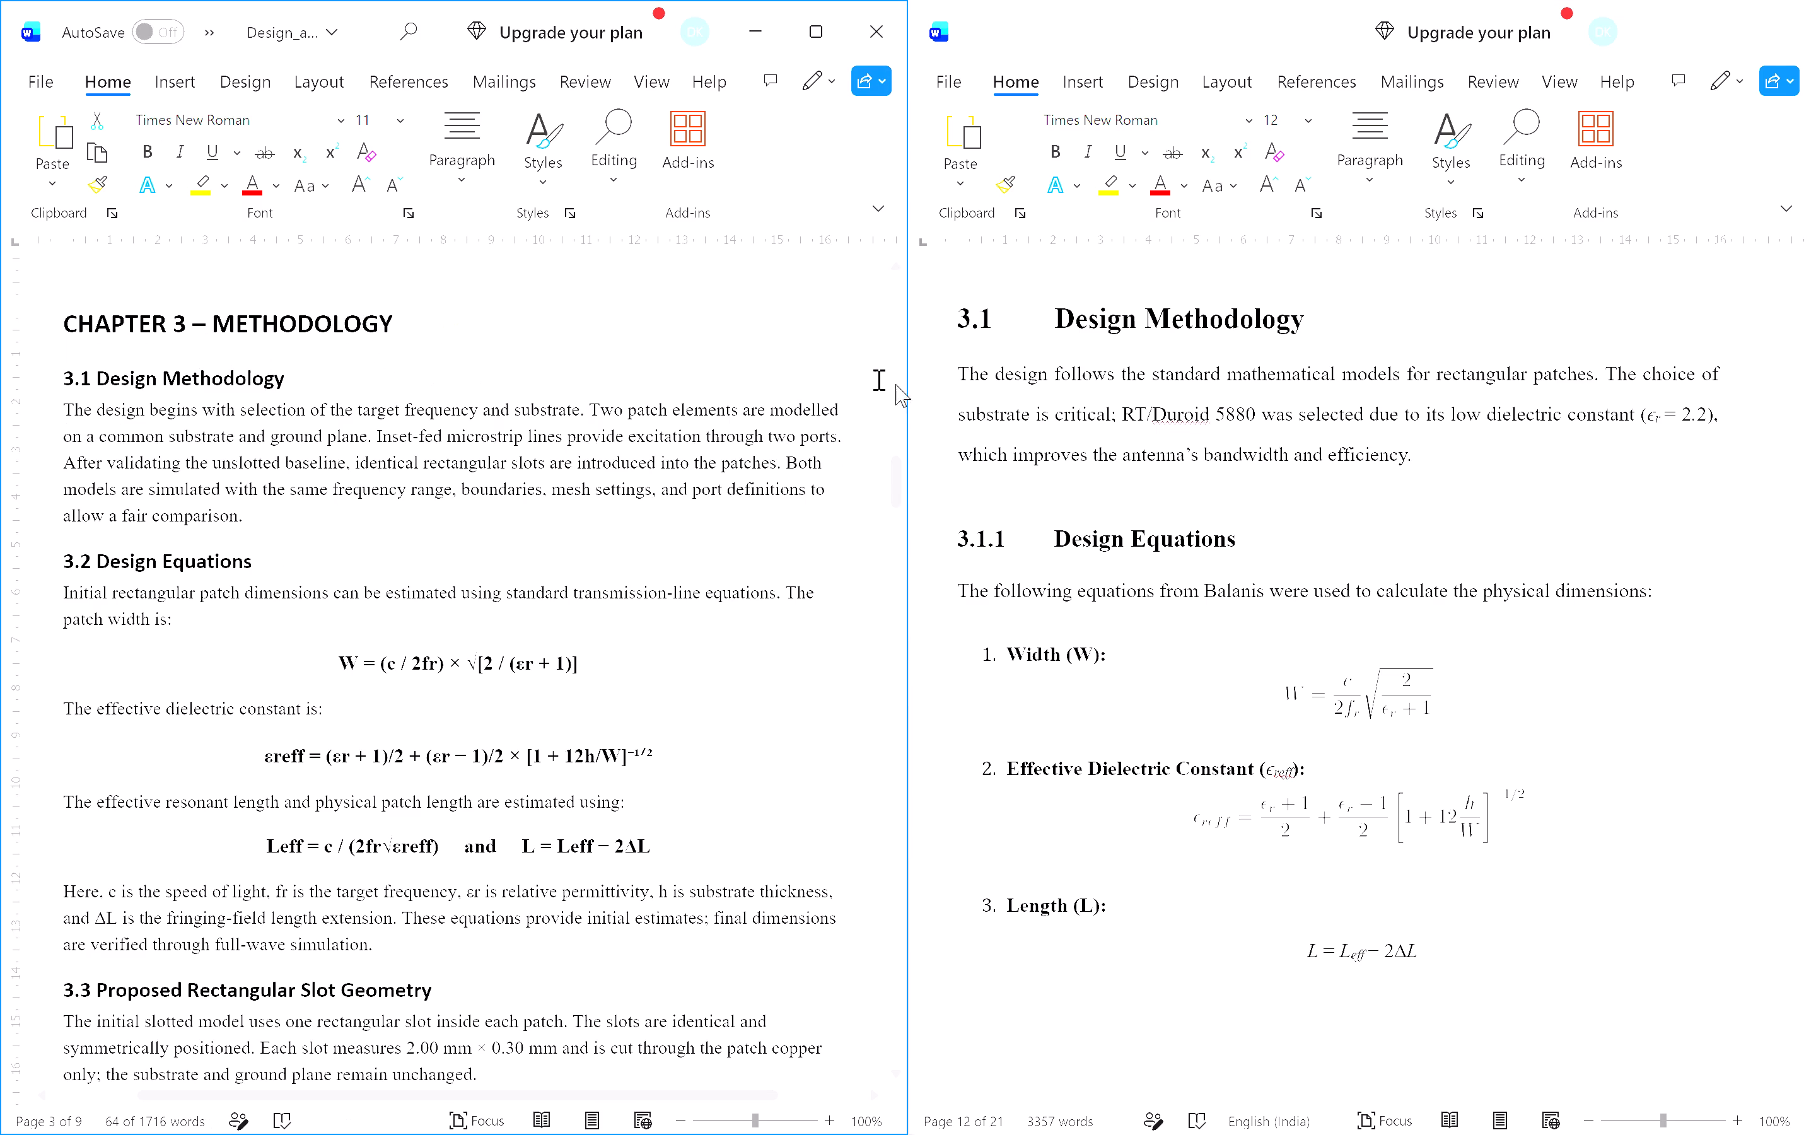
Replace the body paragraph under 3.1 Design Methodology in the Micro Proj report with the copied paragraph.
left_click(1469, 447)
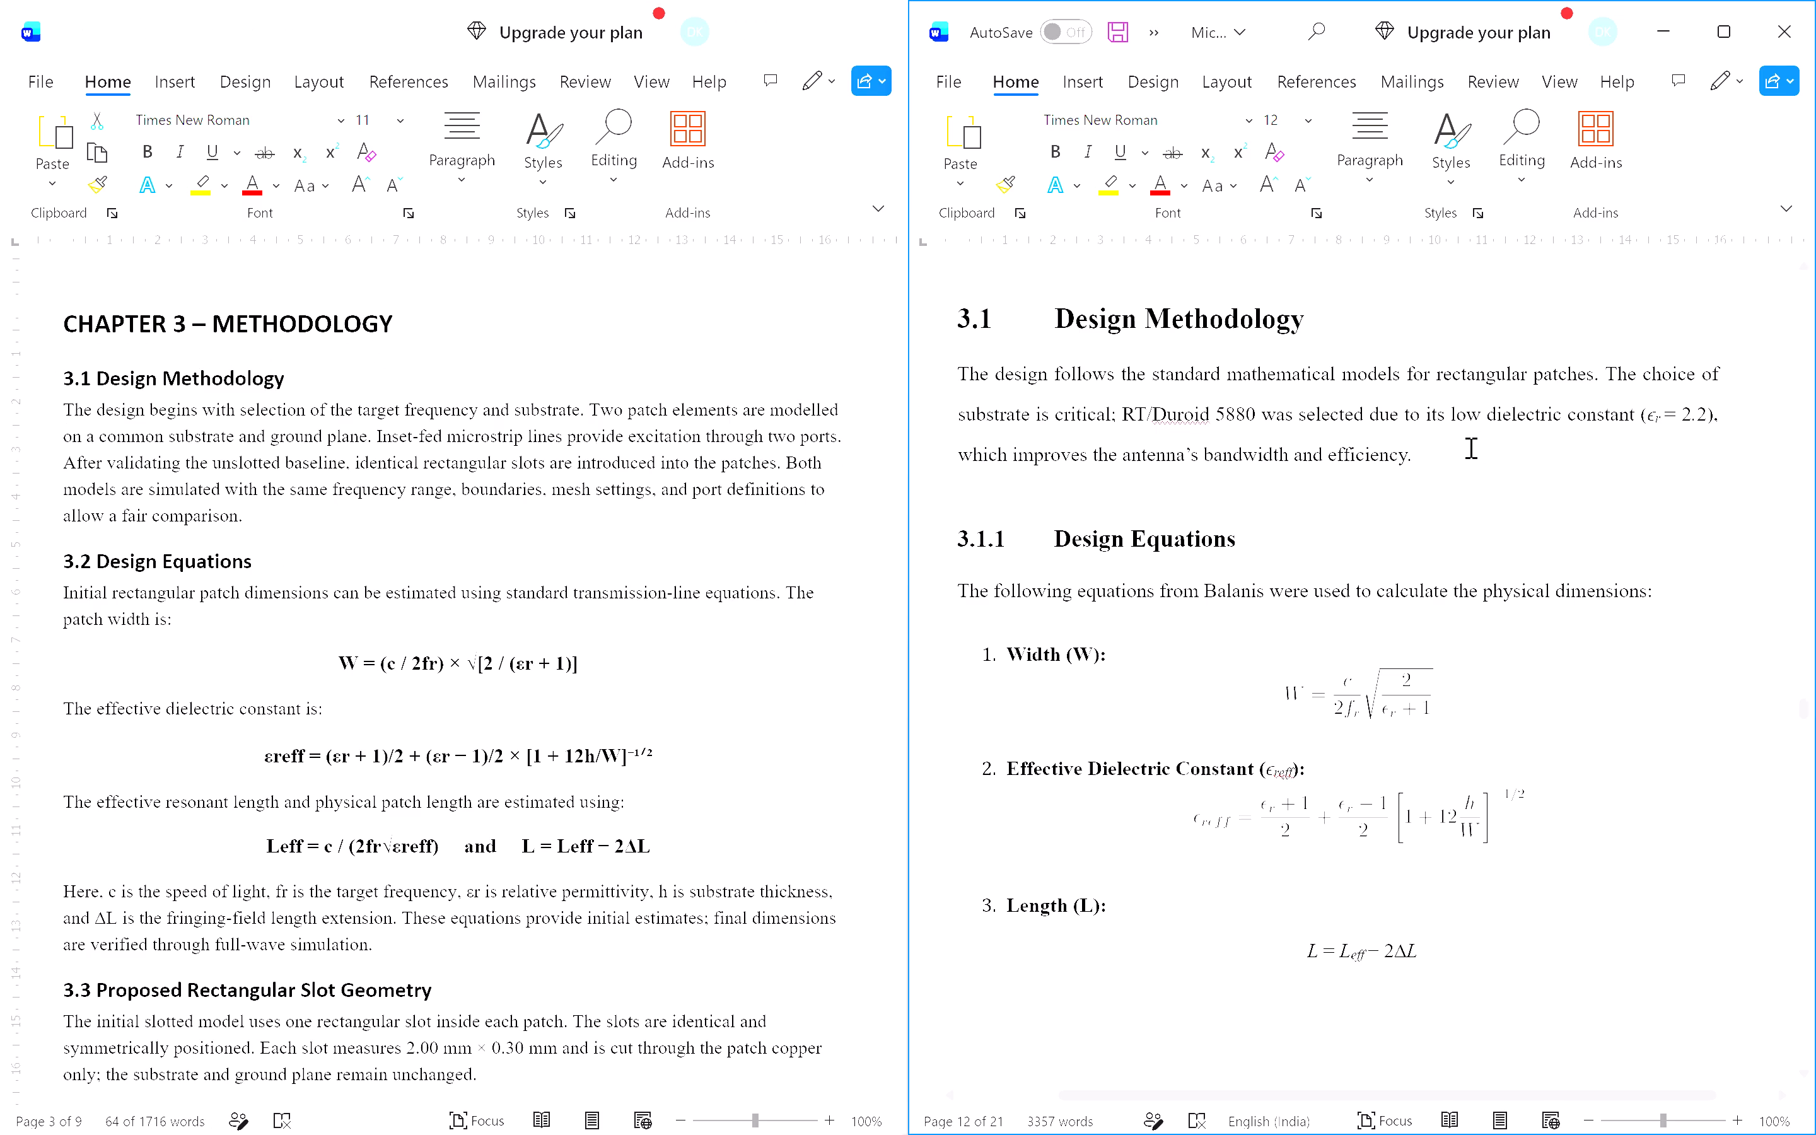
key("ctrl+shift+Up")
scroll(1469, 447, "down", 1)
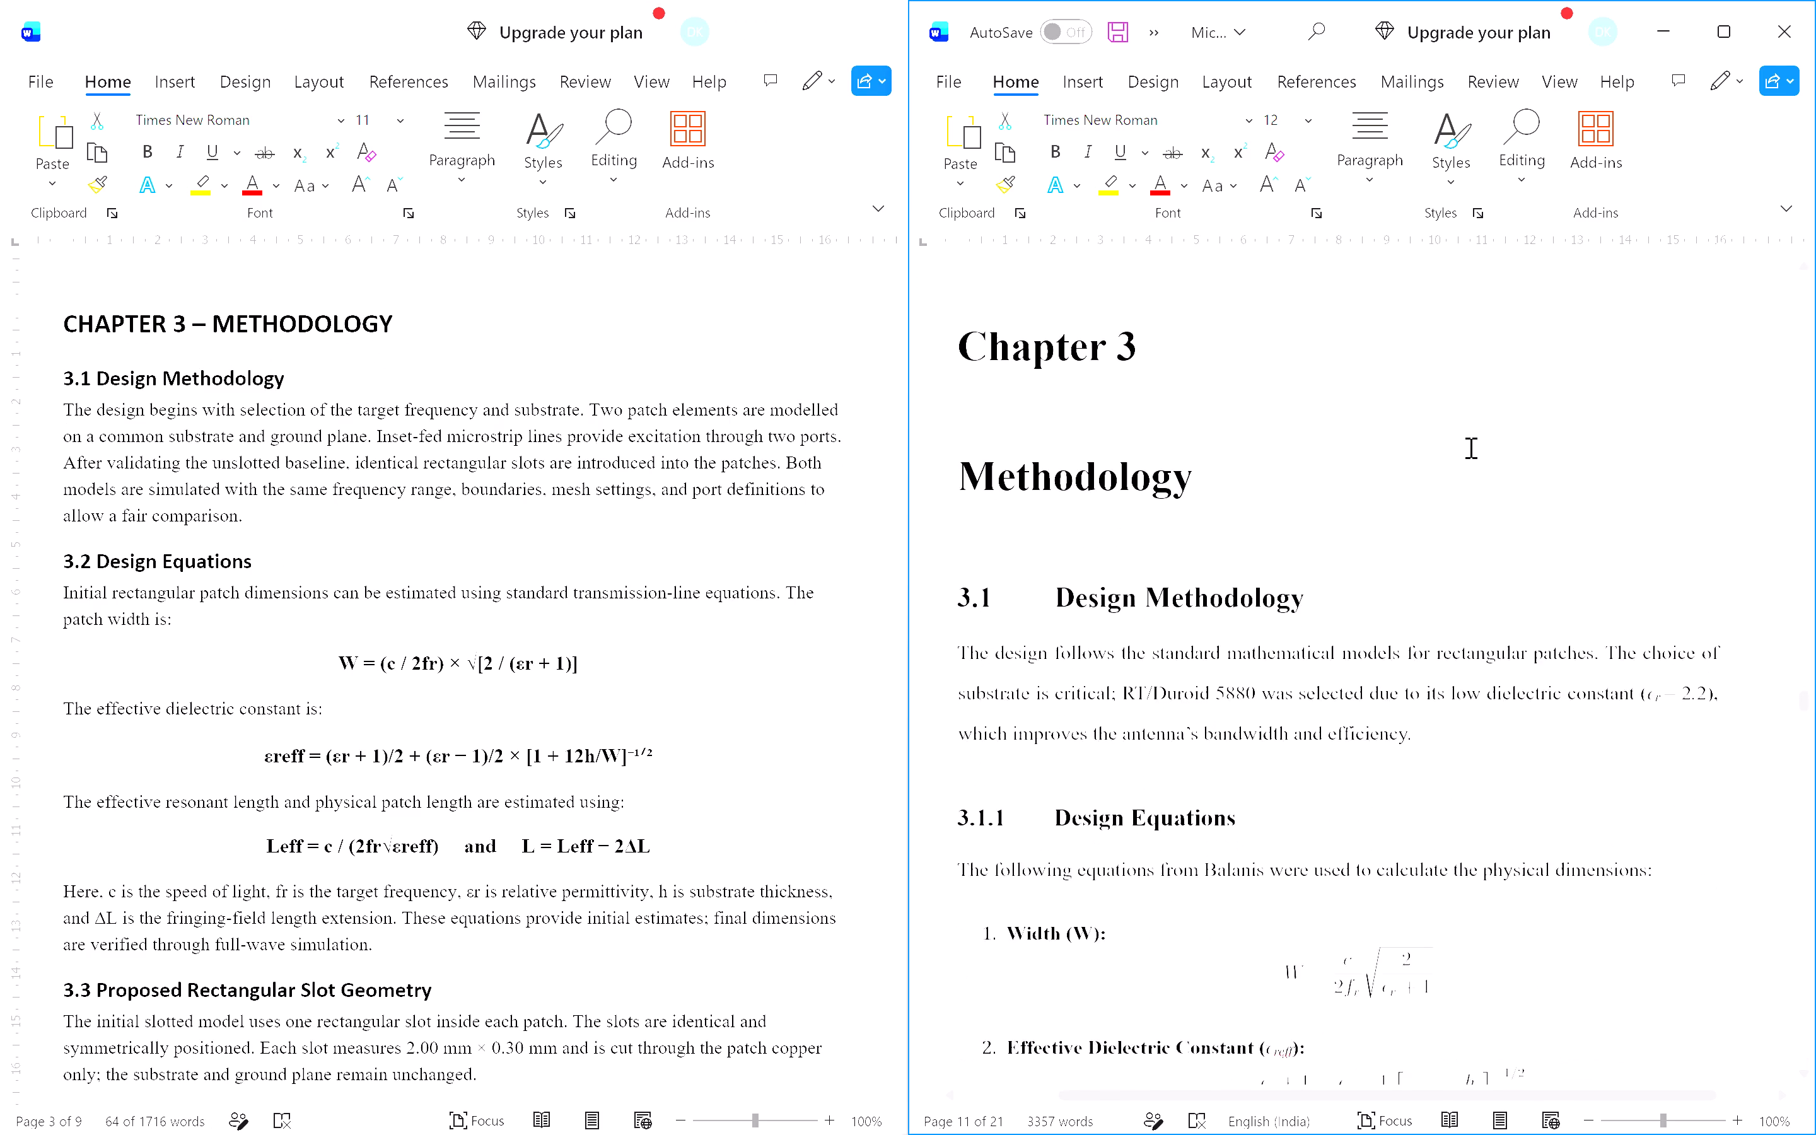
scroll(1469, 447, "down", 1)
left_click(1419, 639)
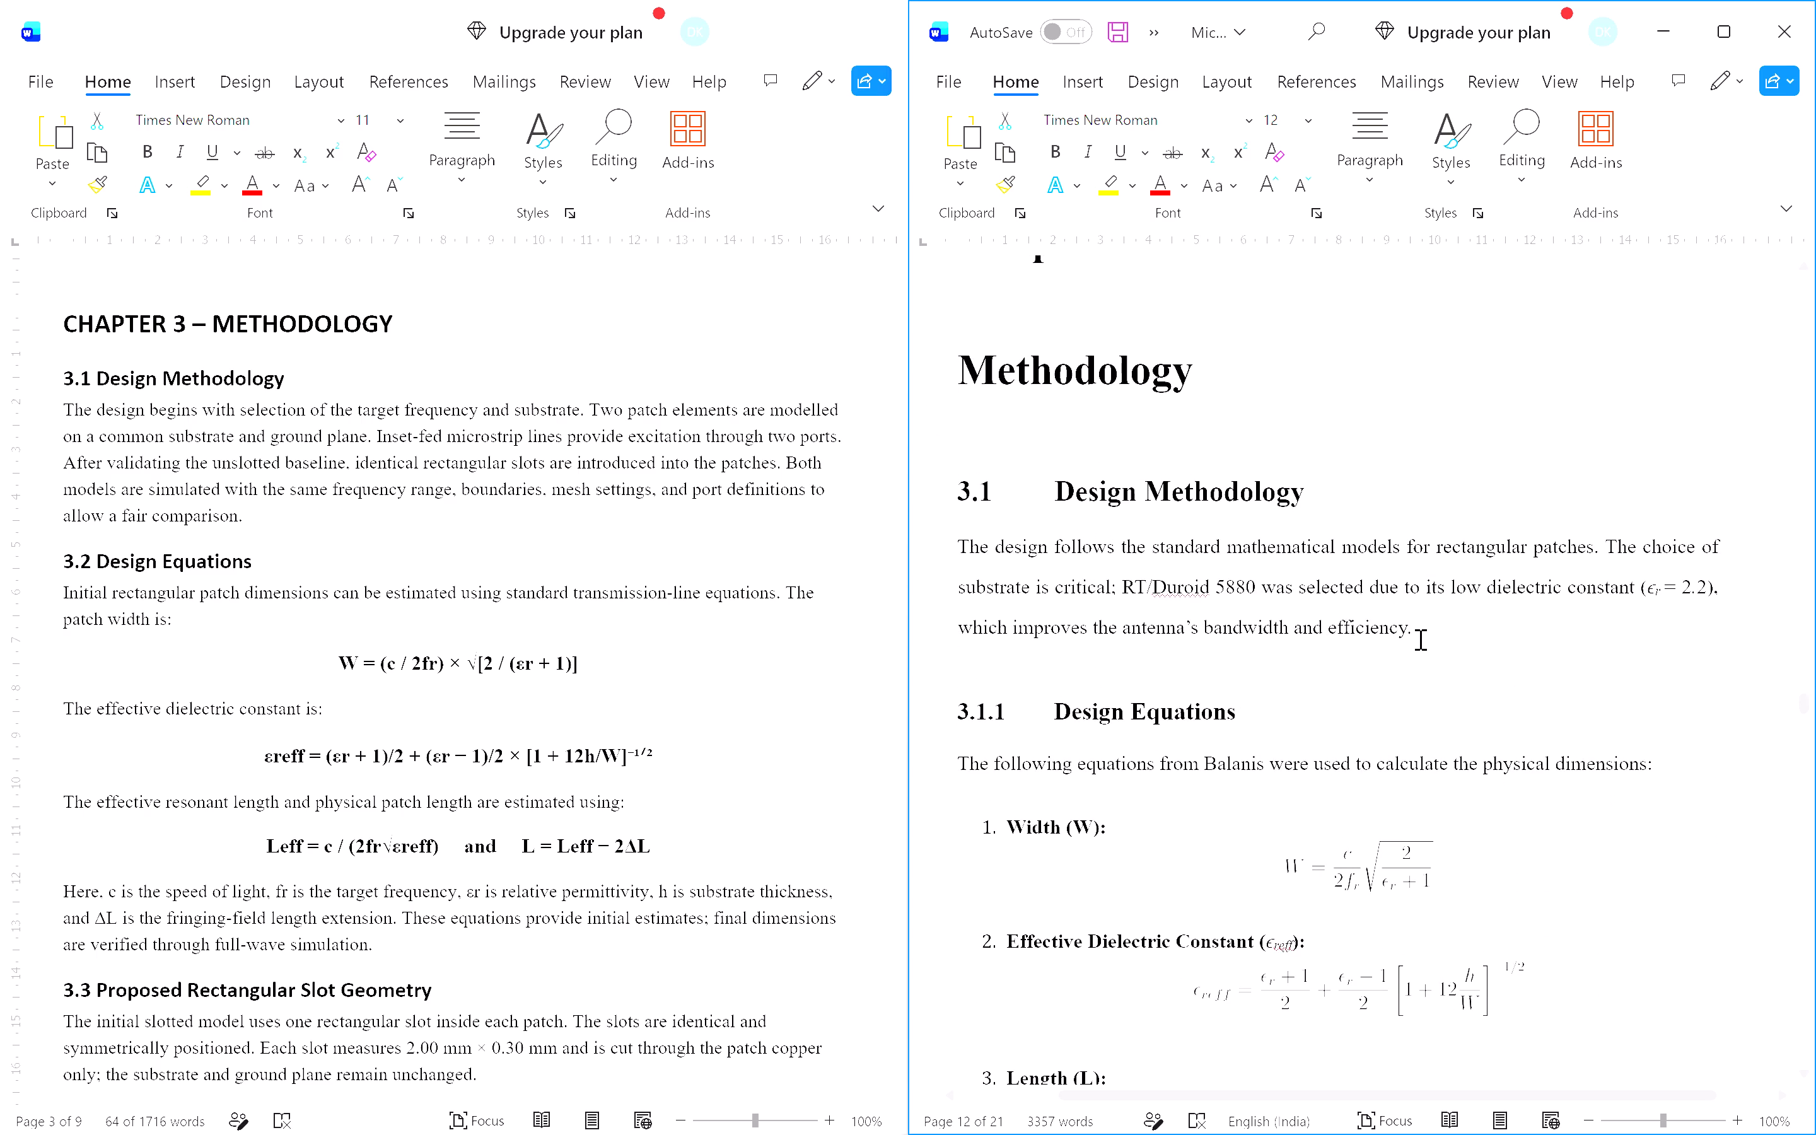
scroll(1419, 639, "down", 1)
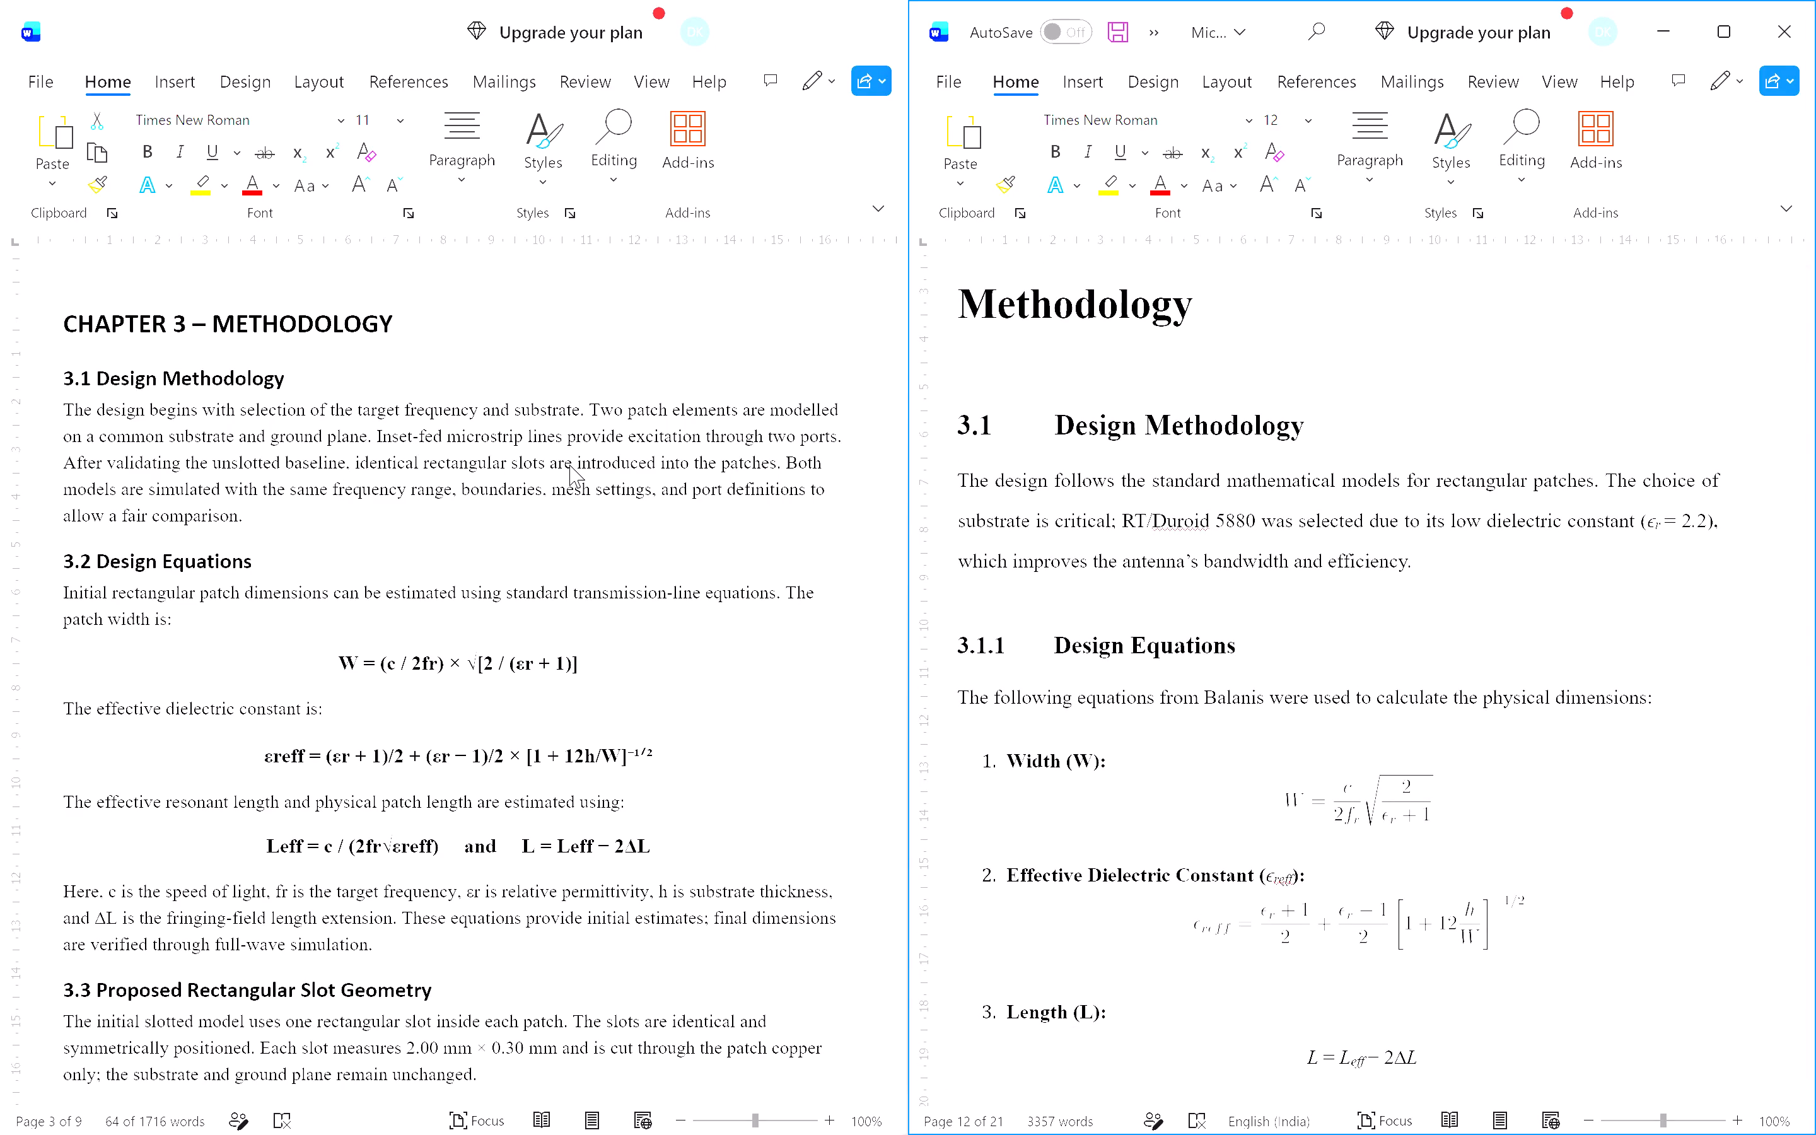
left_click(396, 483)
left_click(1018, 470)
left_click_drag(961, 479, 1425, 574)
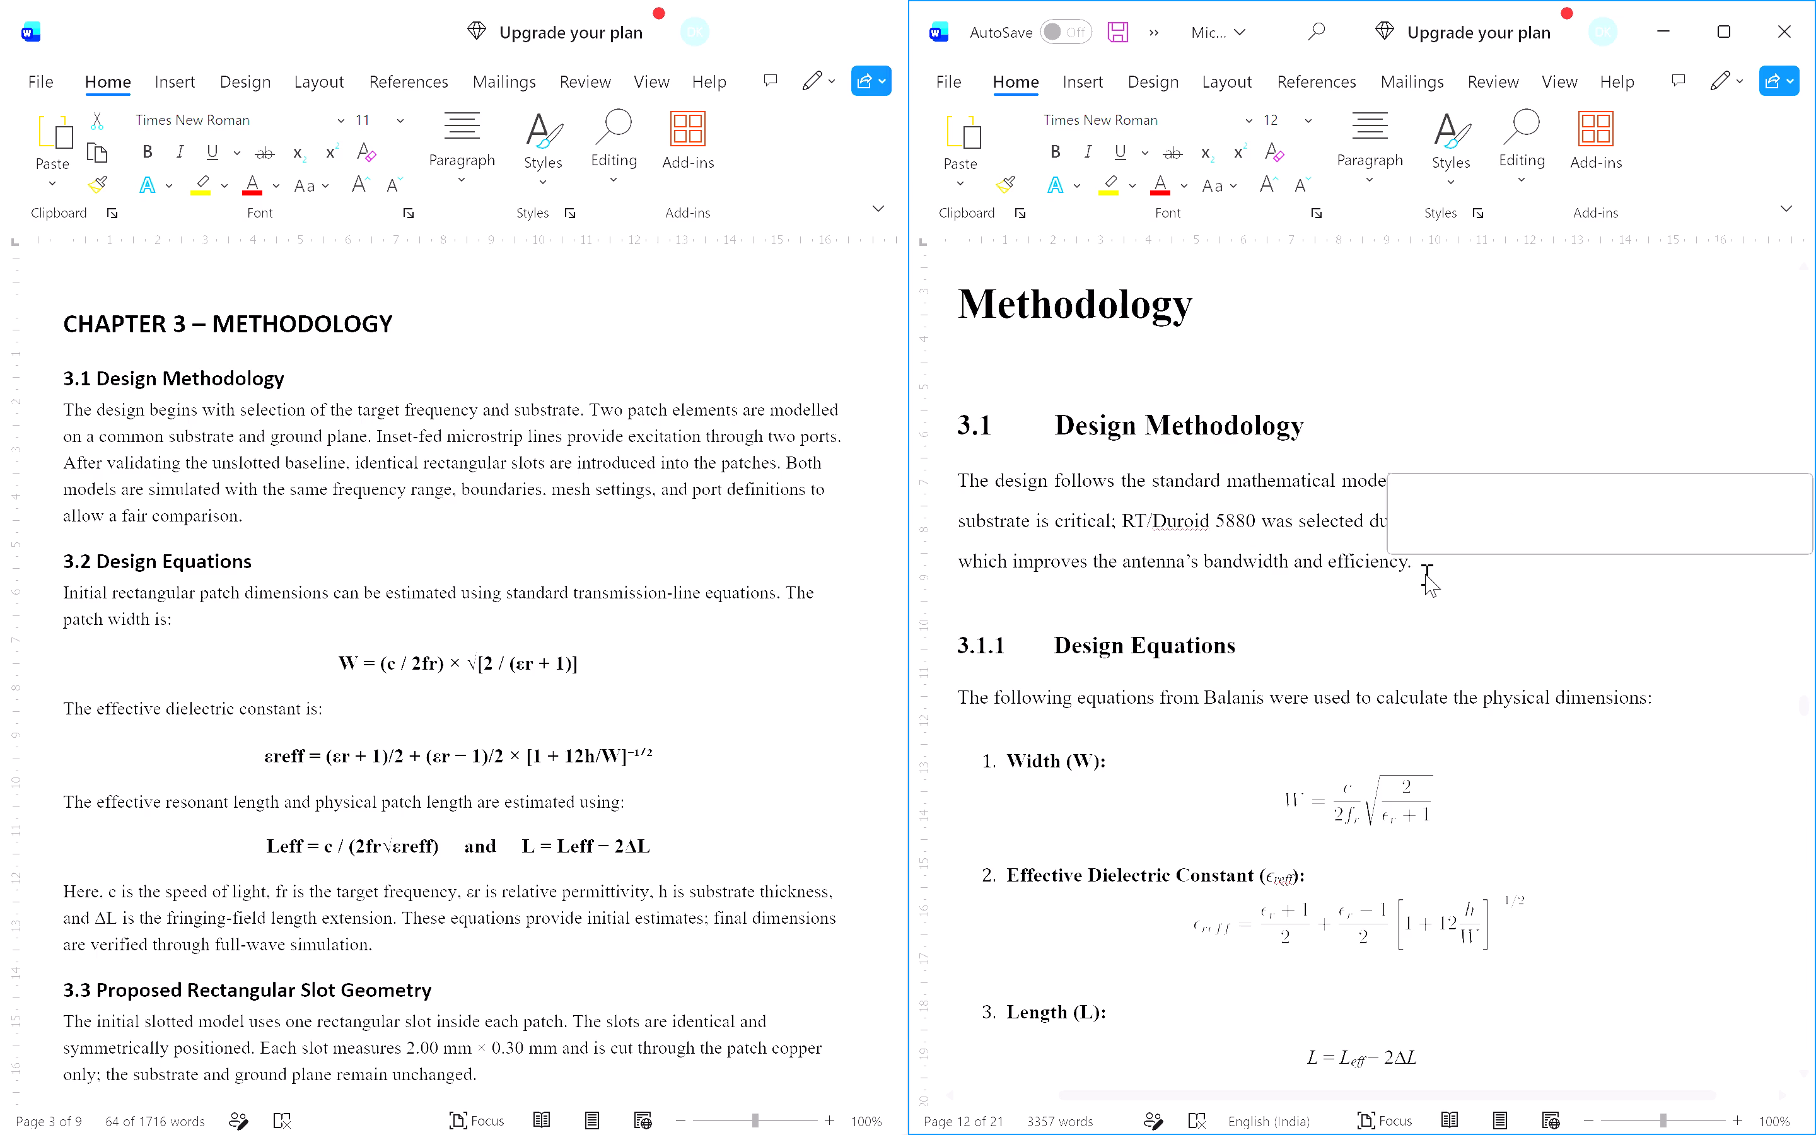
key("ctrl+v")
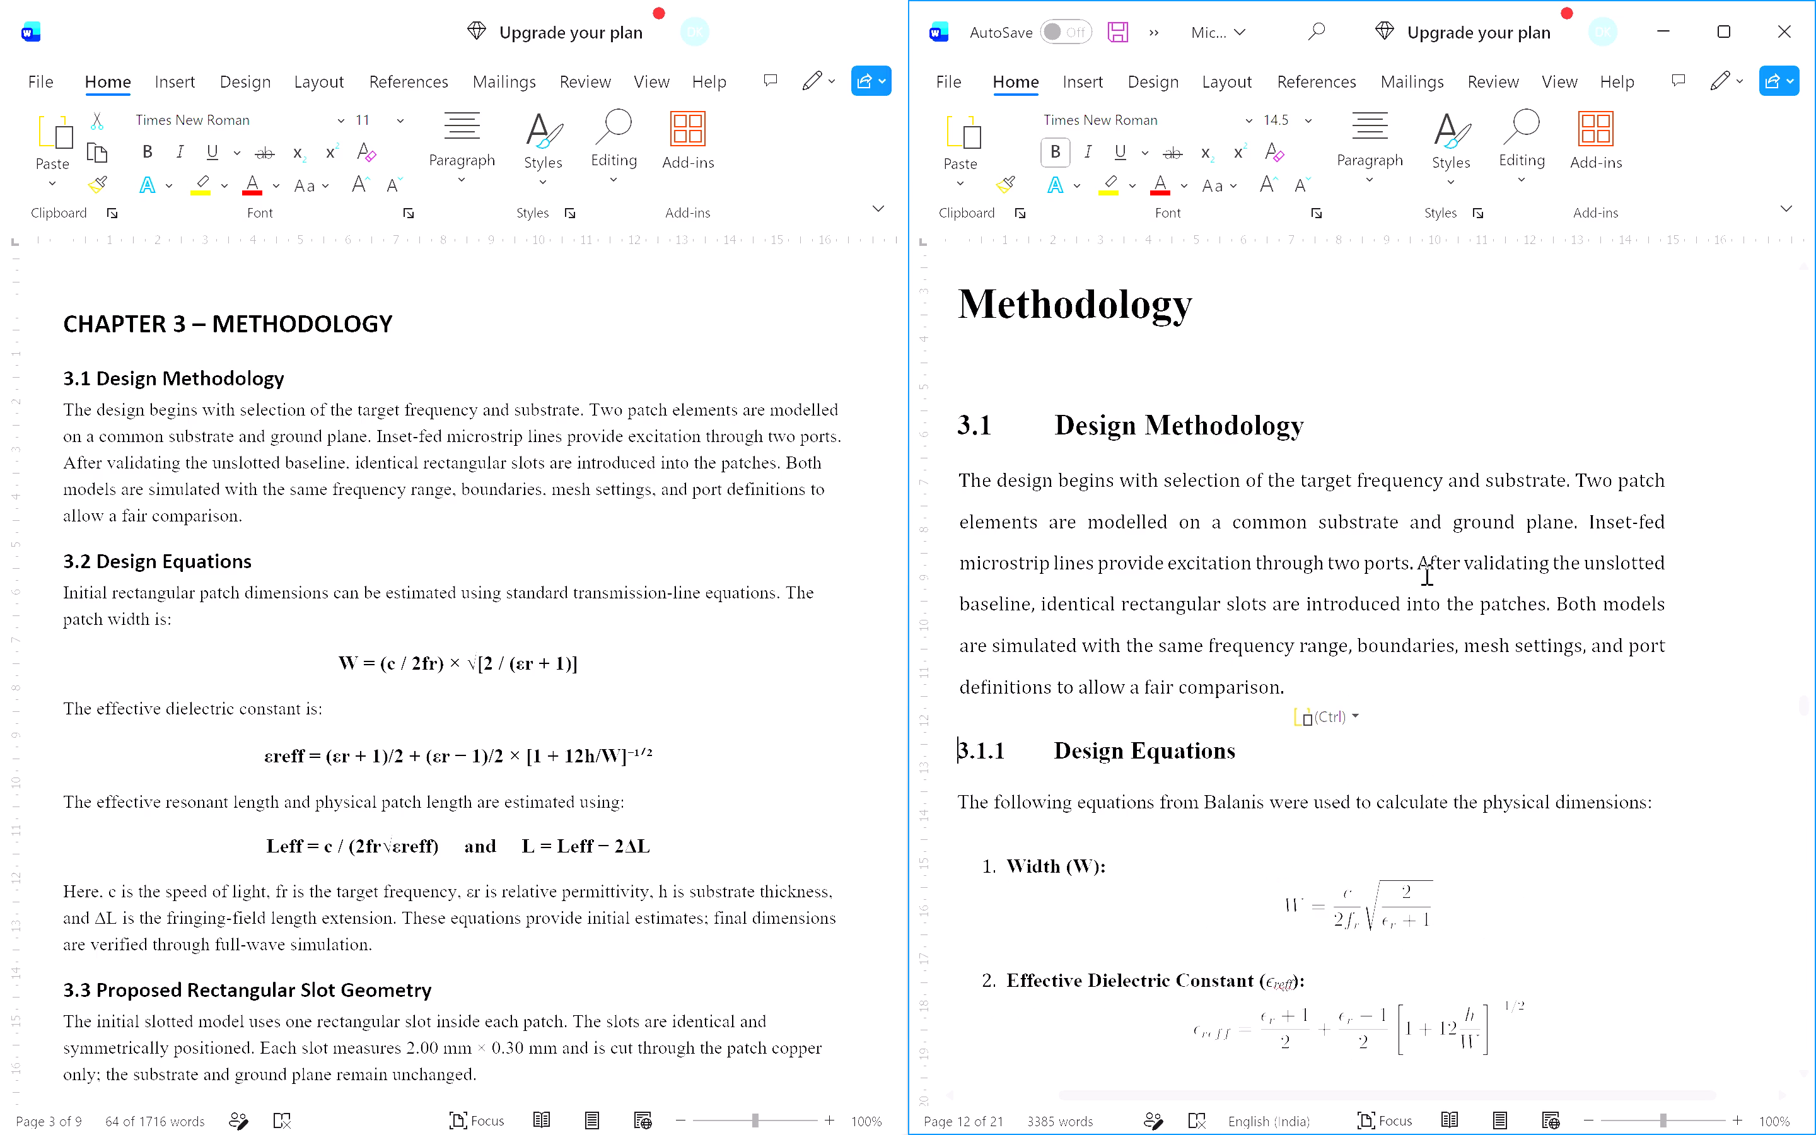
Set the font of the new body paragraph under 3.1 Design Methodology in the Micro Proj report to Times New Roman.
left_click(1342, 564)
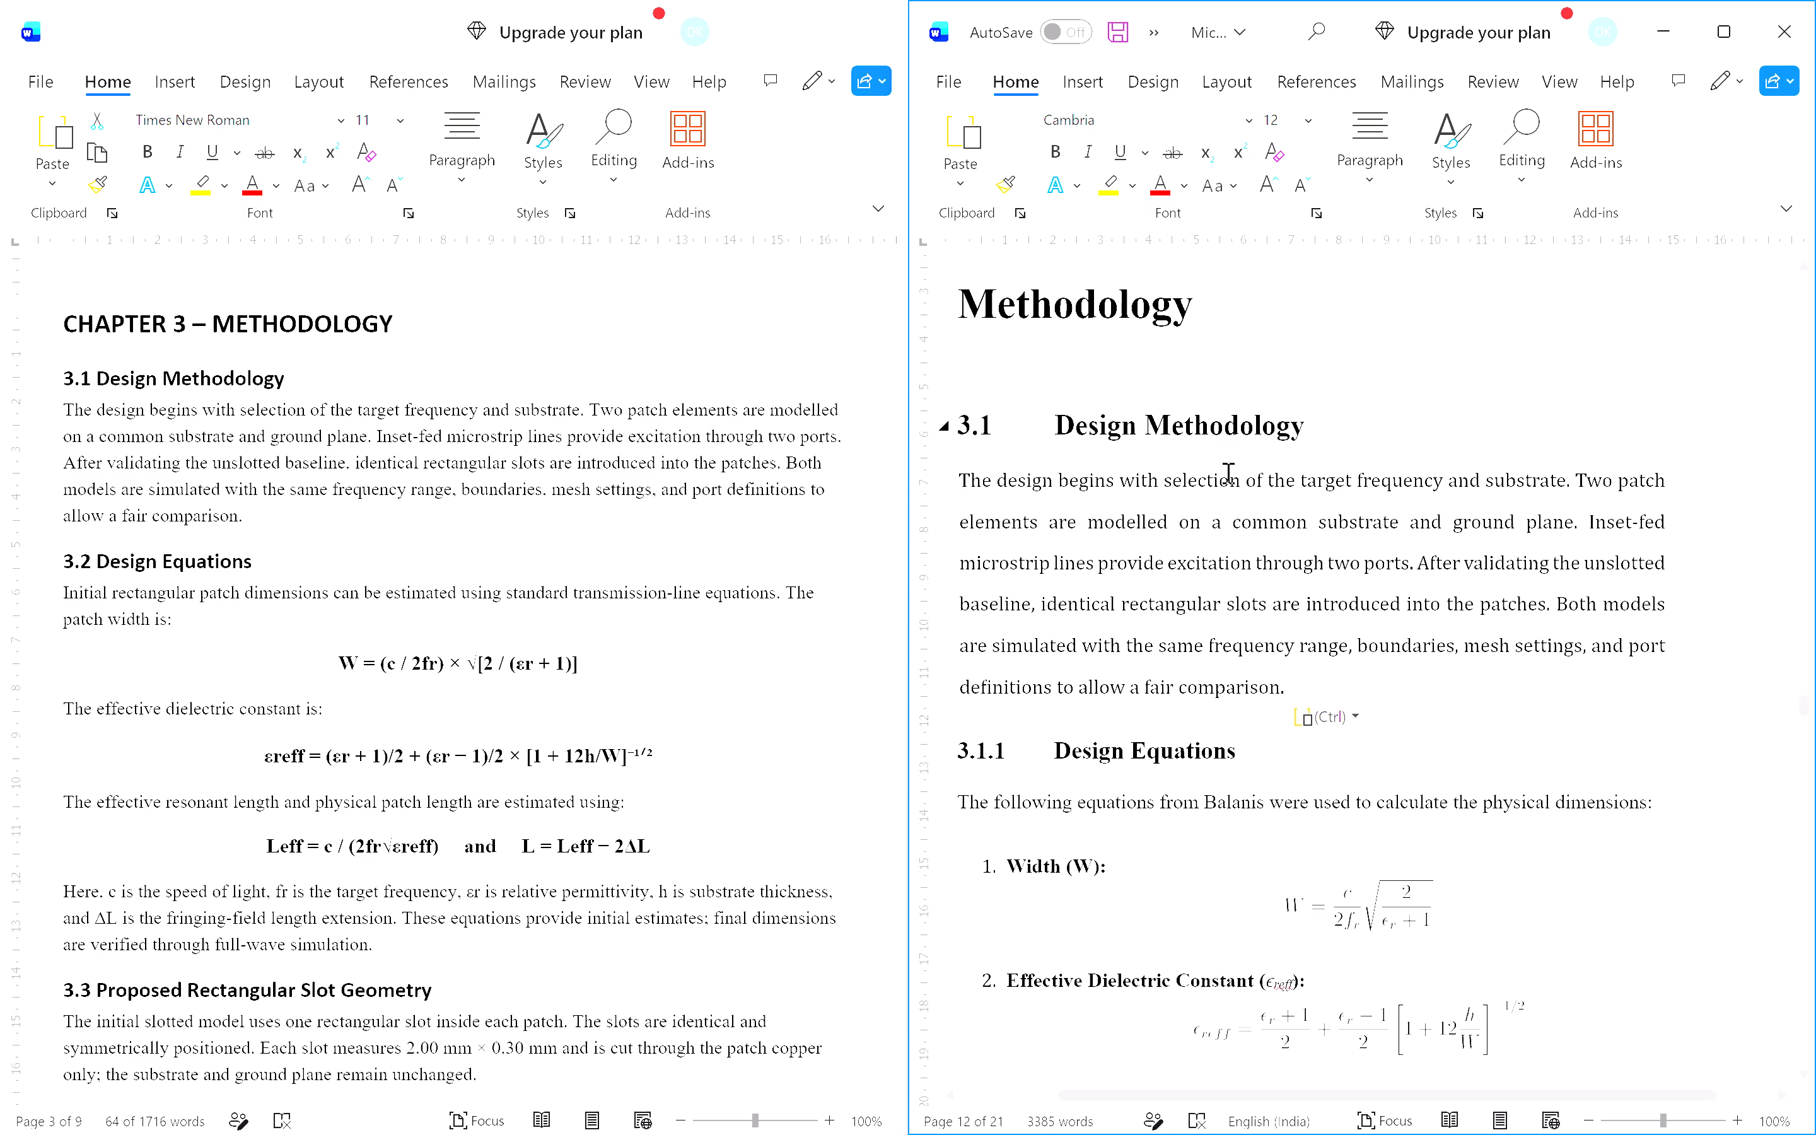
left_click_drag(1305, 685, 970, 477)
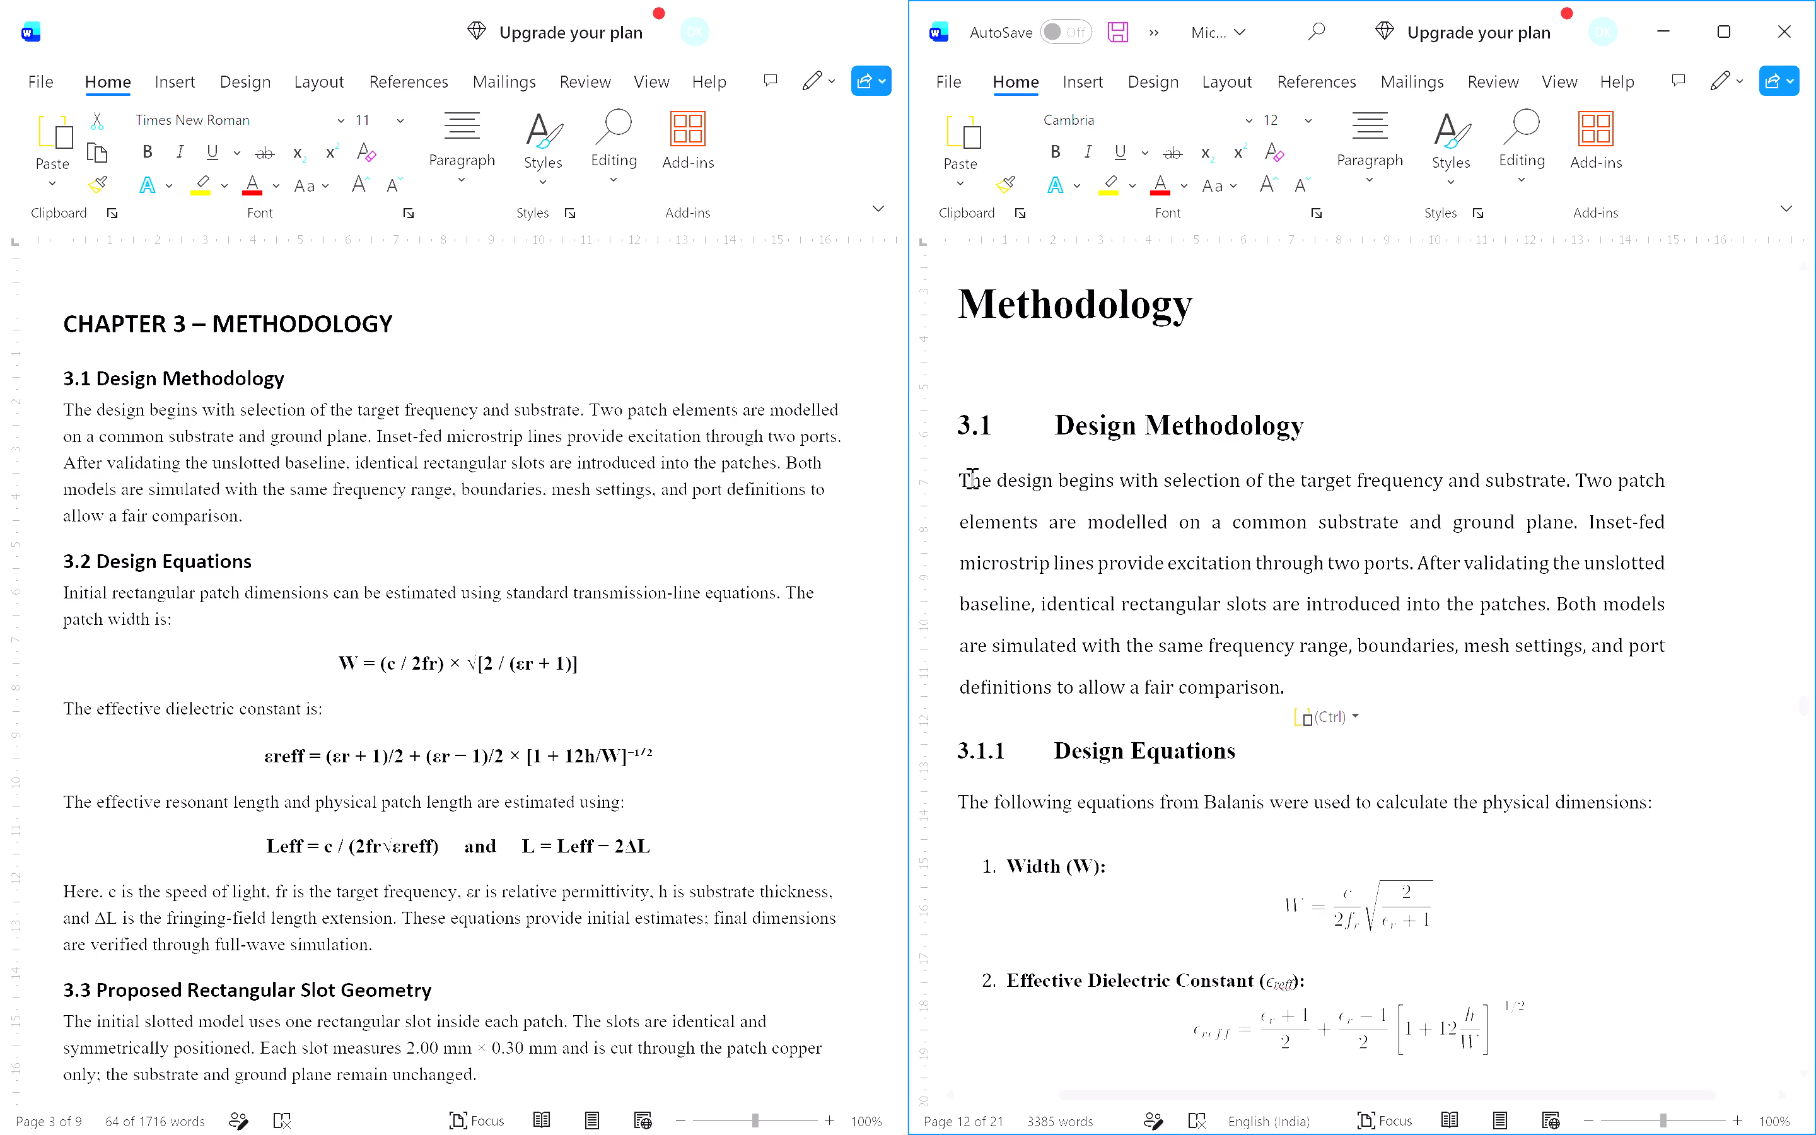
left_click_drag(970, 477, 970, 477)
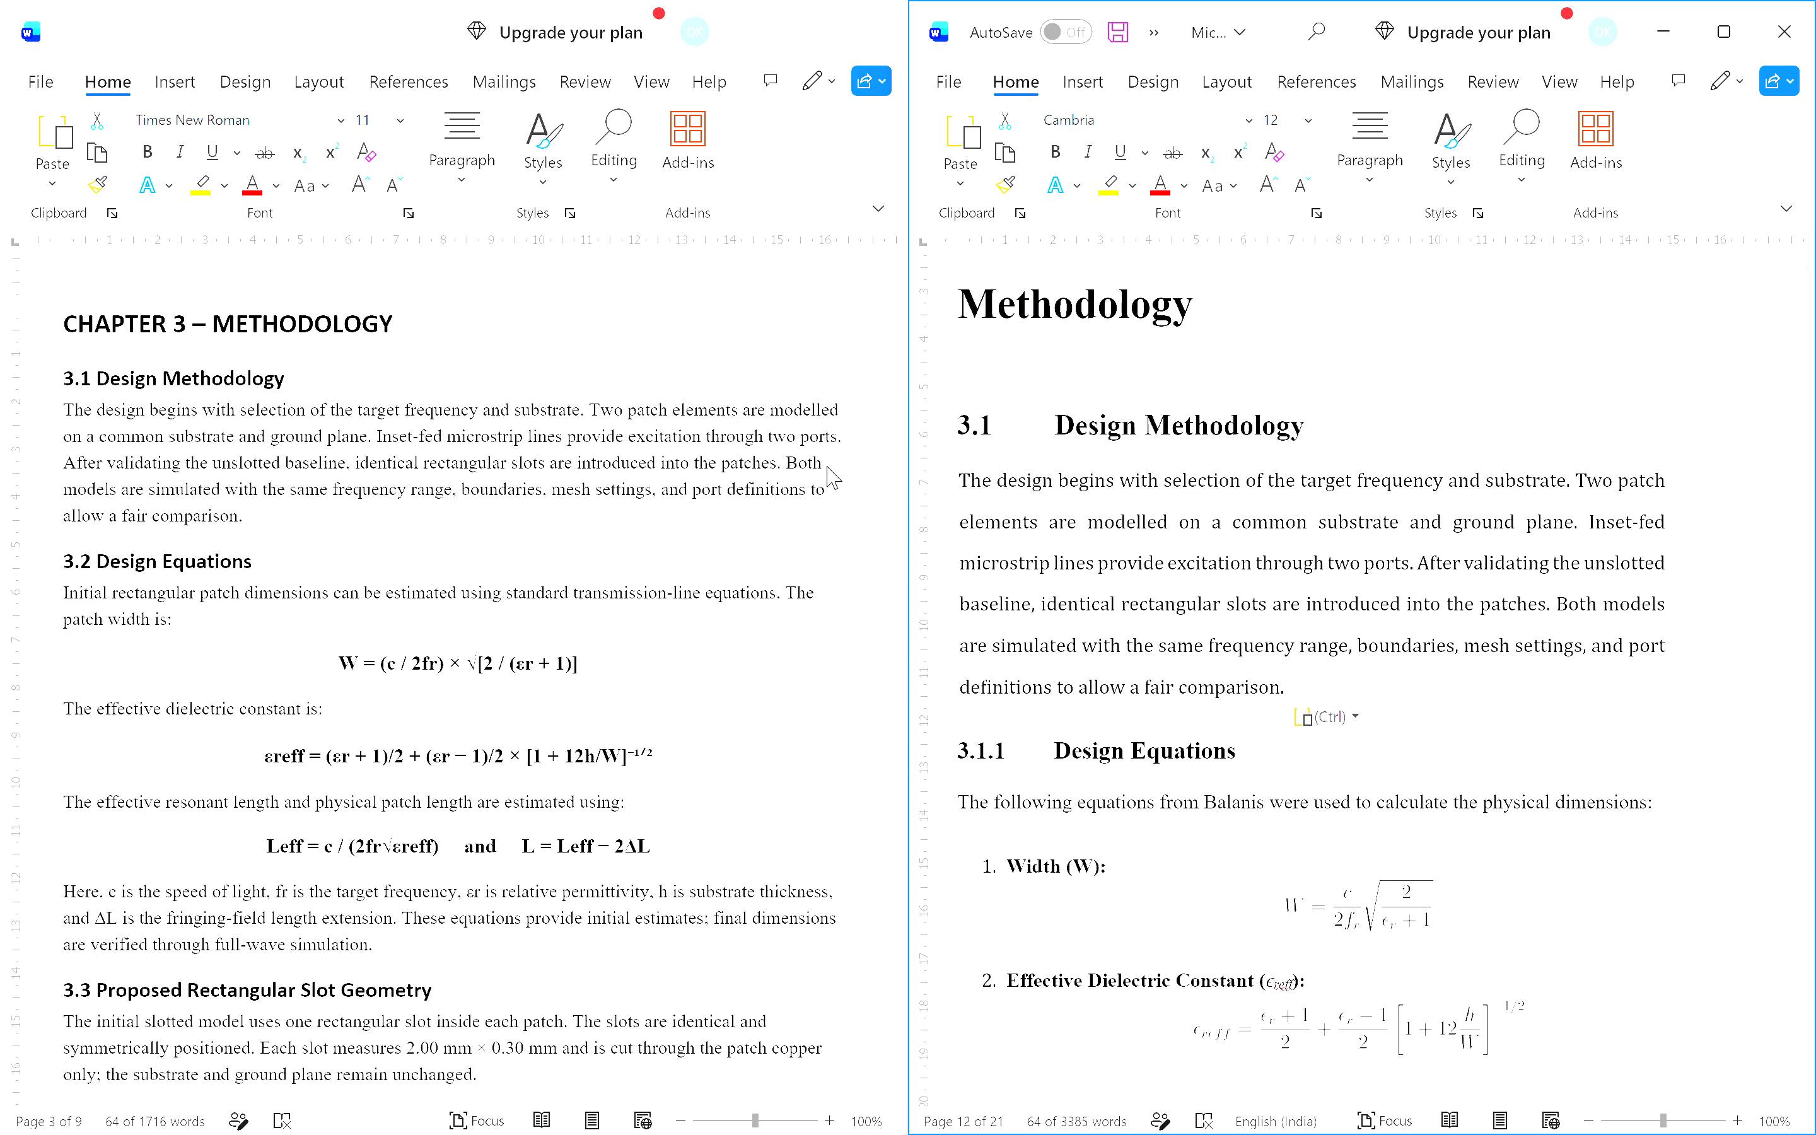
left_click(507, 438)
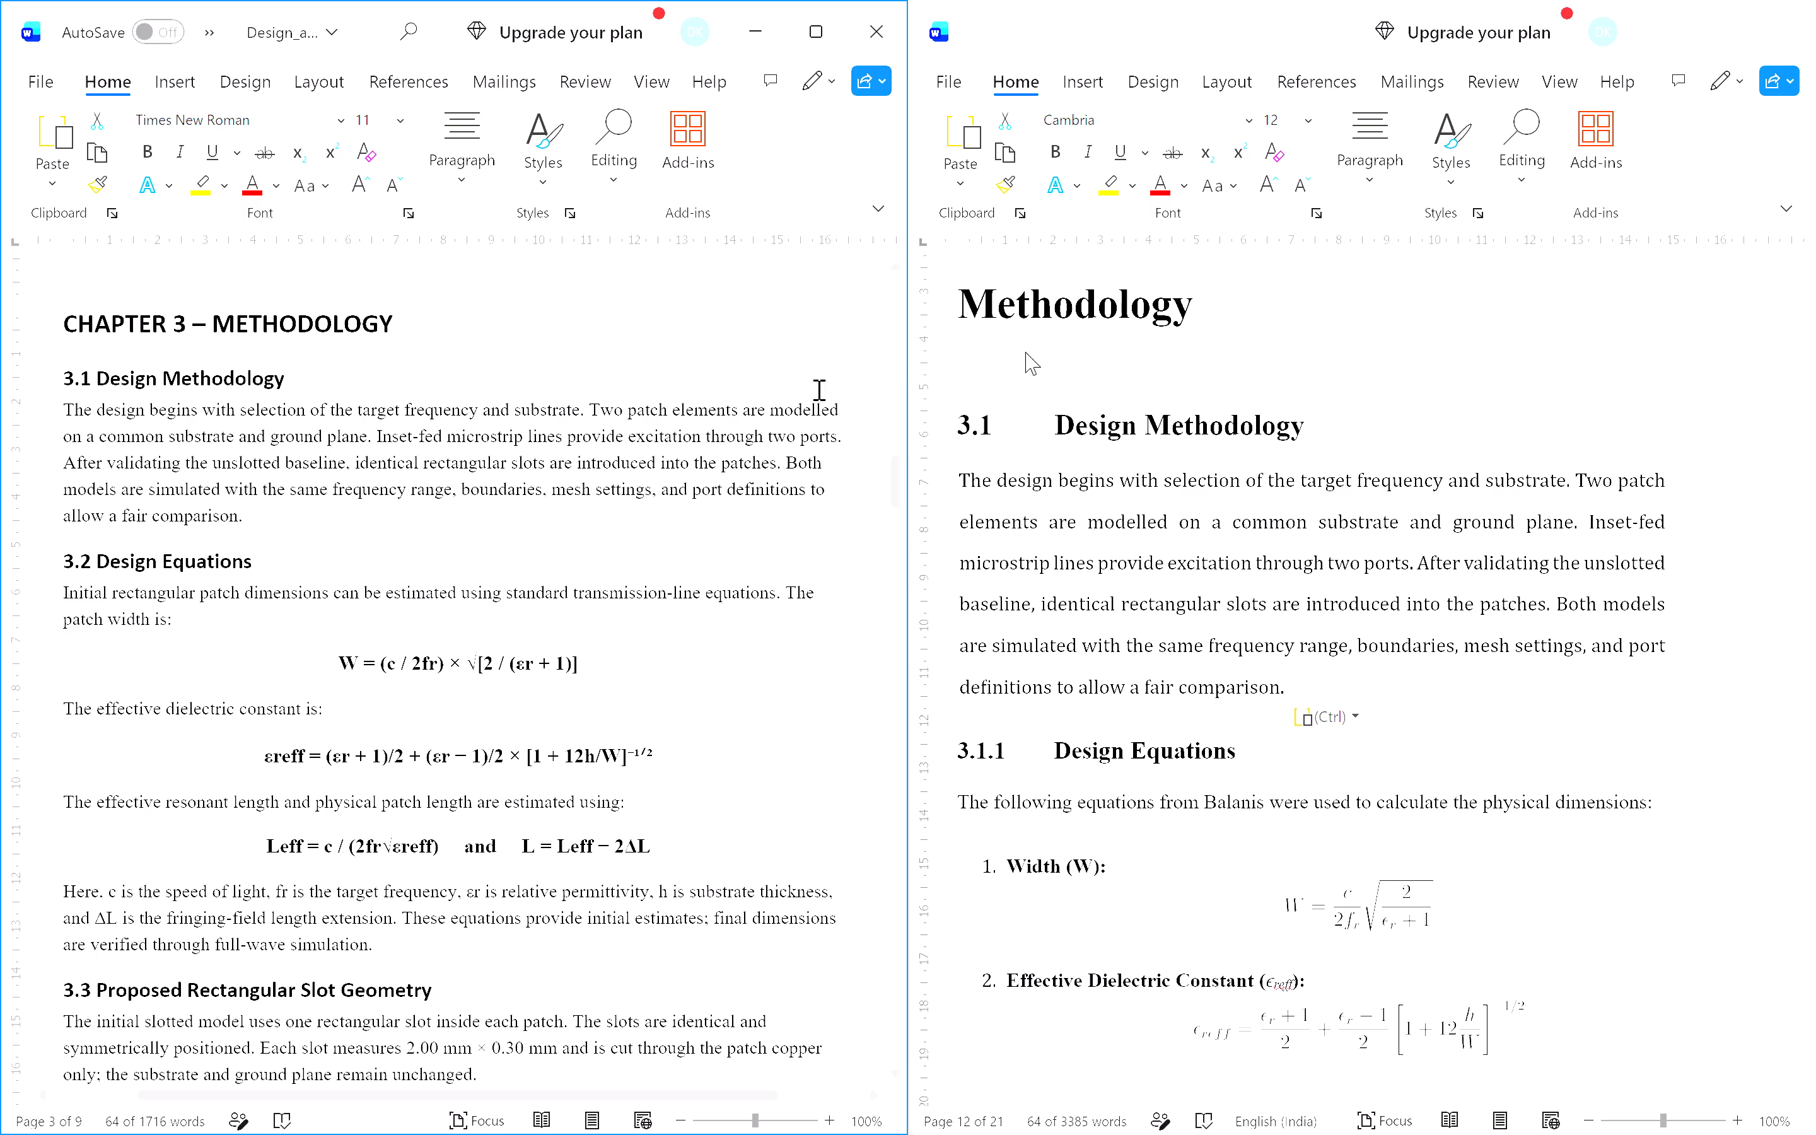
double_click(1182, 538)
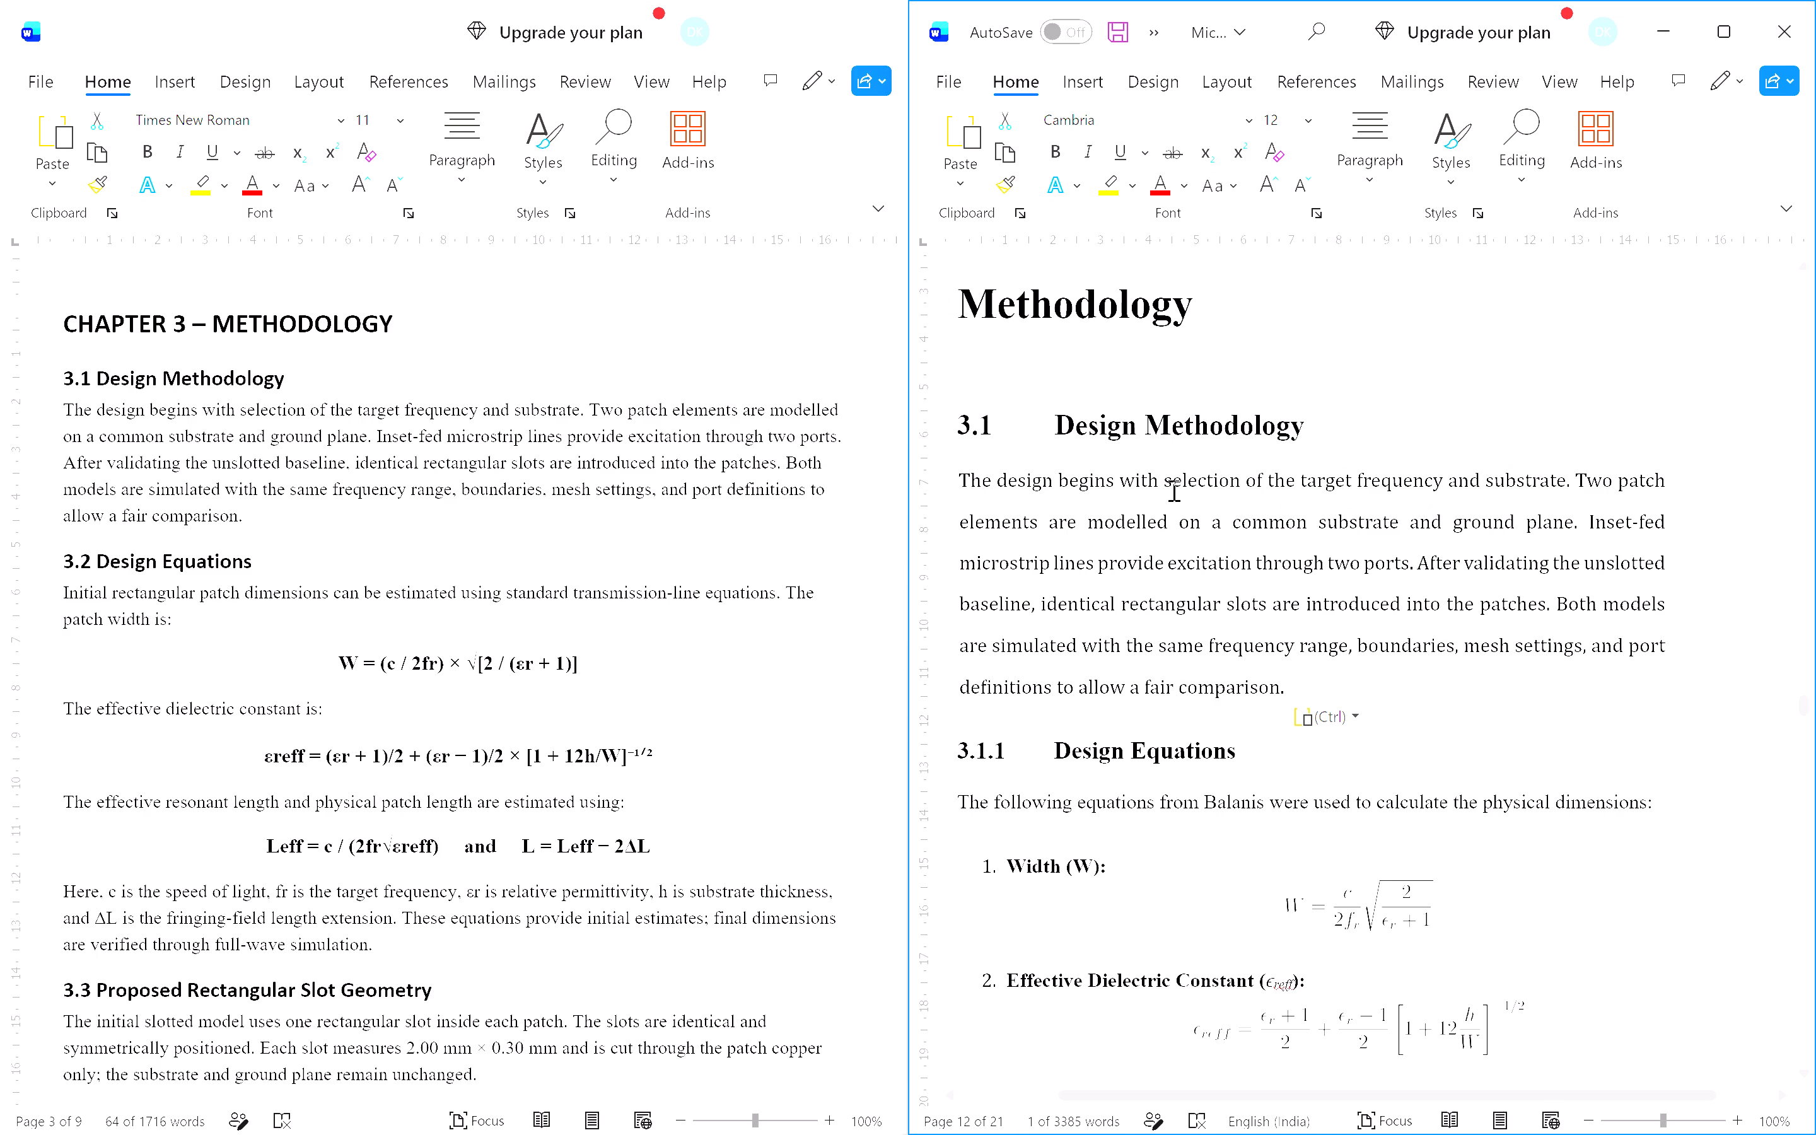
left_click(948, 470)
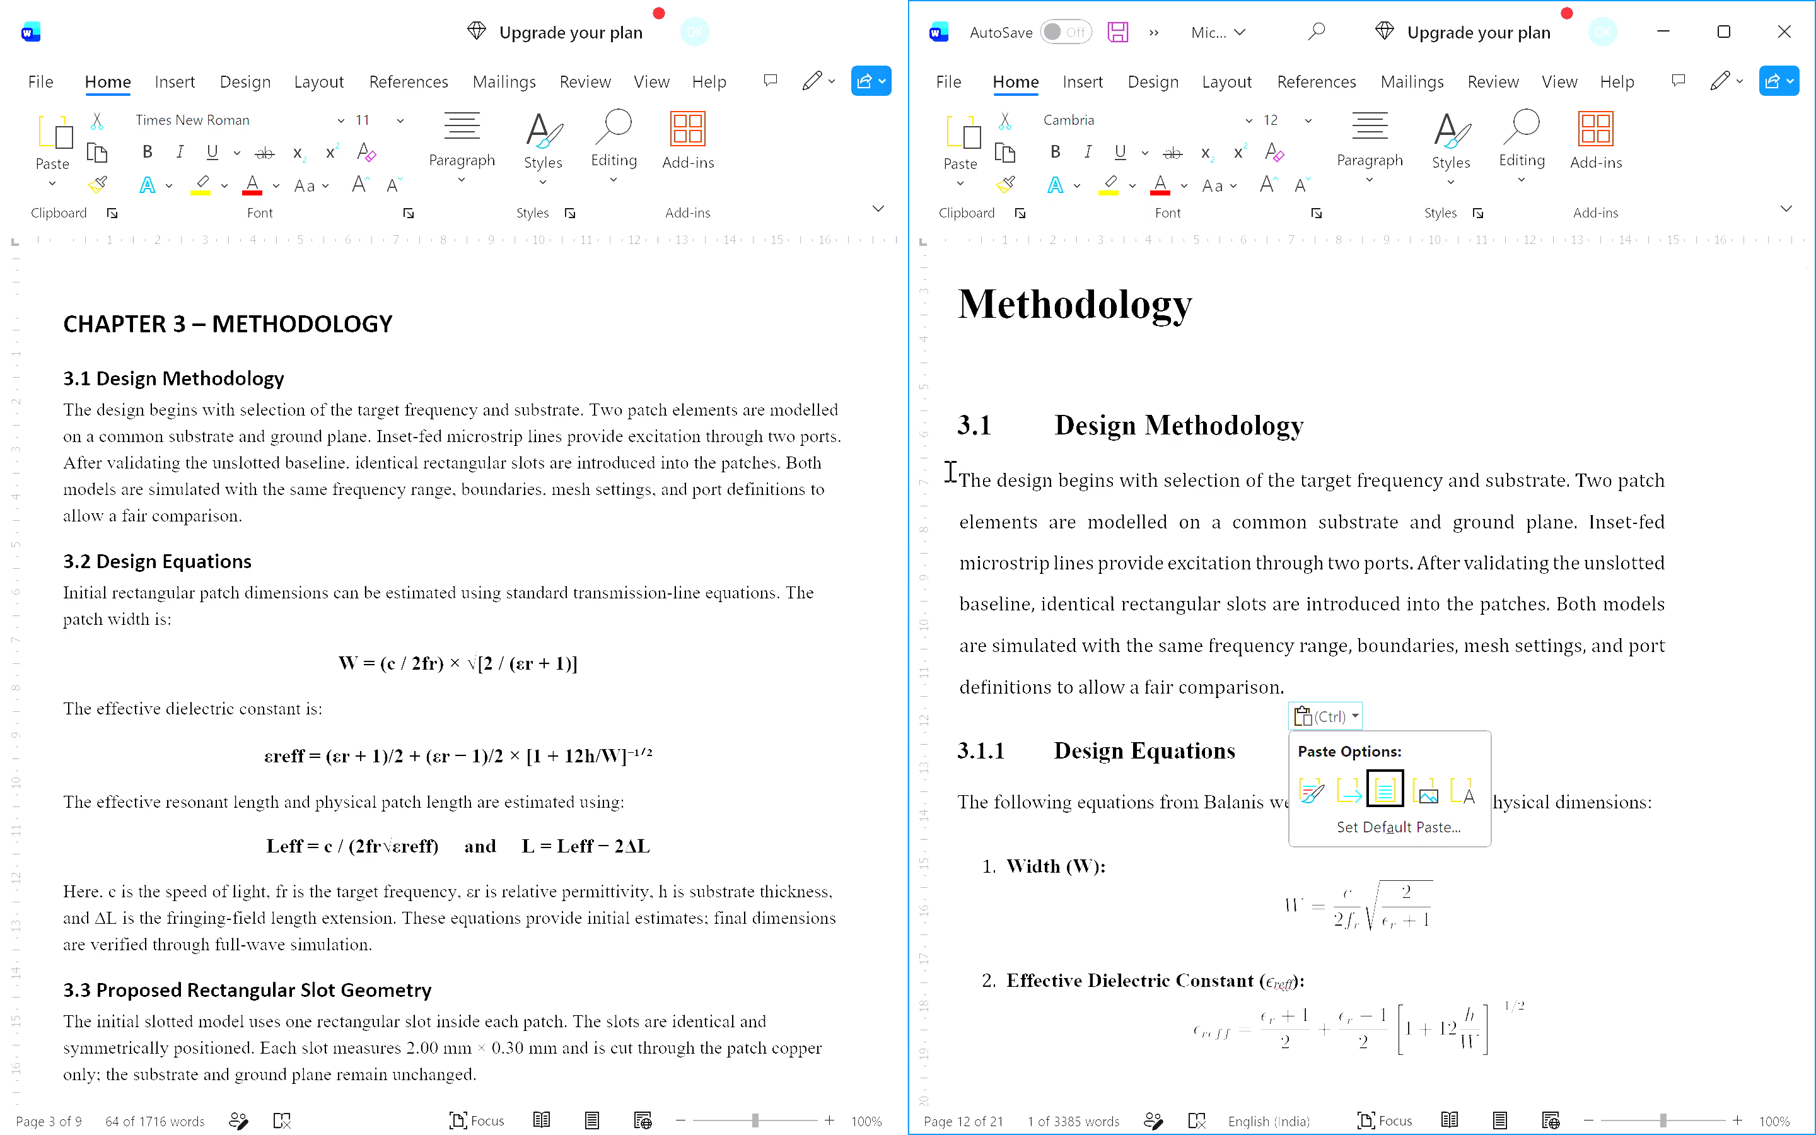
left_click(954, 474)
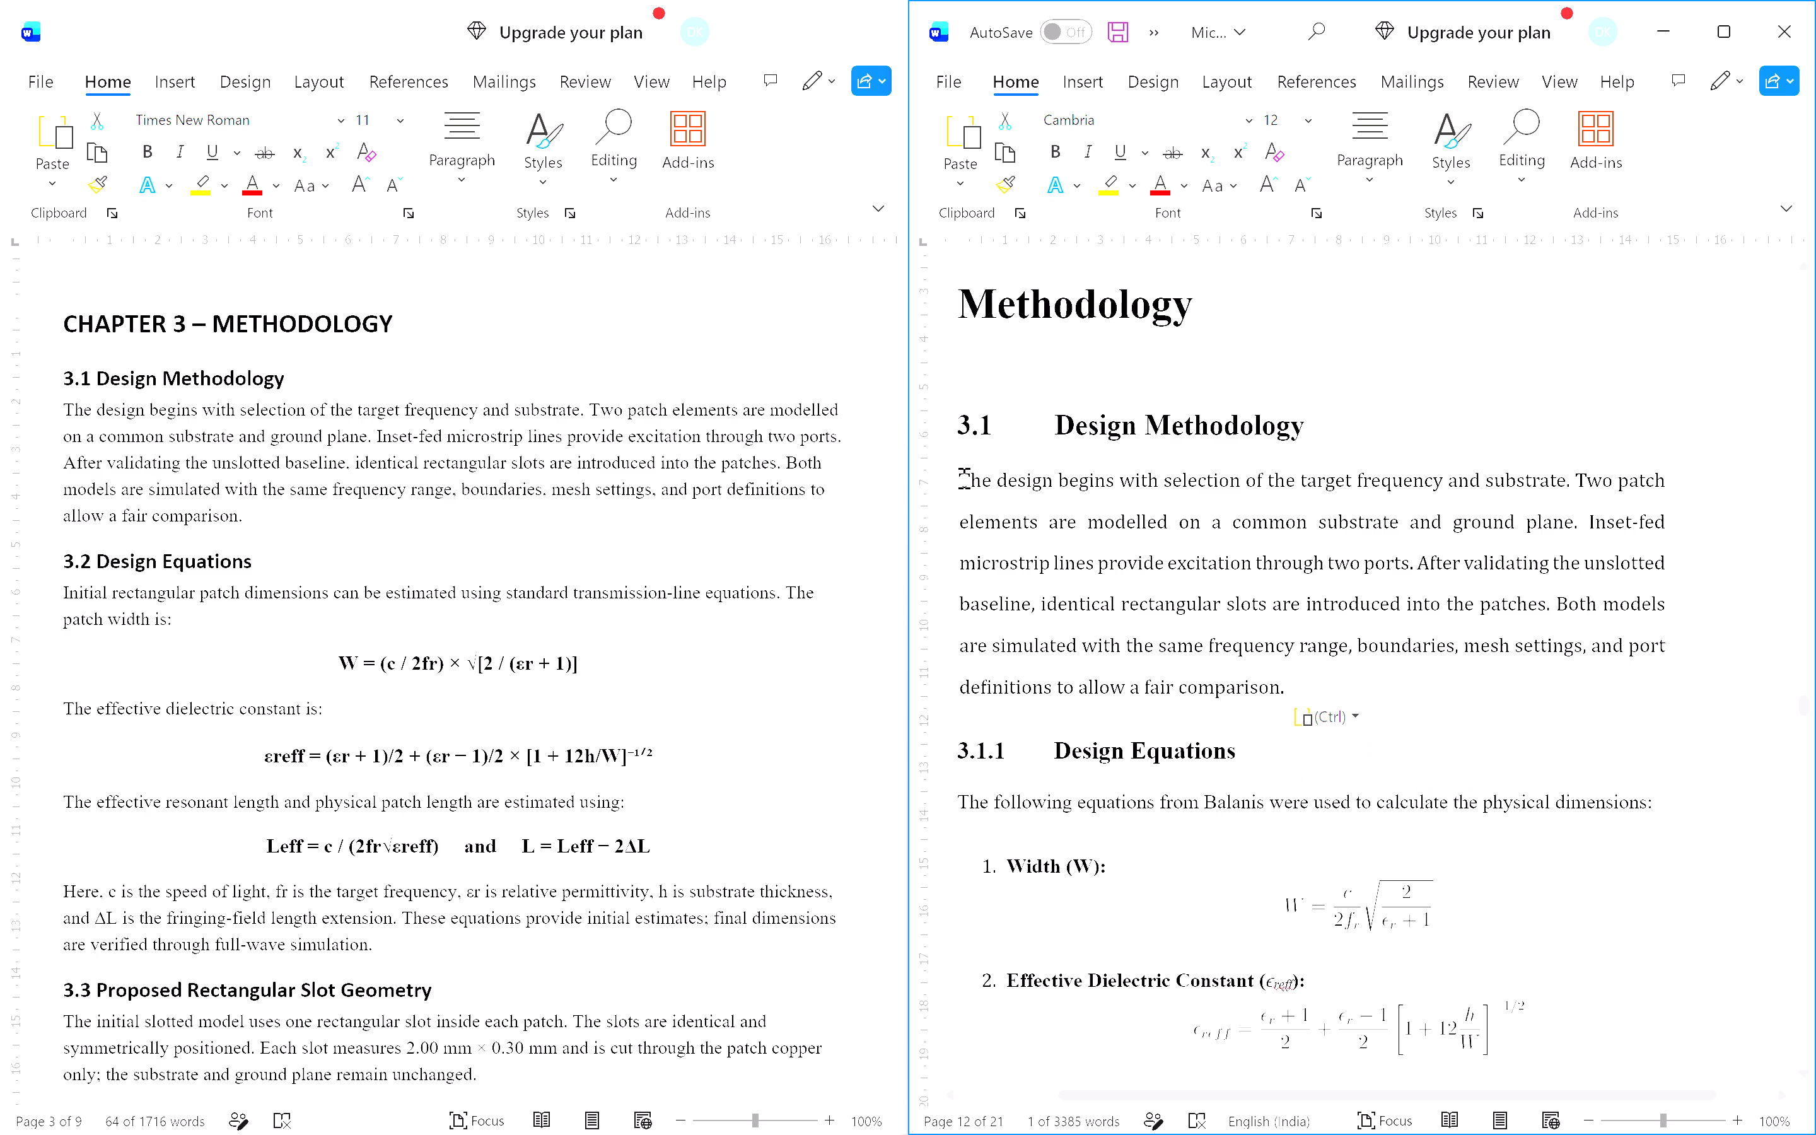
left_click(962, 478)
key("ctrl+shift+Down")
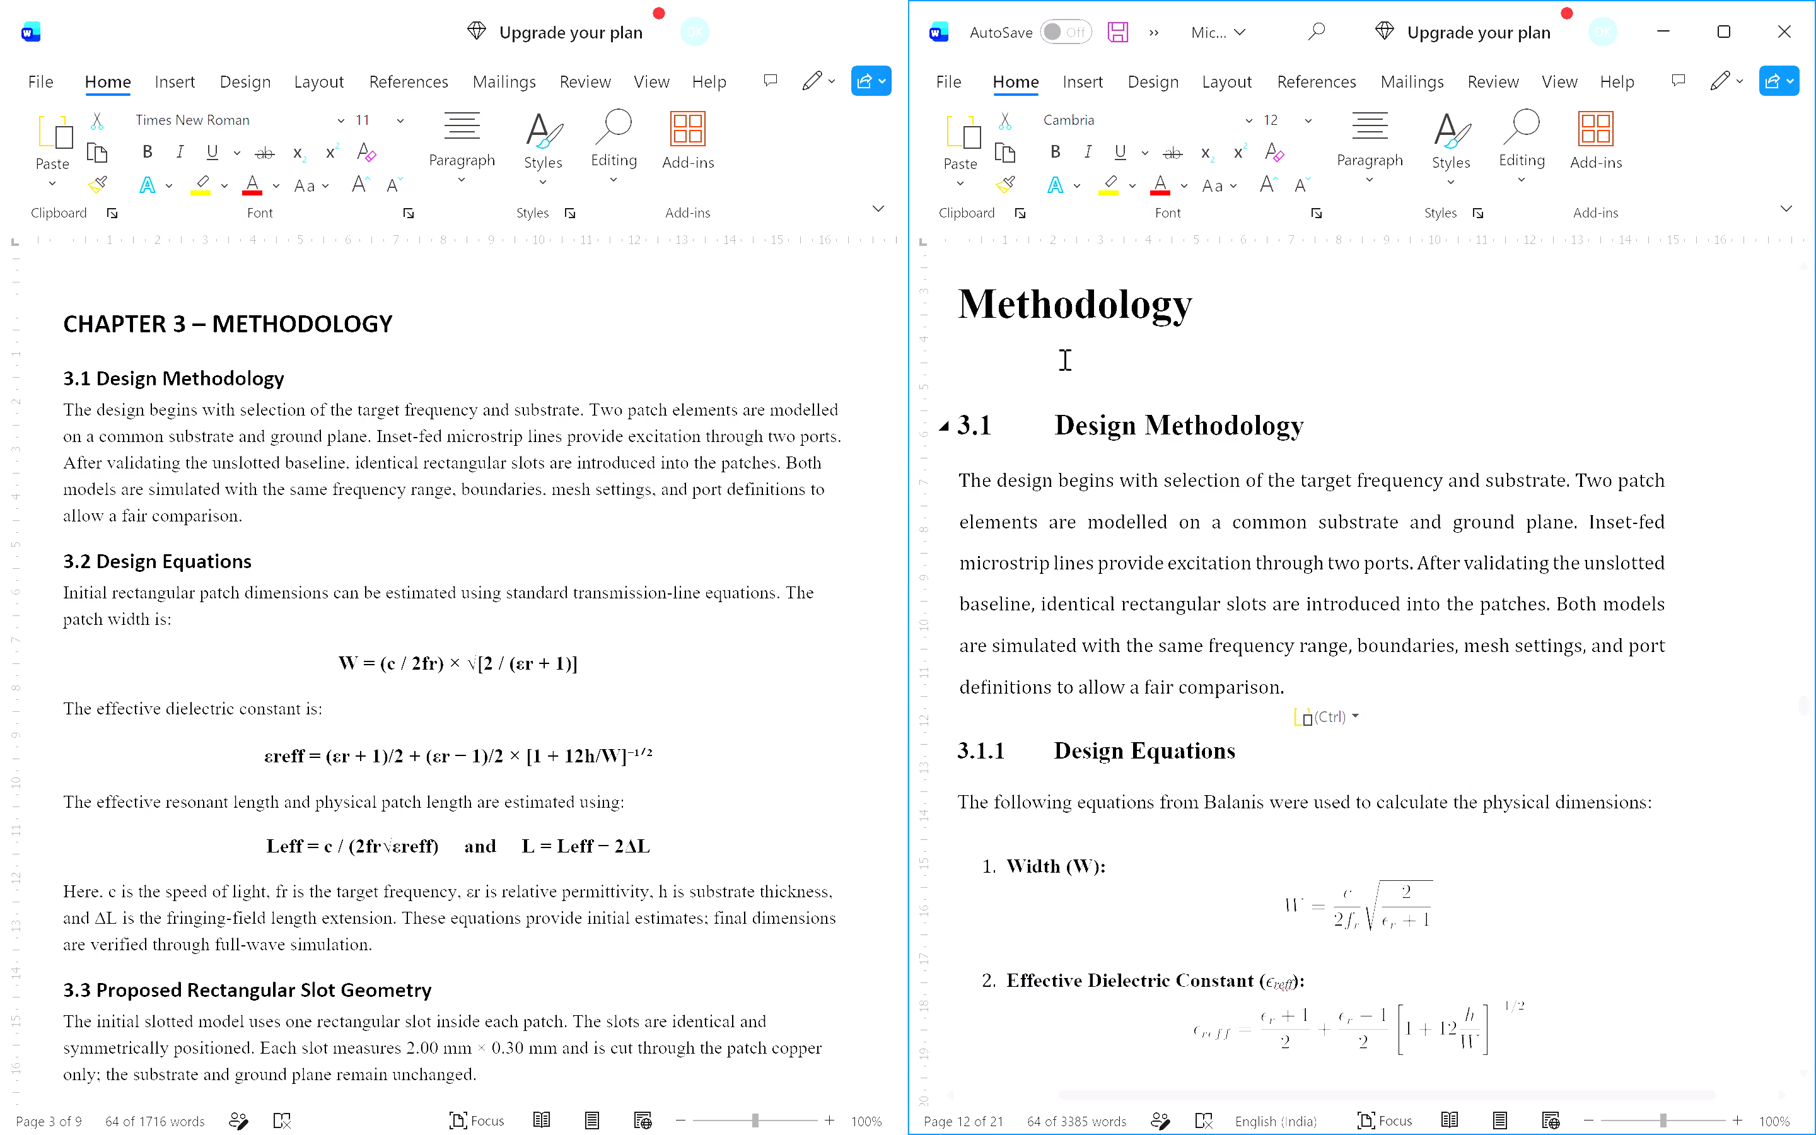
left_click(1201, 127)
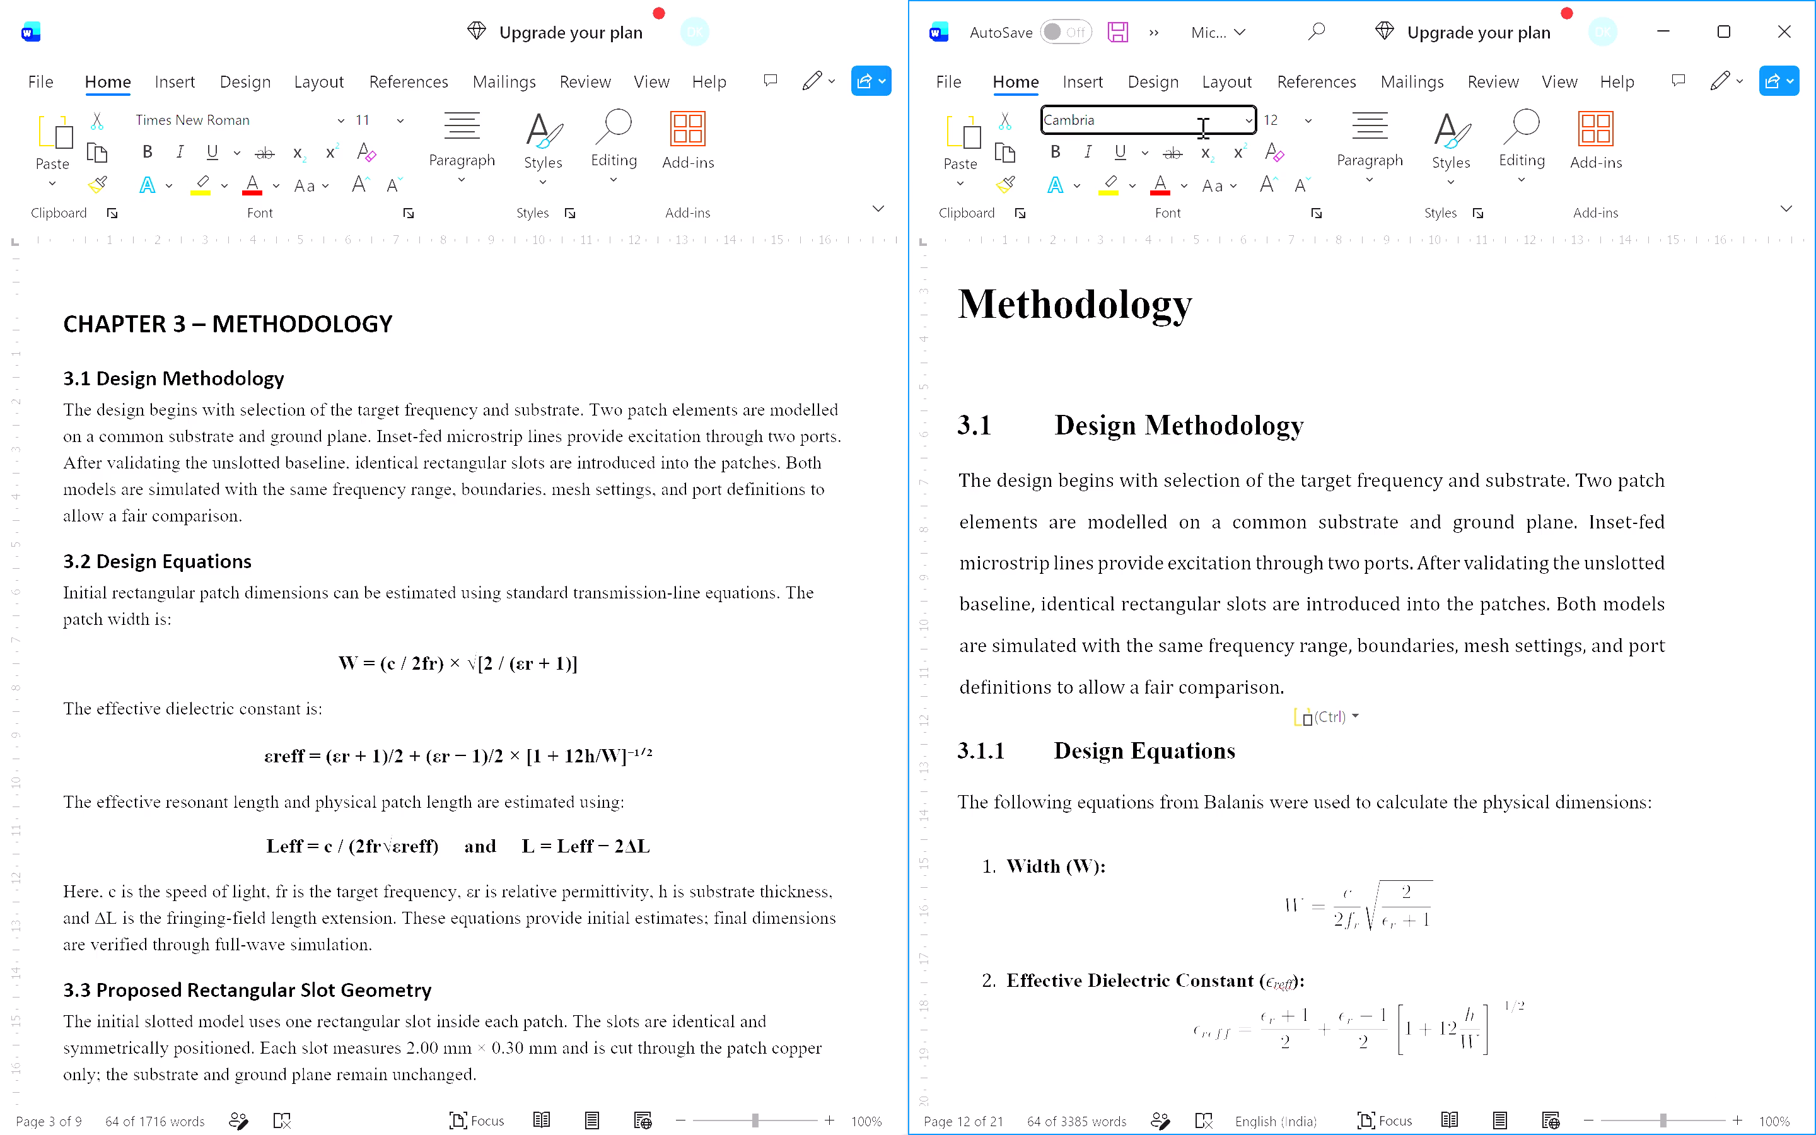
type("time")
key("Return")
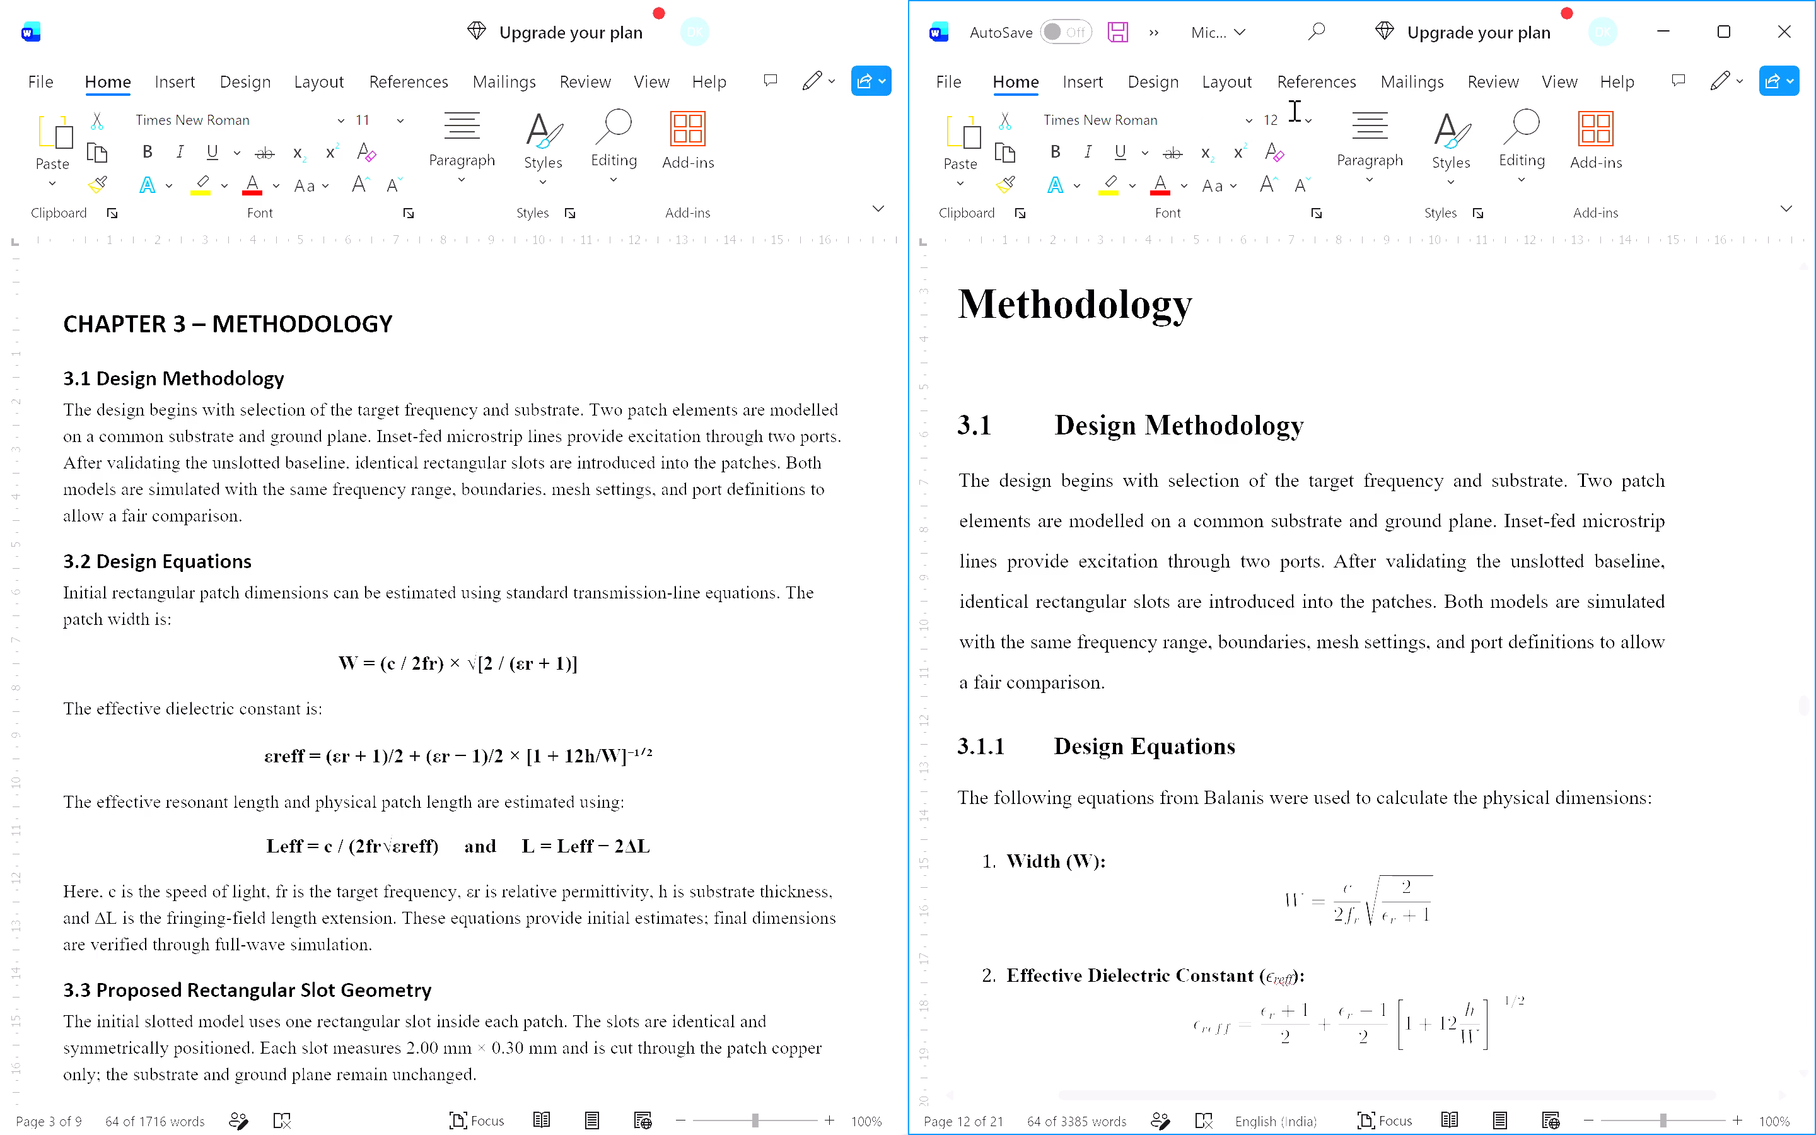
Set the line spacing of the 3.1 Design Methodology paragraph to 1.5.
left_click(1363, 160)
left_click(1517, 279)
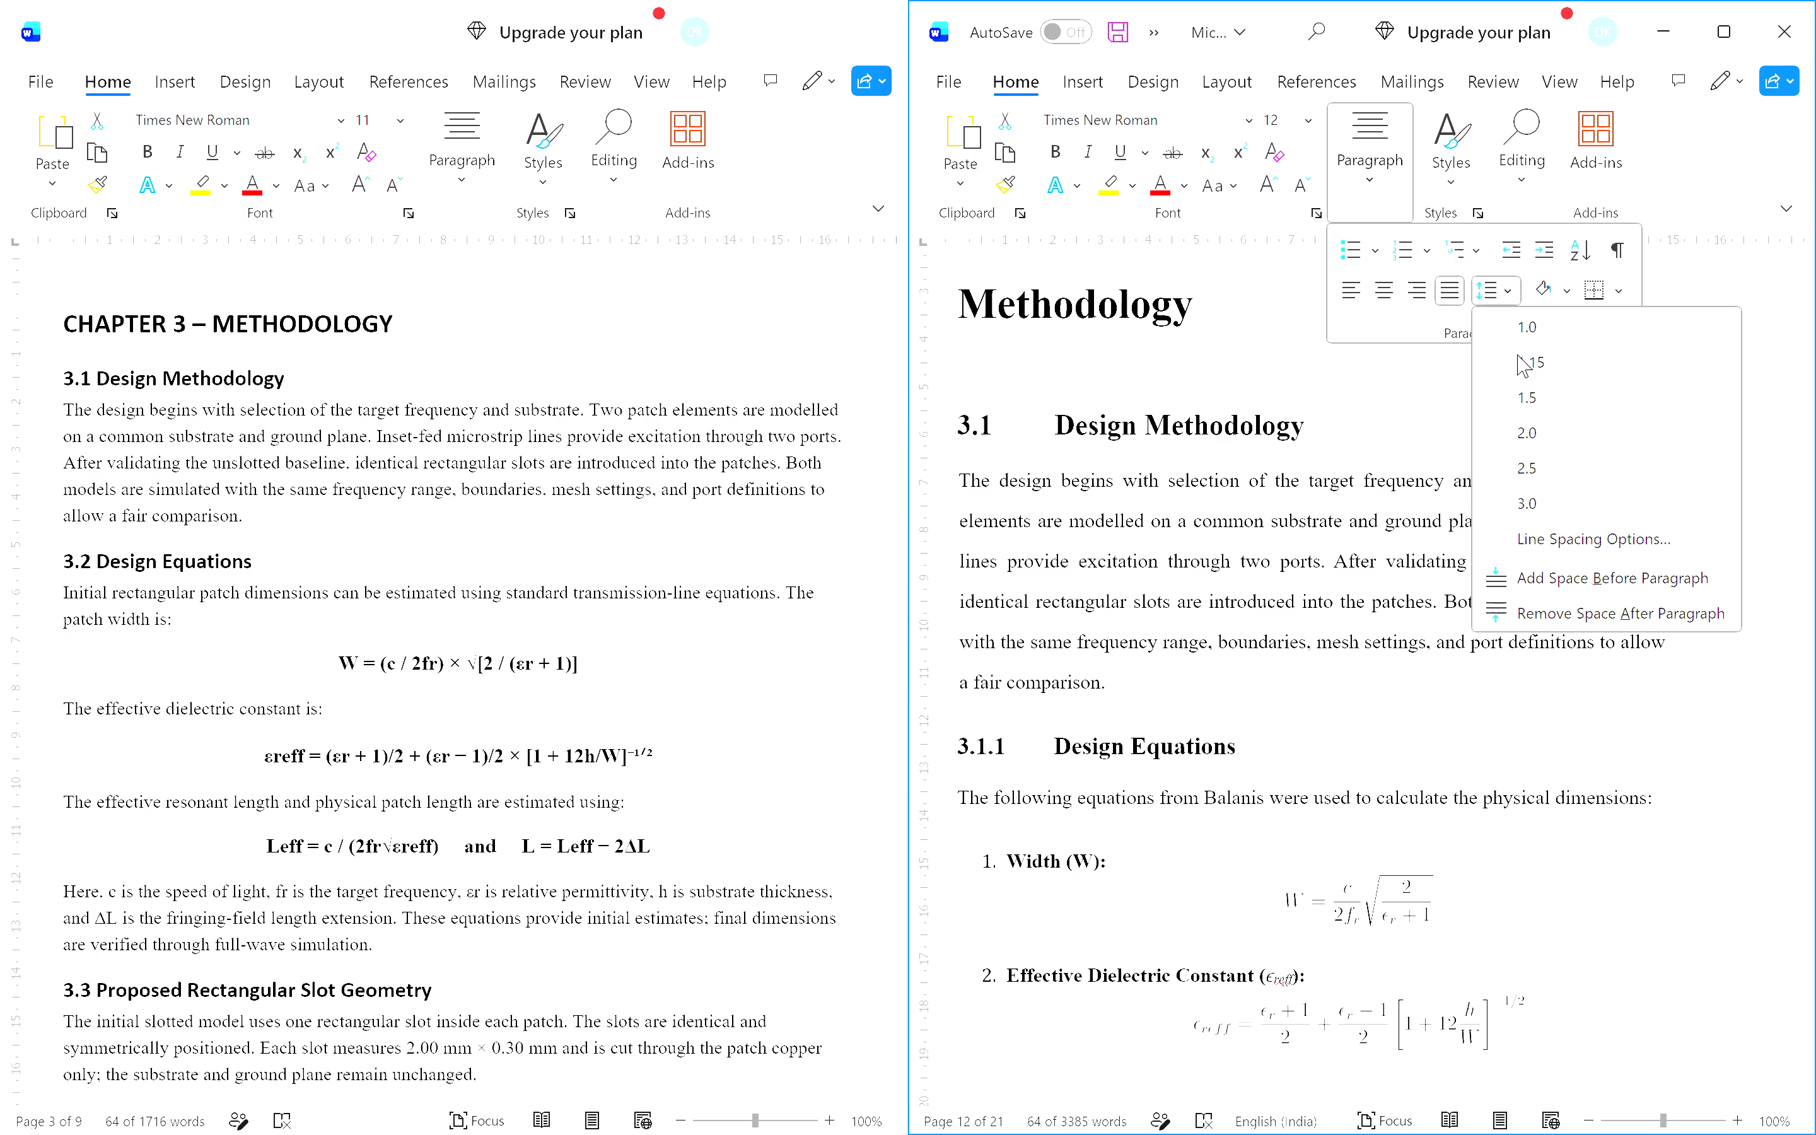
left_click(1522, 390)
left_click(1328, 690)
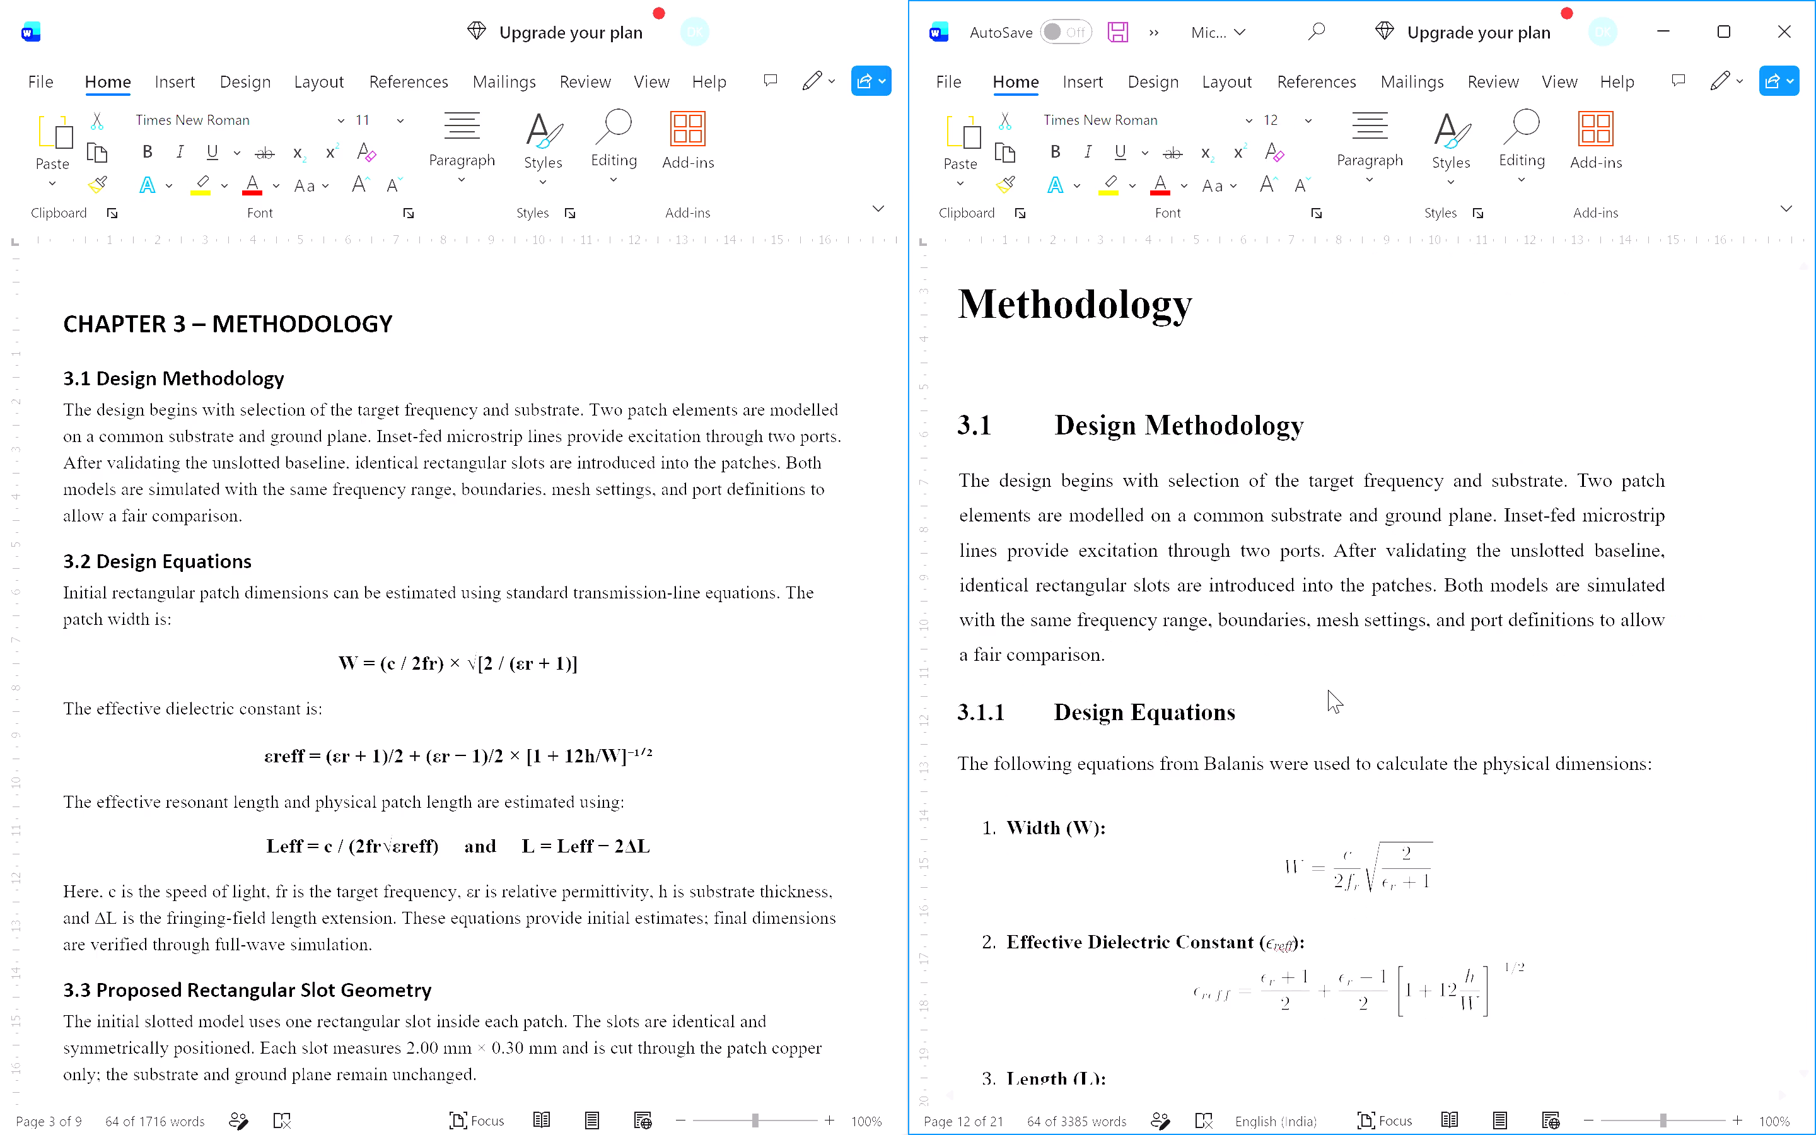
Renumber the Design Equations heading in the Micro Proj report from 3.1.1 to 3.2.
scroll(1328, 690, "down", 1)
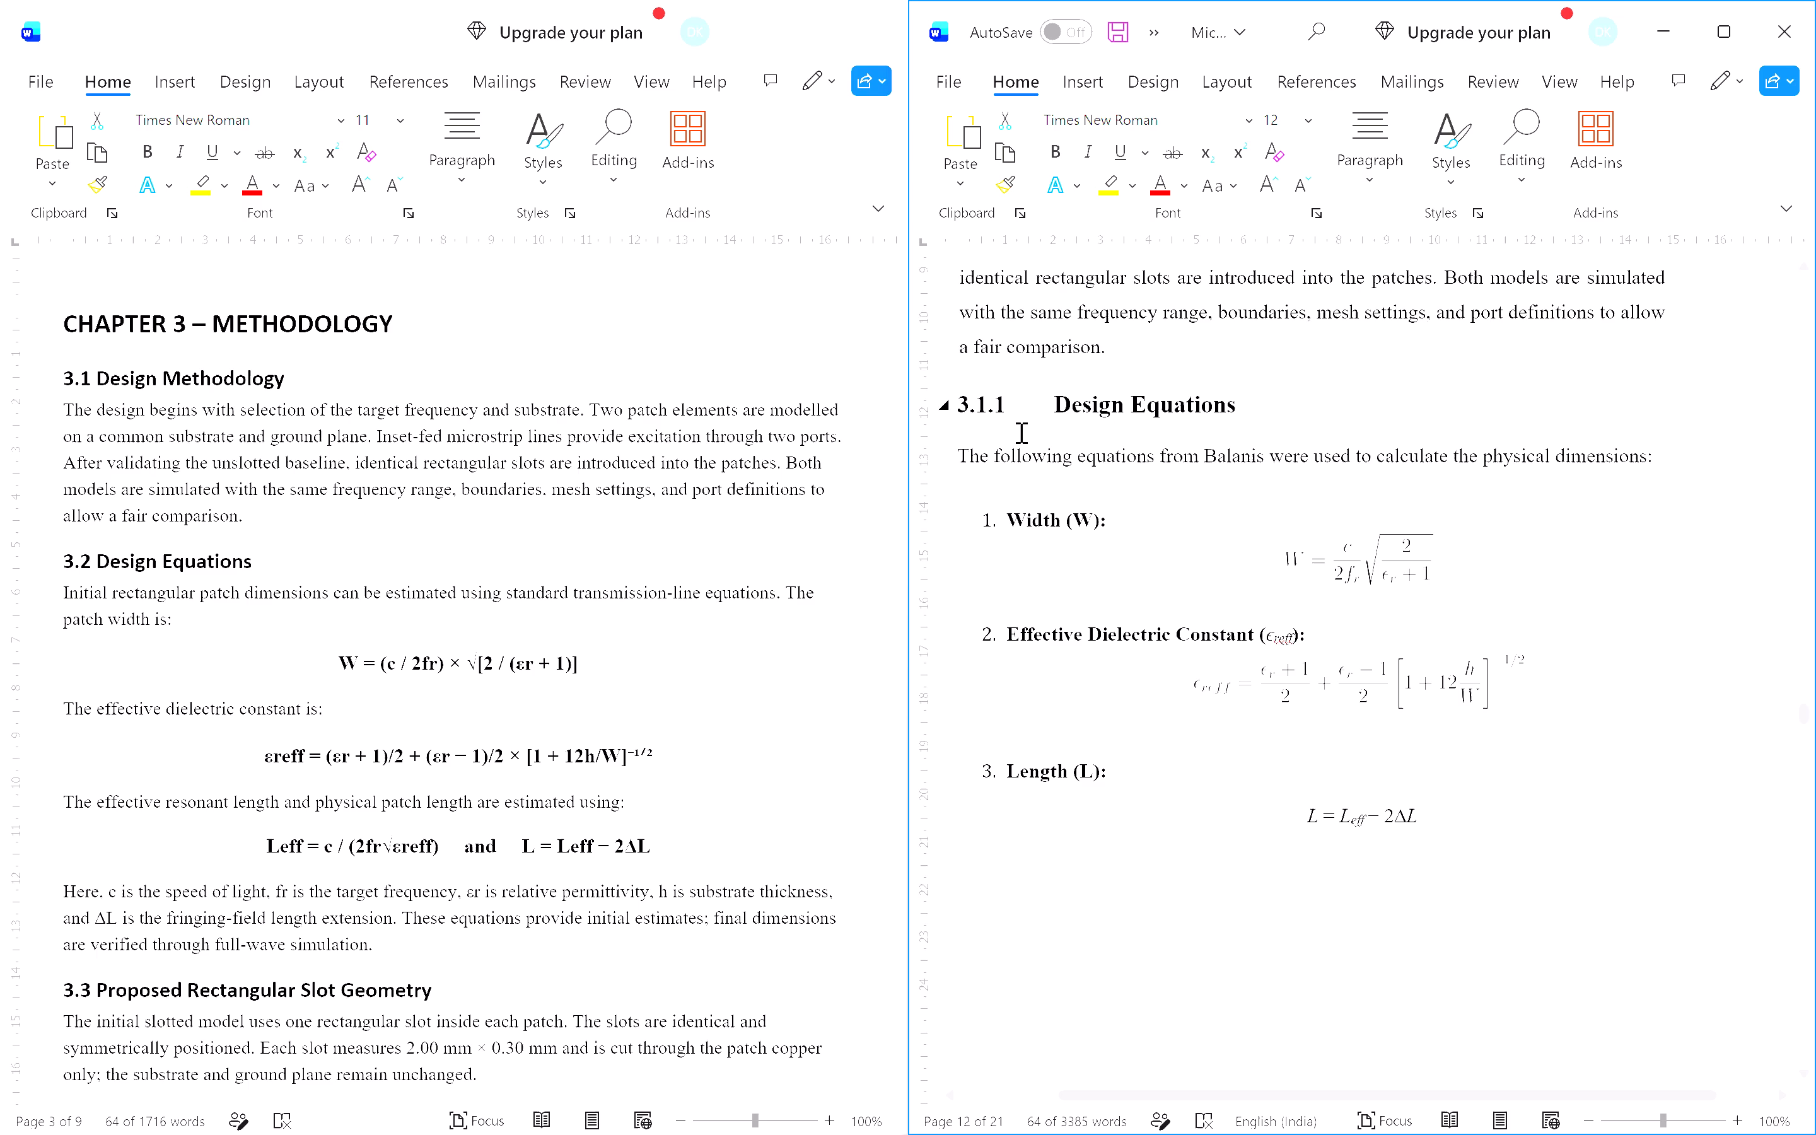
scroll(1051, 706, "down", 5)
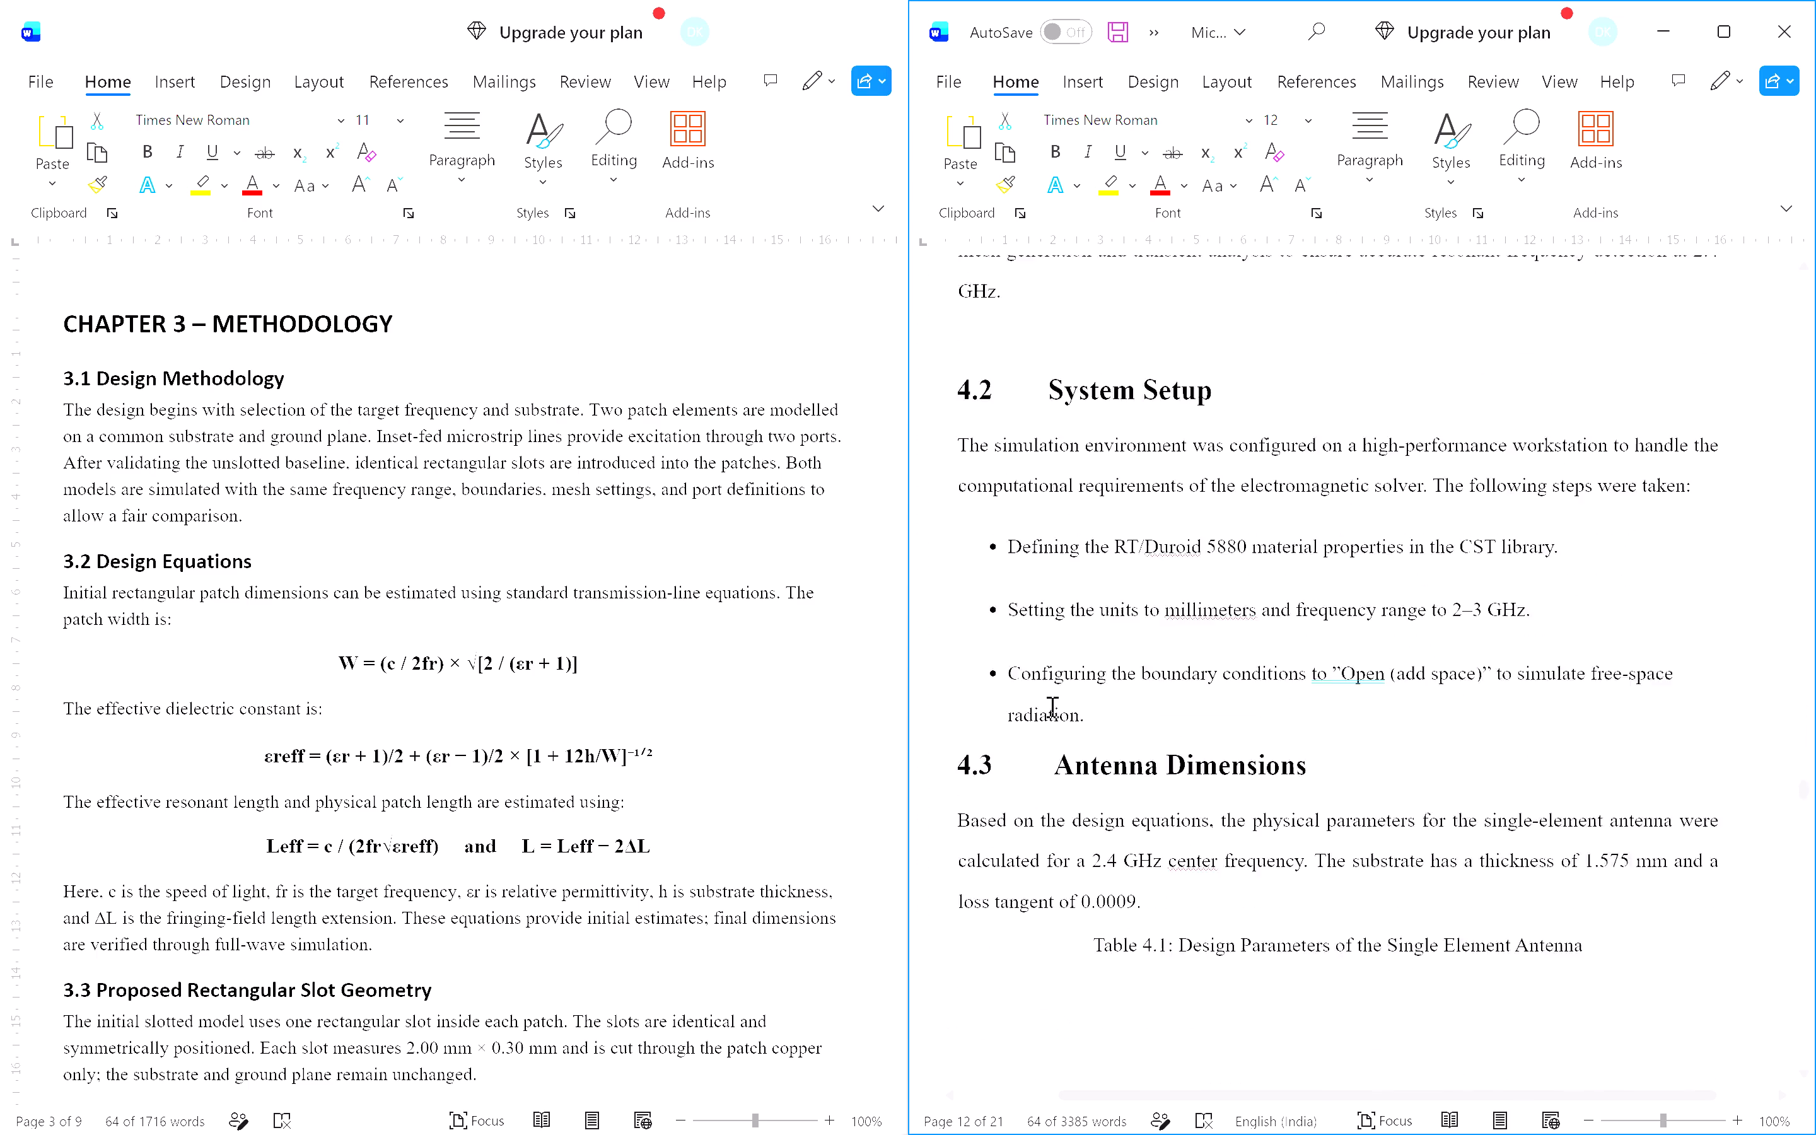
scroll(1051, 706, "up", 2)
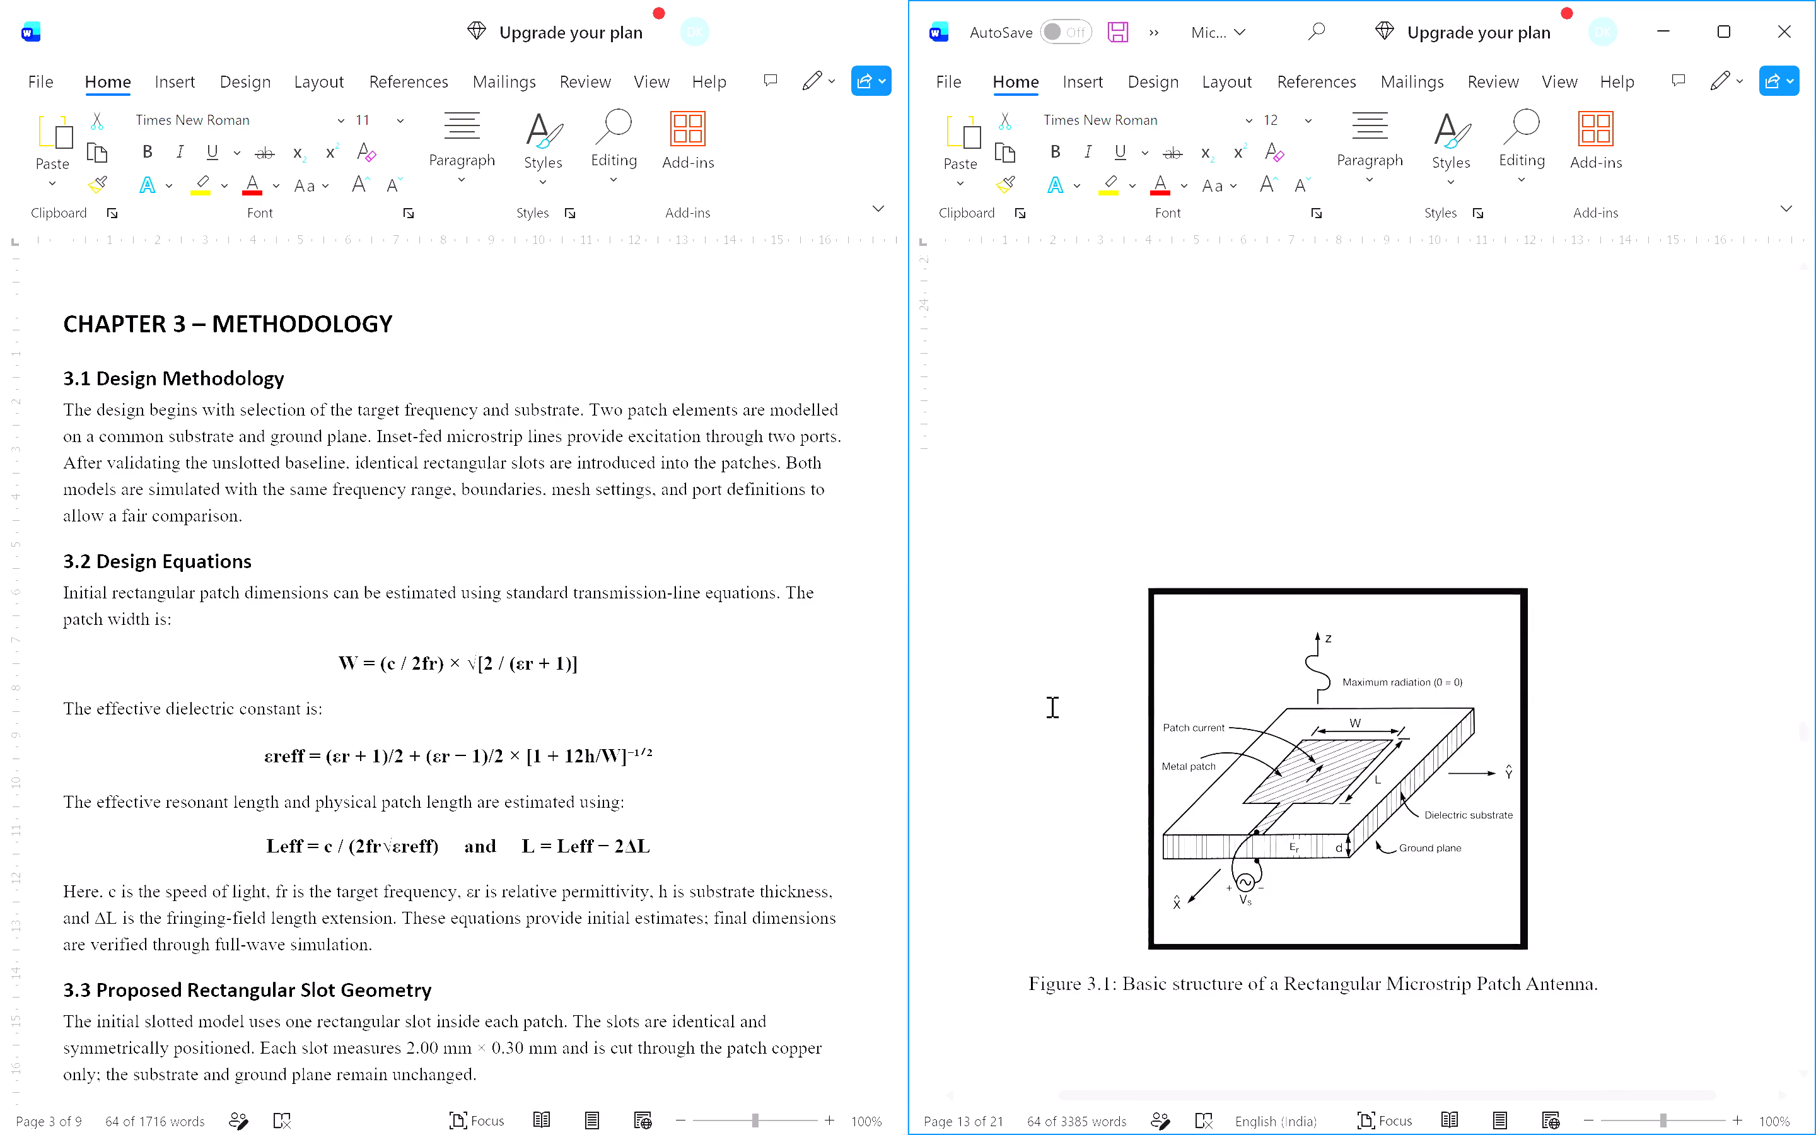
scroll(1051, 706, "up", 2)
scroll(1051, 706, "down", 1)
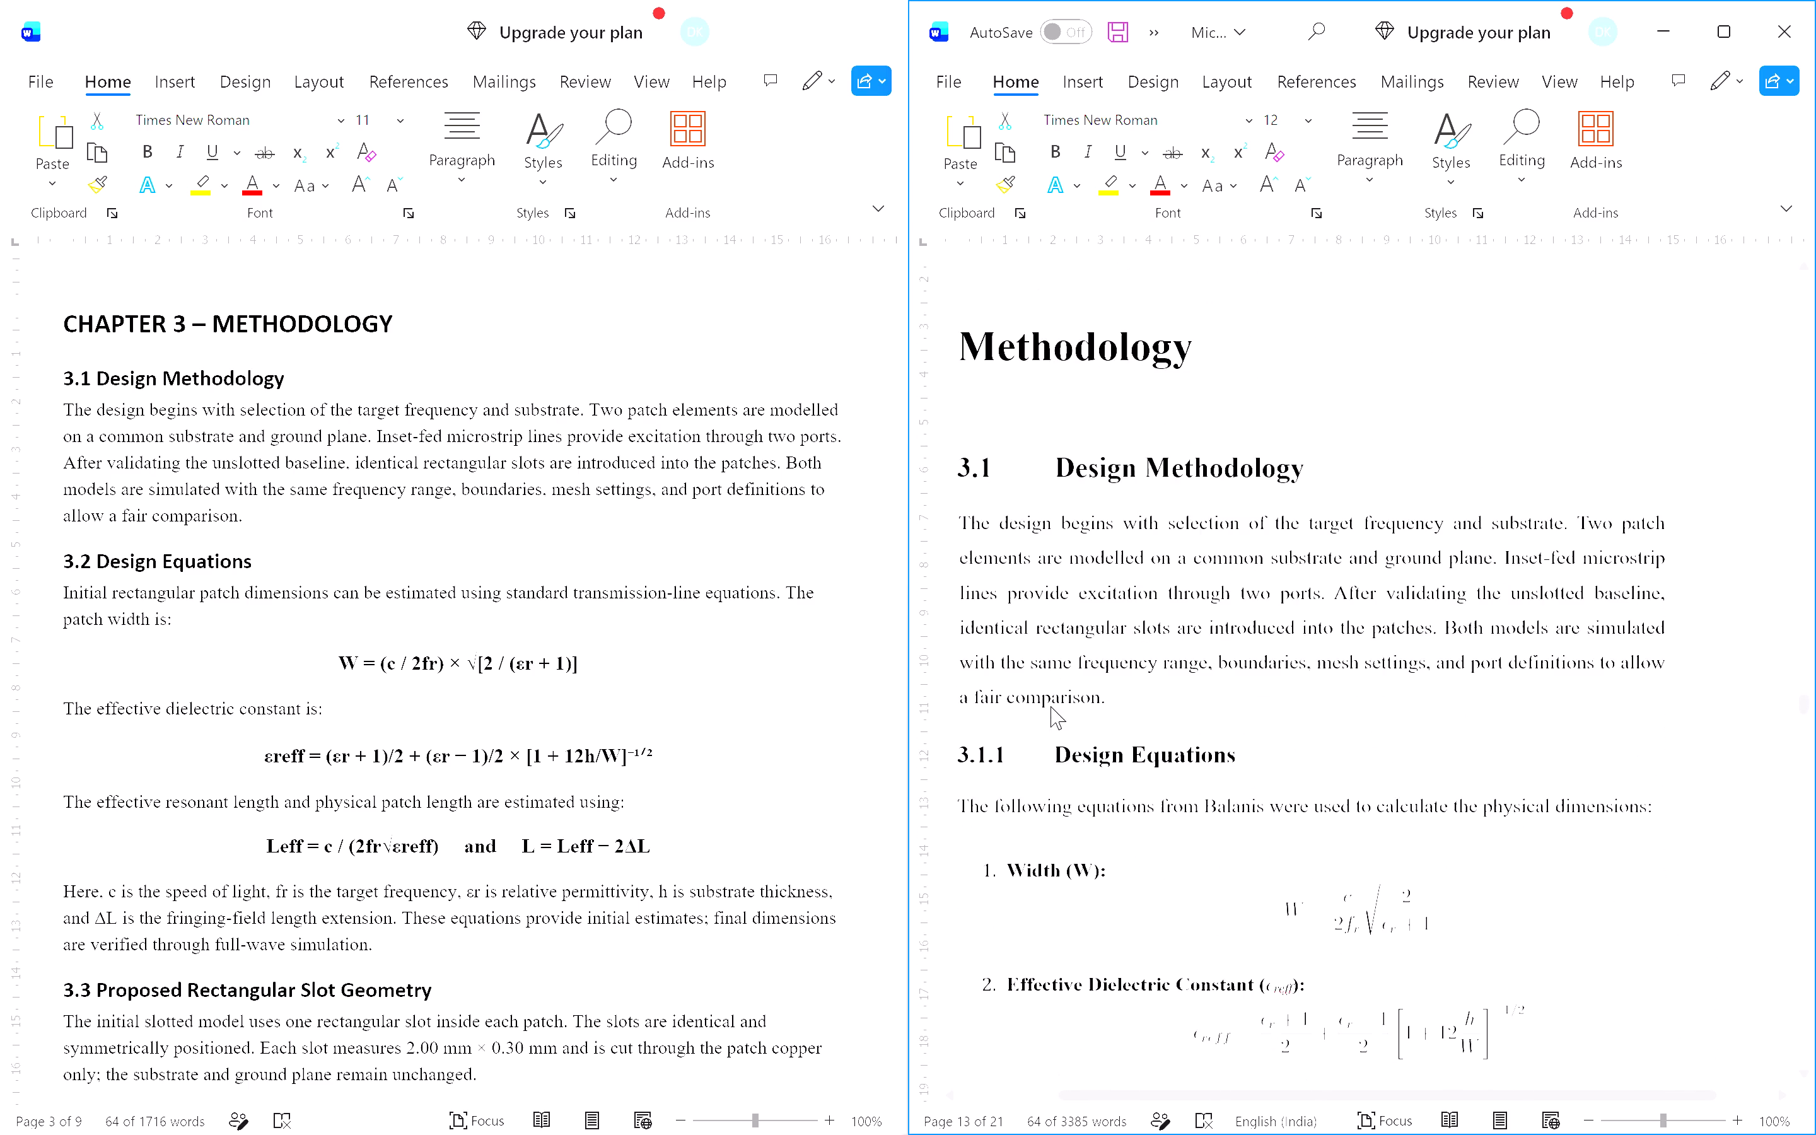
scroll(620, 691, "down", 1)
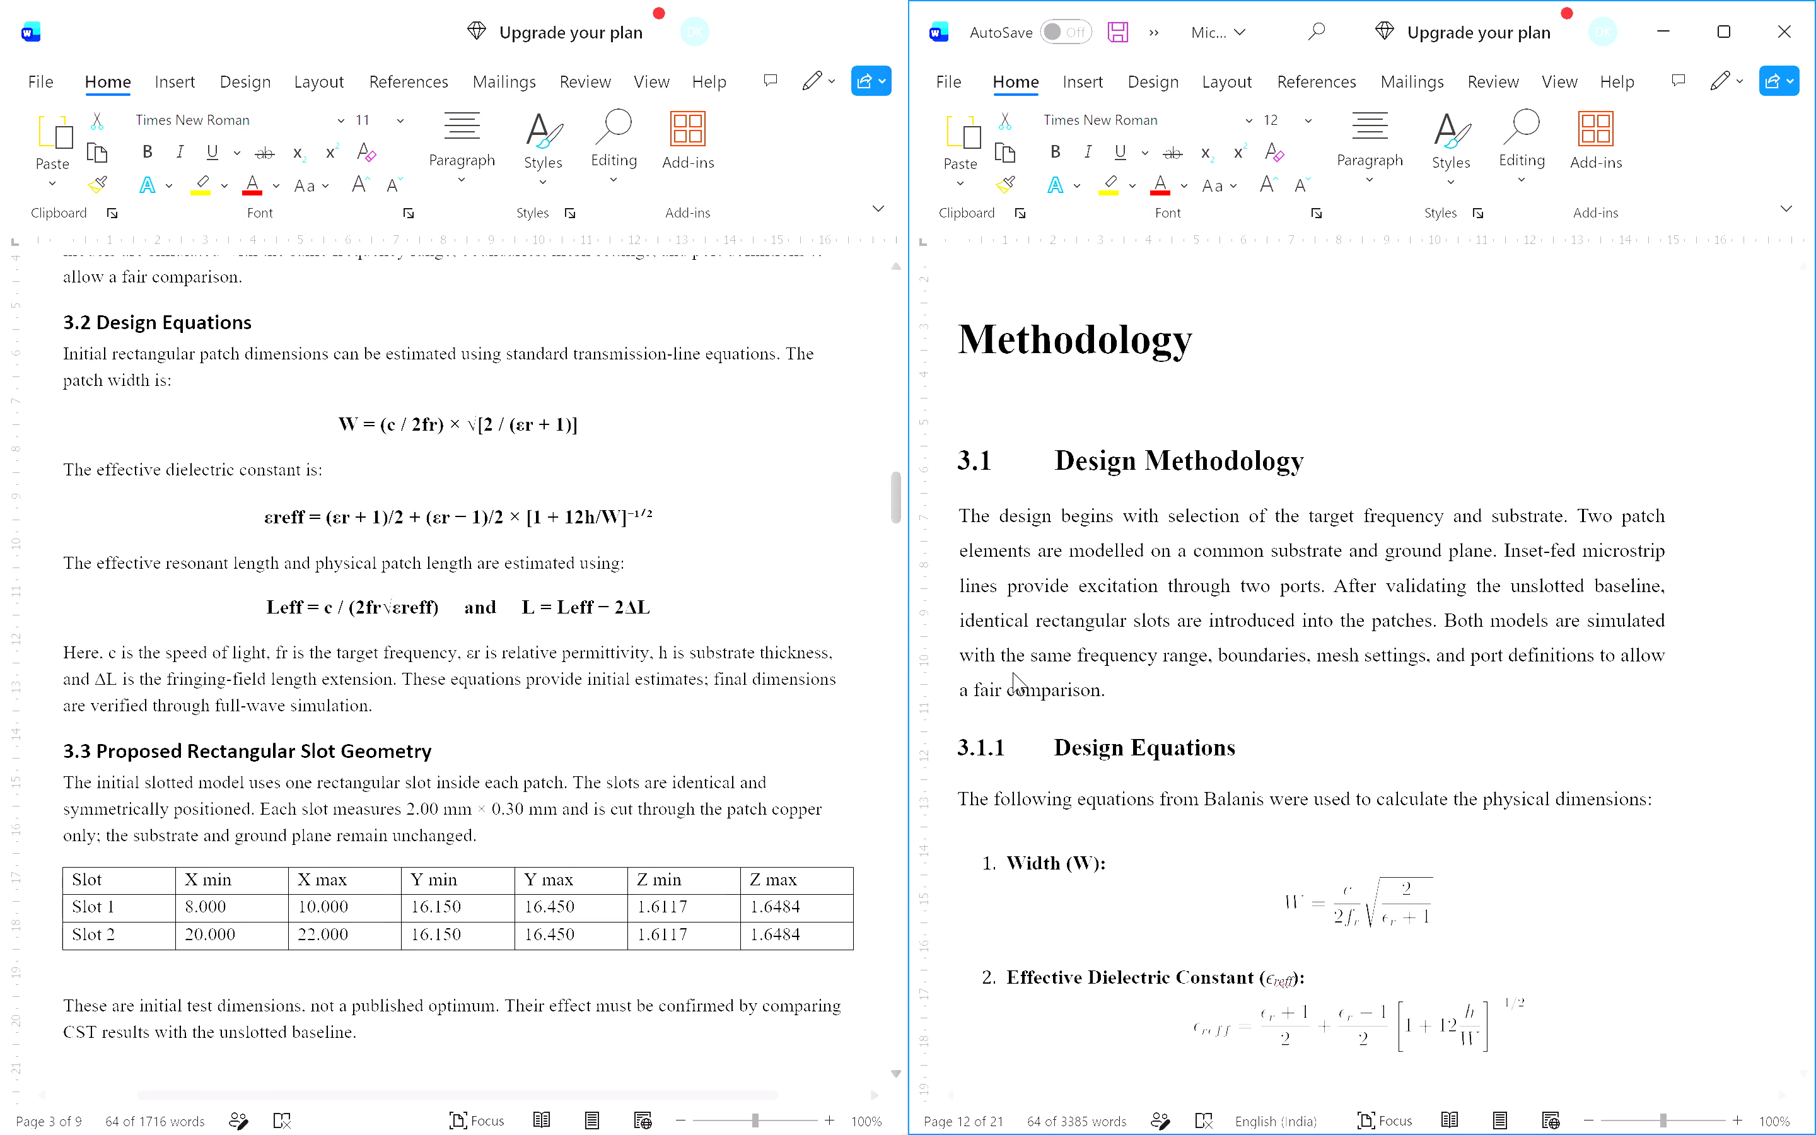
left_click(1008, 750)
key("BackSpace")
key("BackSpace")
key("2")
key("BackSpace")
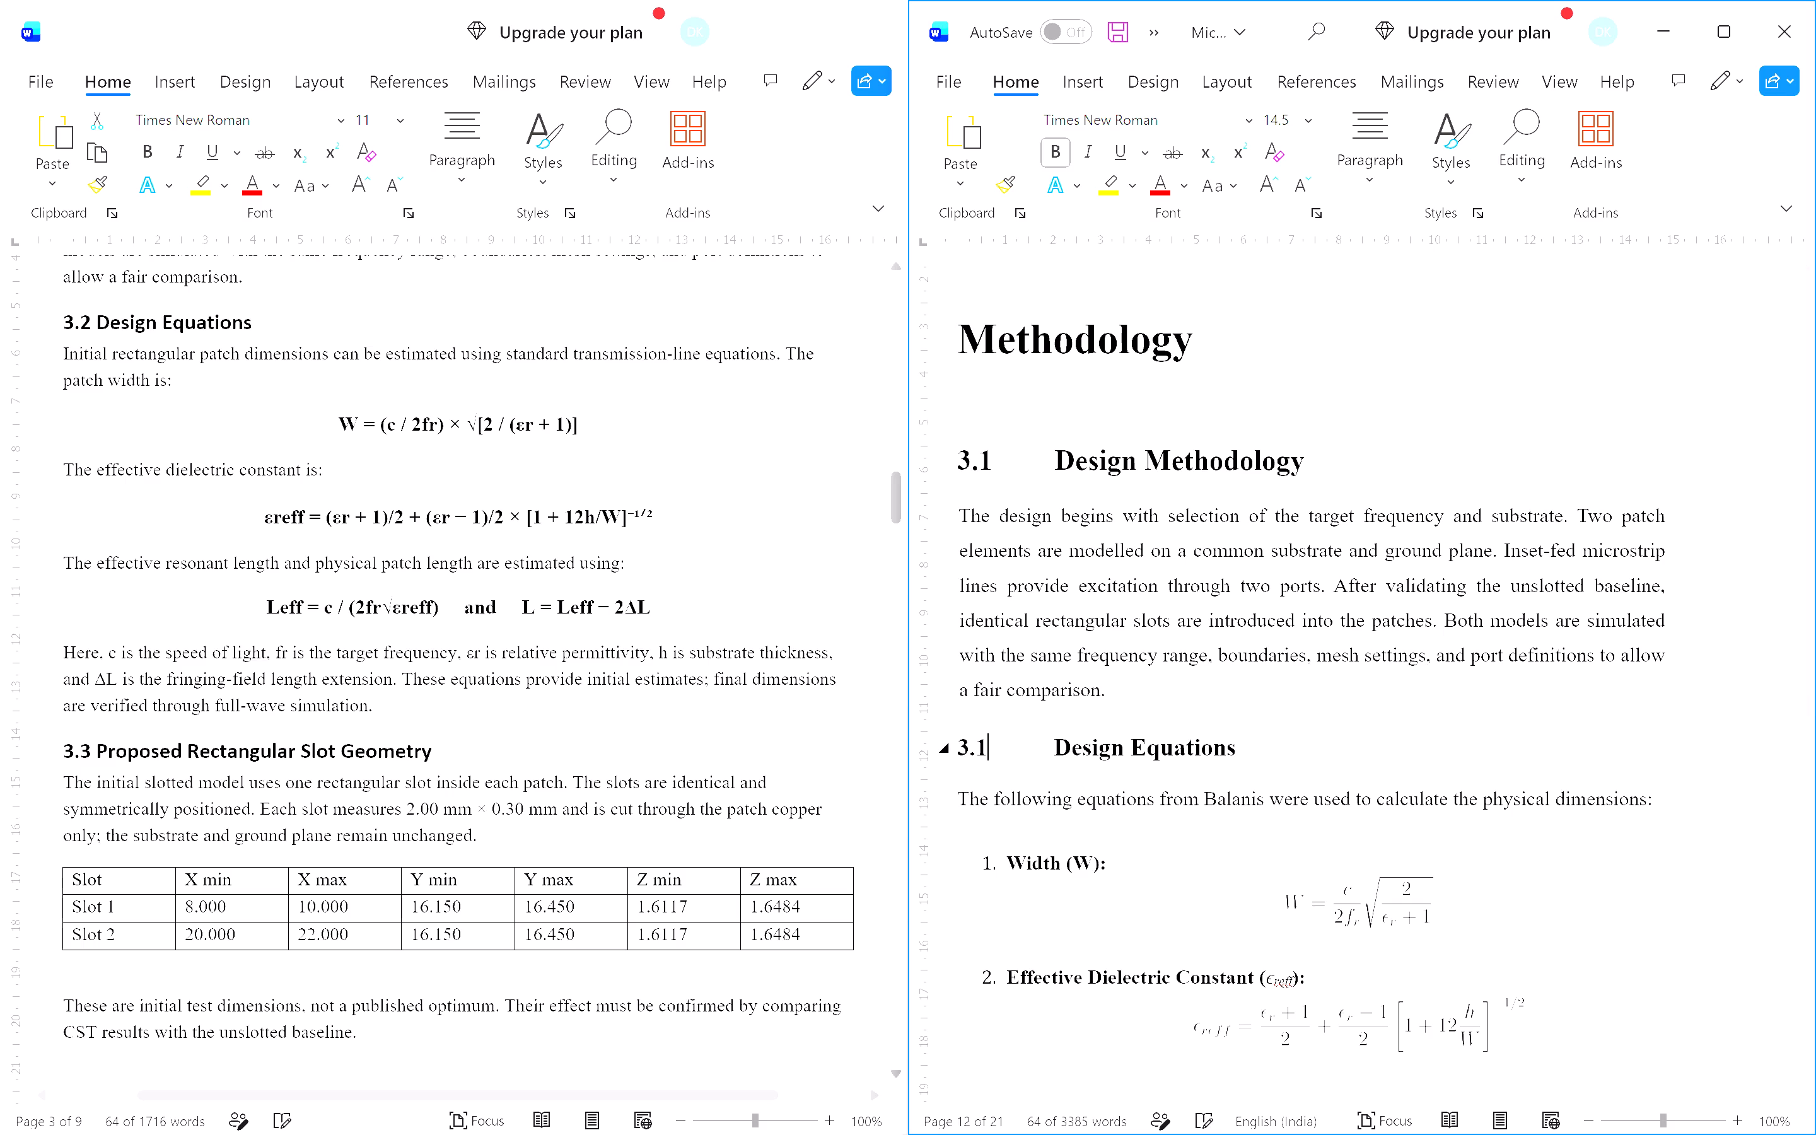
key("BackSpace")
key("2")
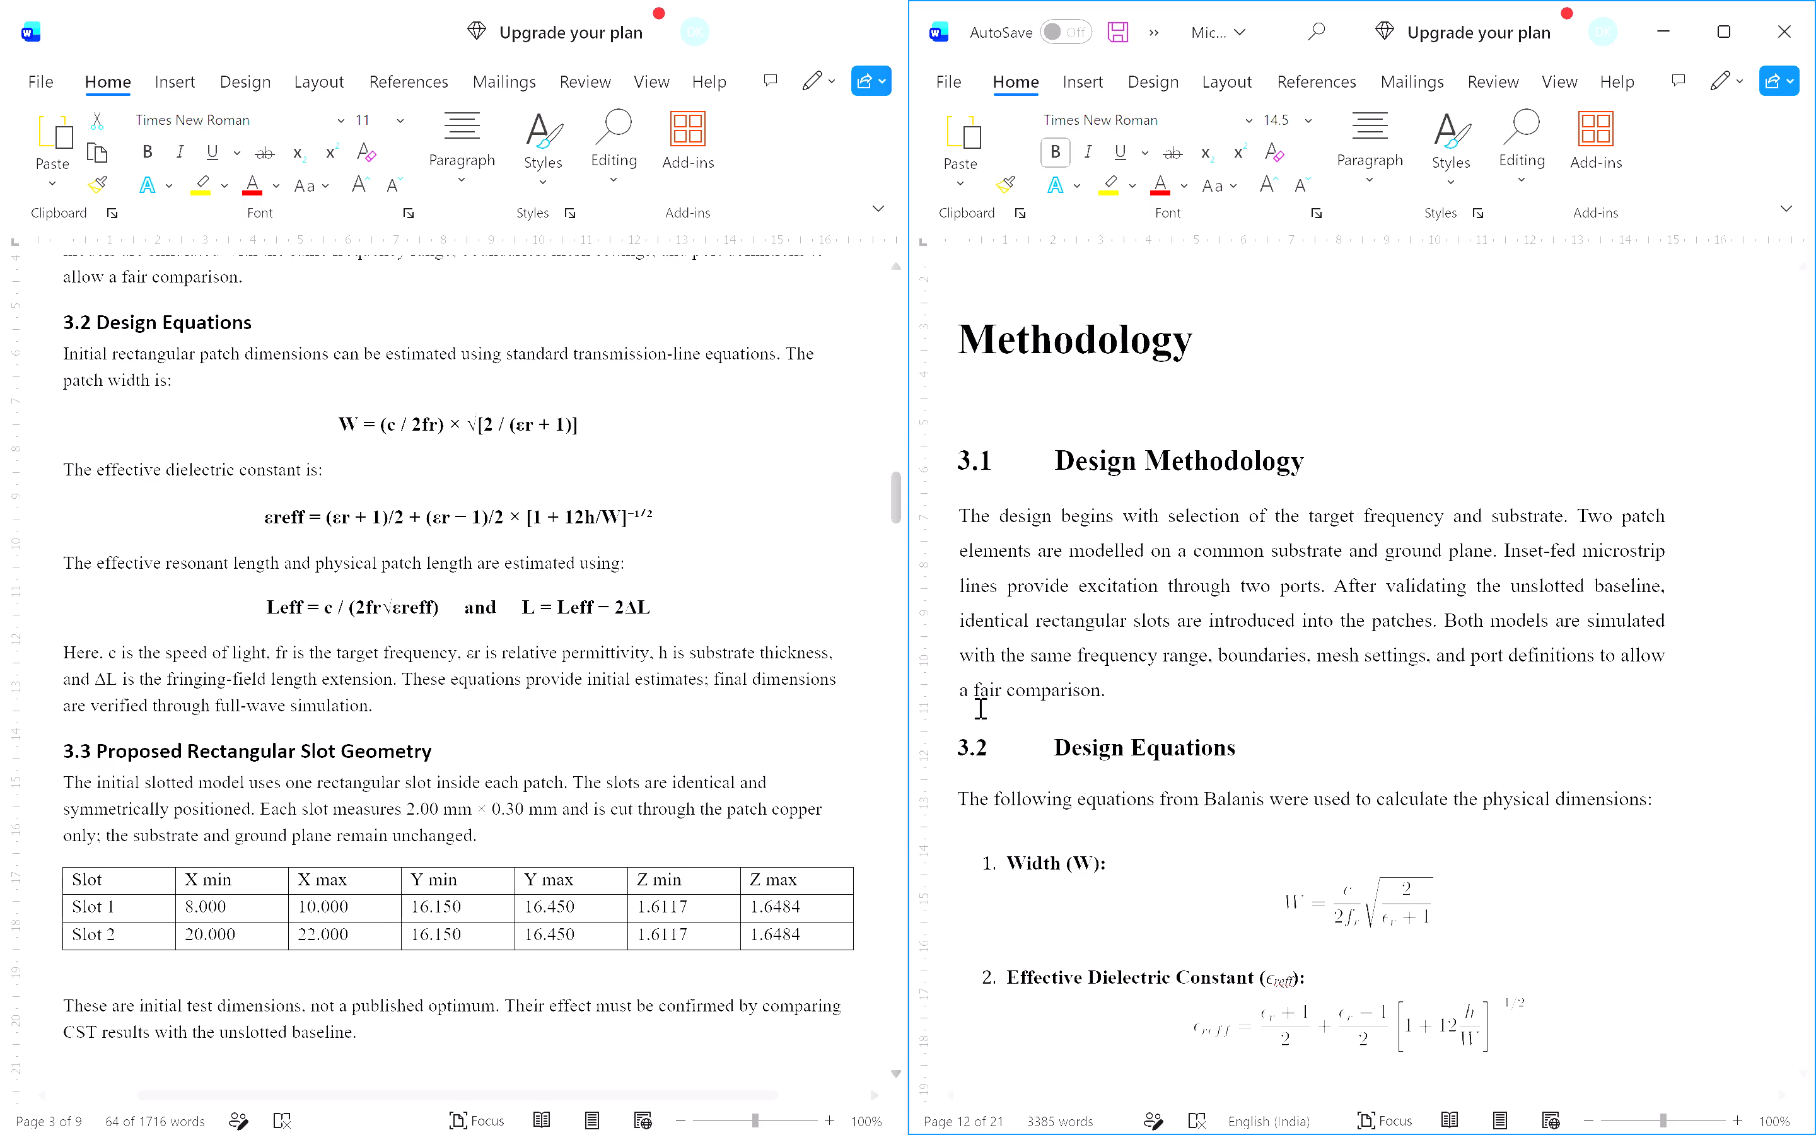
left_click(1056, 753)
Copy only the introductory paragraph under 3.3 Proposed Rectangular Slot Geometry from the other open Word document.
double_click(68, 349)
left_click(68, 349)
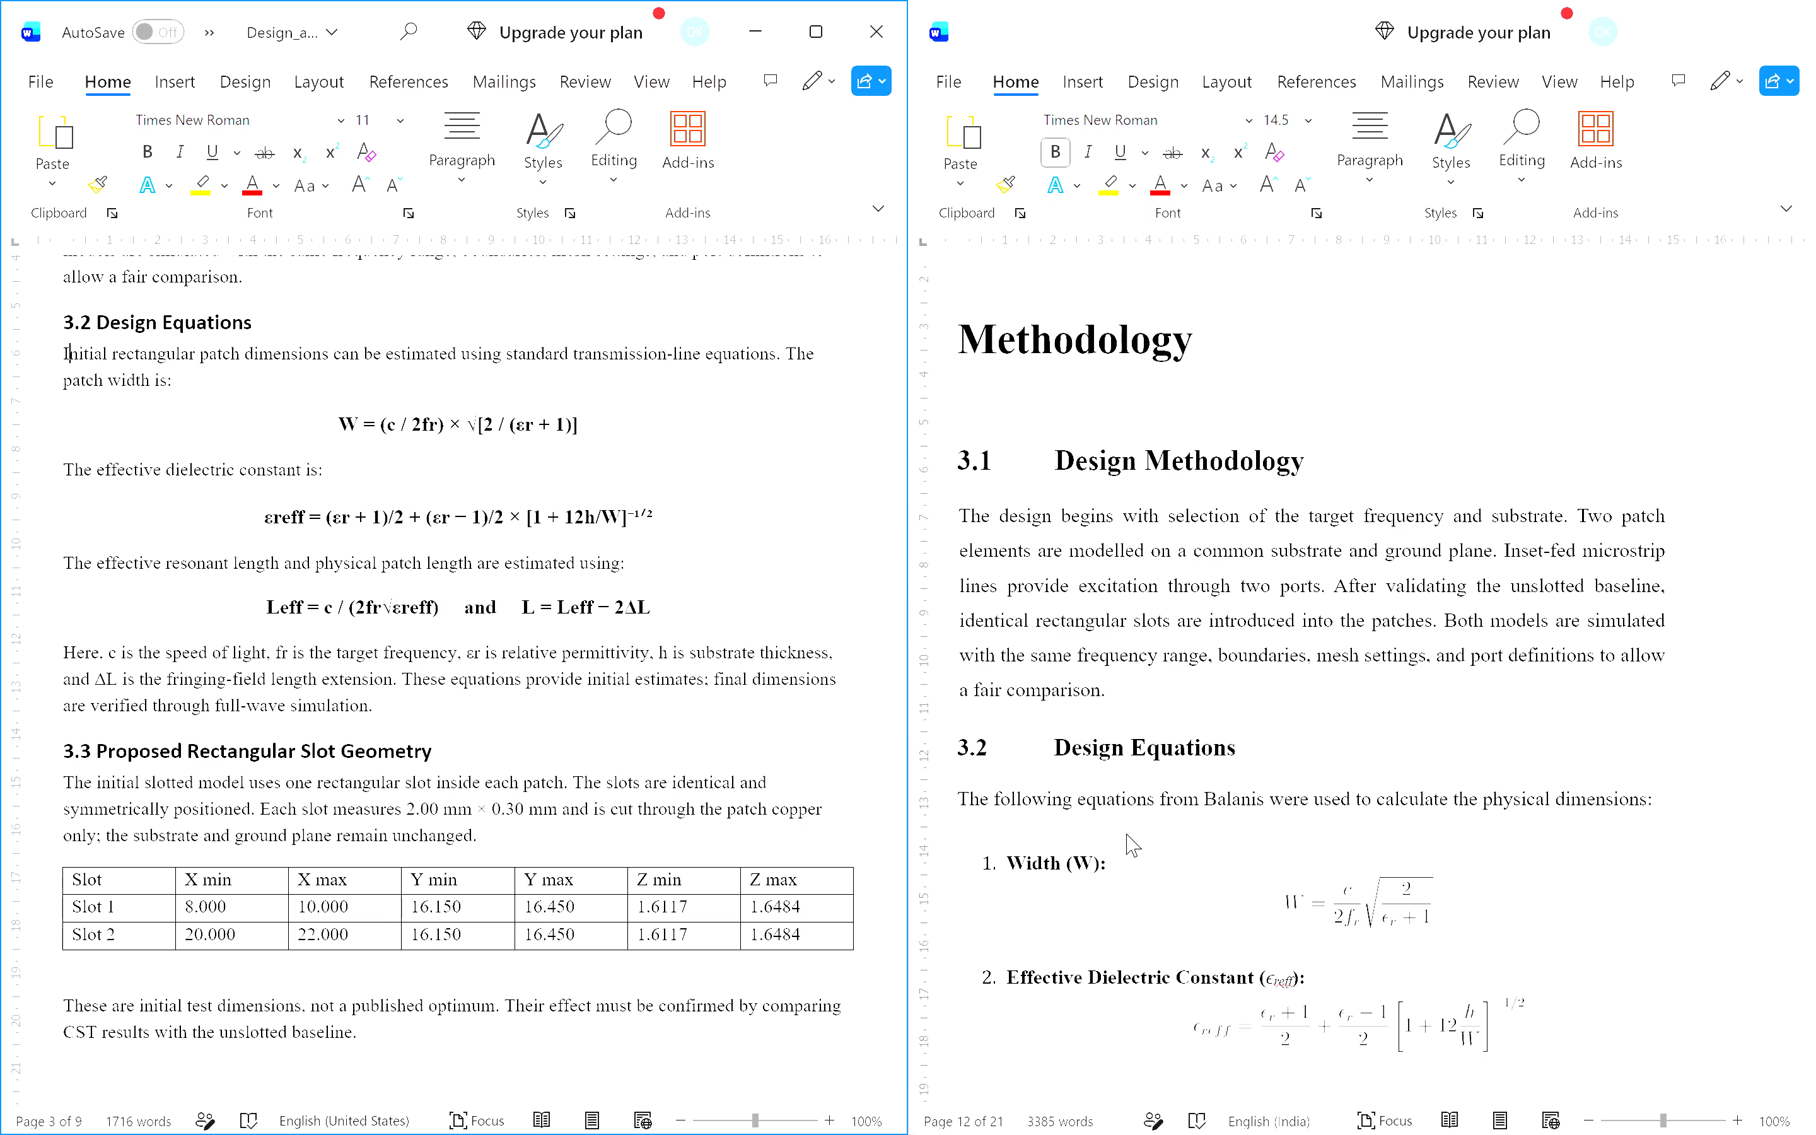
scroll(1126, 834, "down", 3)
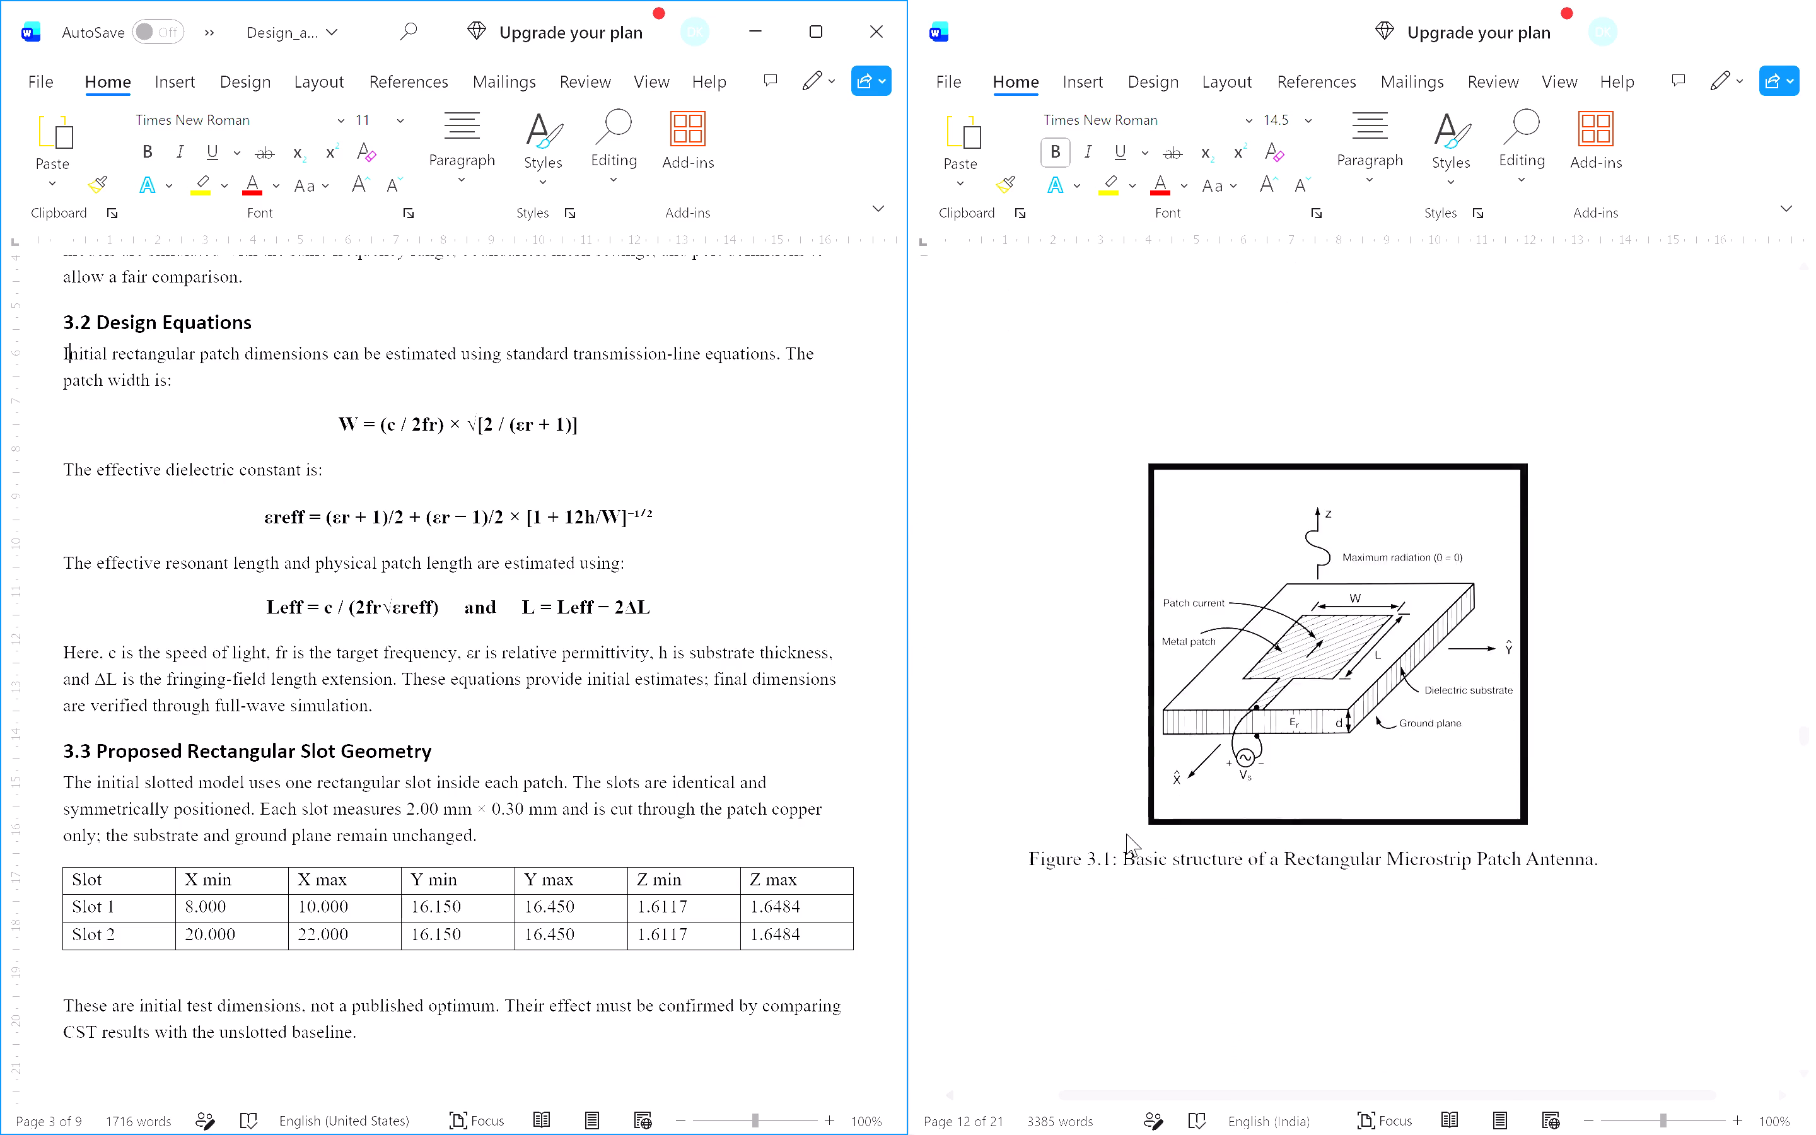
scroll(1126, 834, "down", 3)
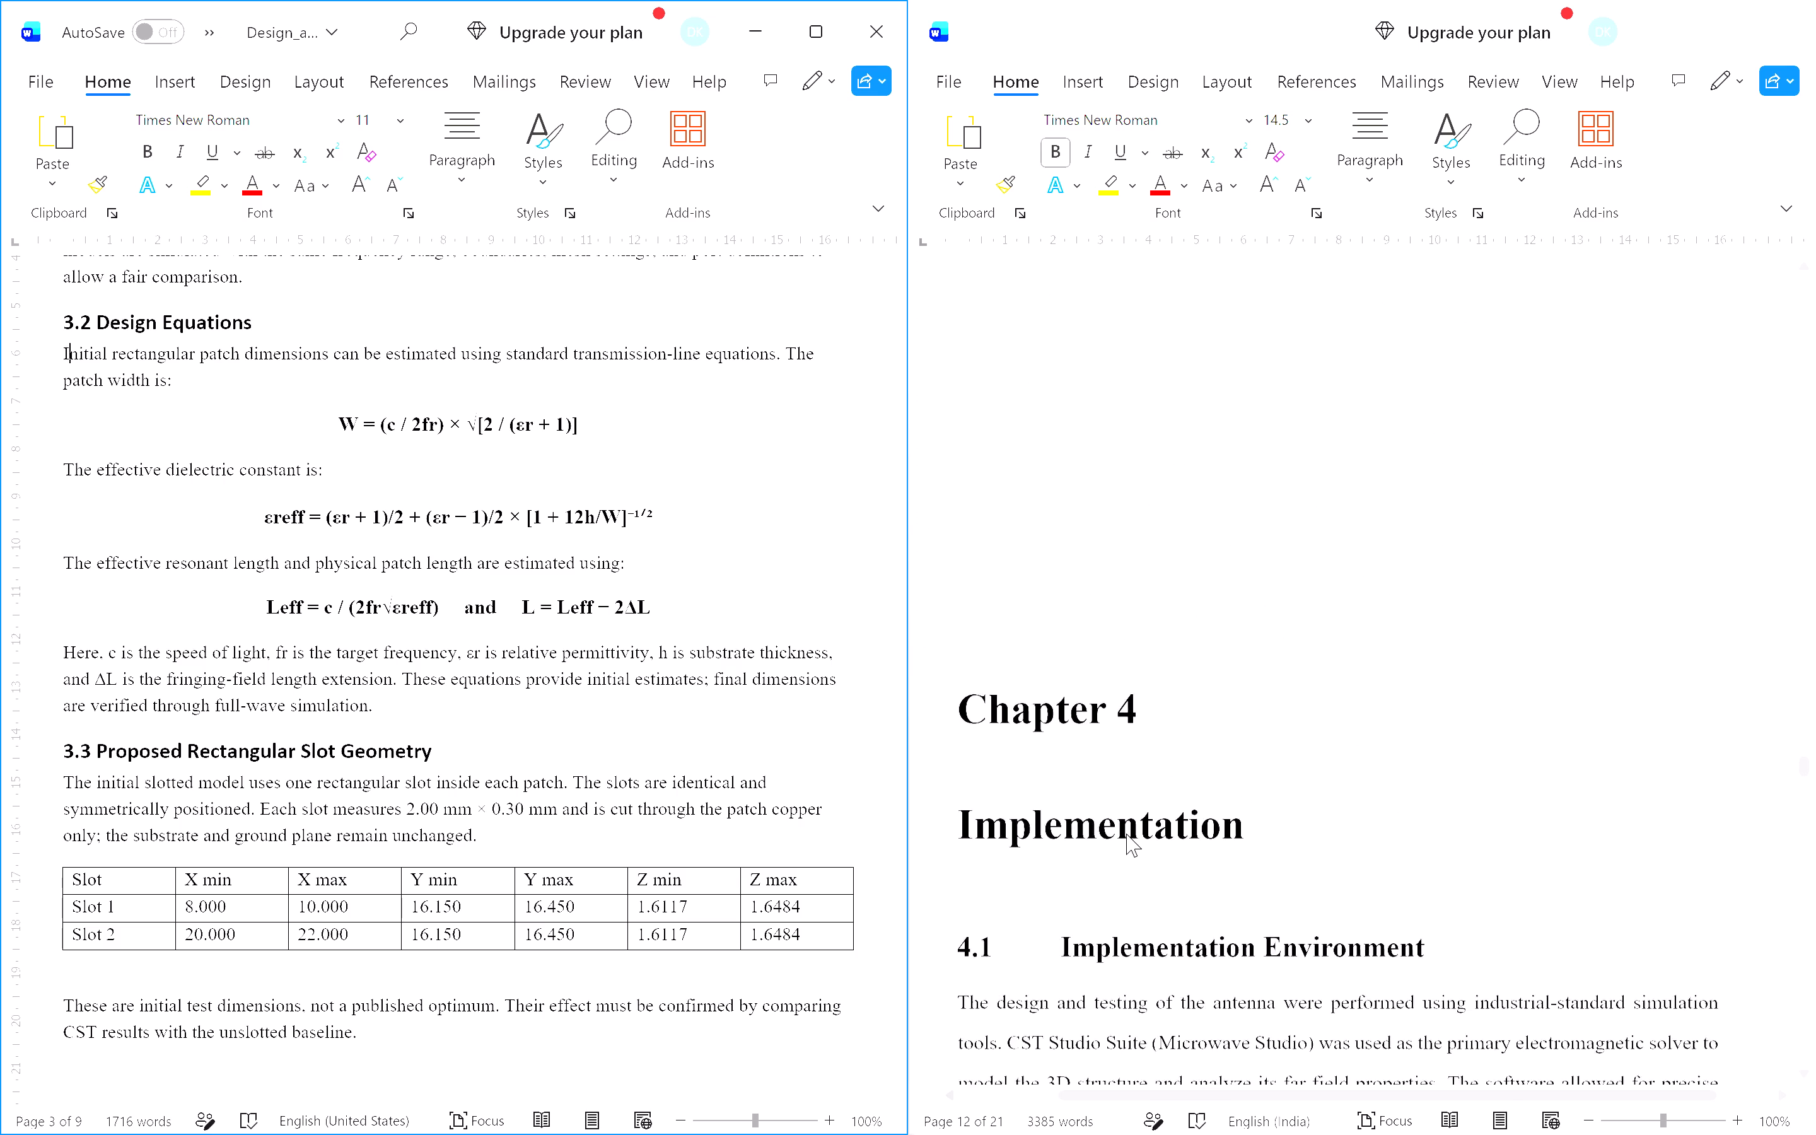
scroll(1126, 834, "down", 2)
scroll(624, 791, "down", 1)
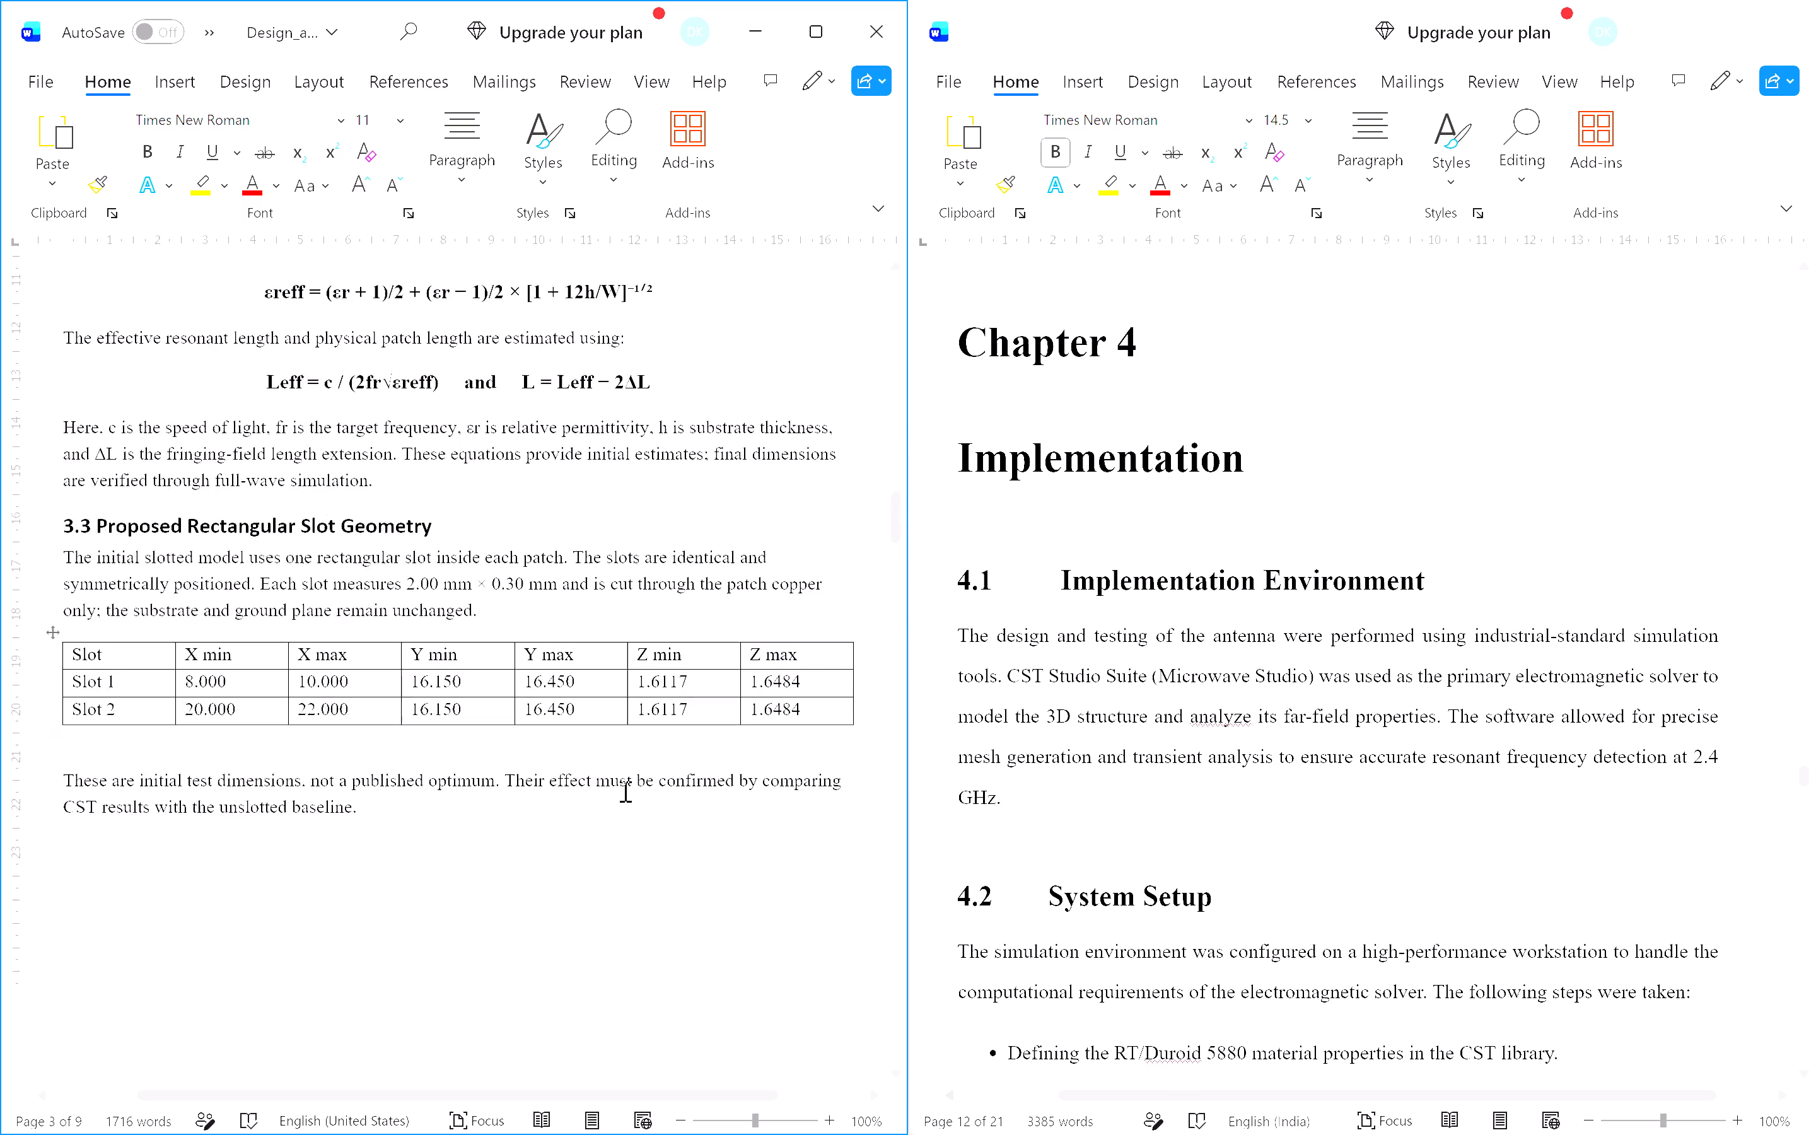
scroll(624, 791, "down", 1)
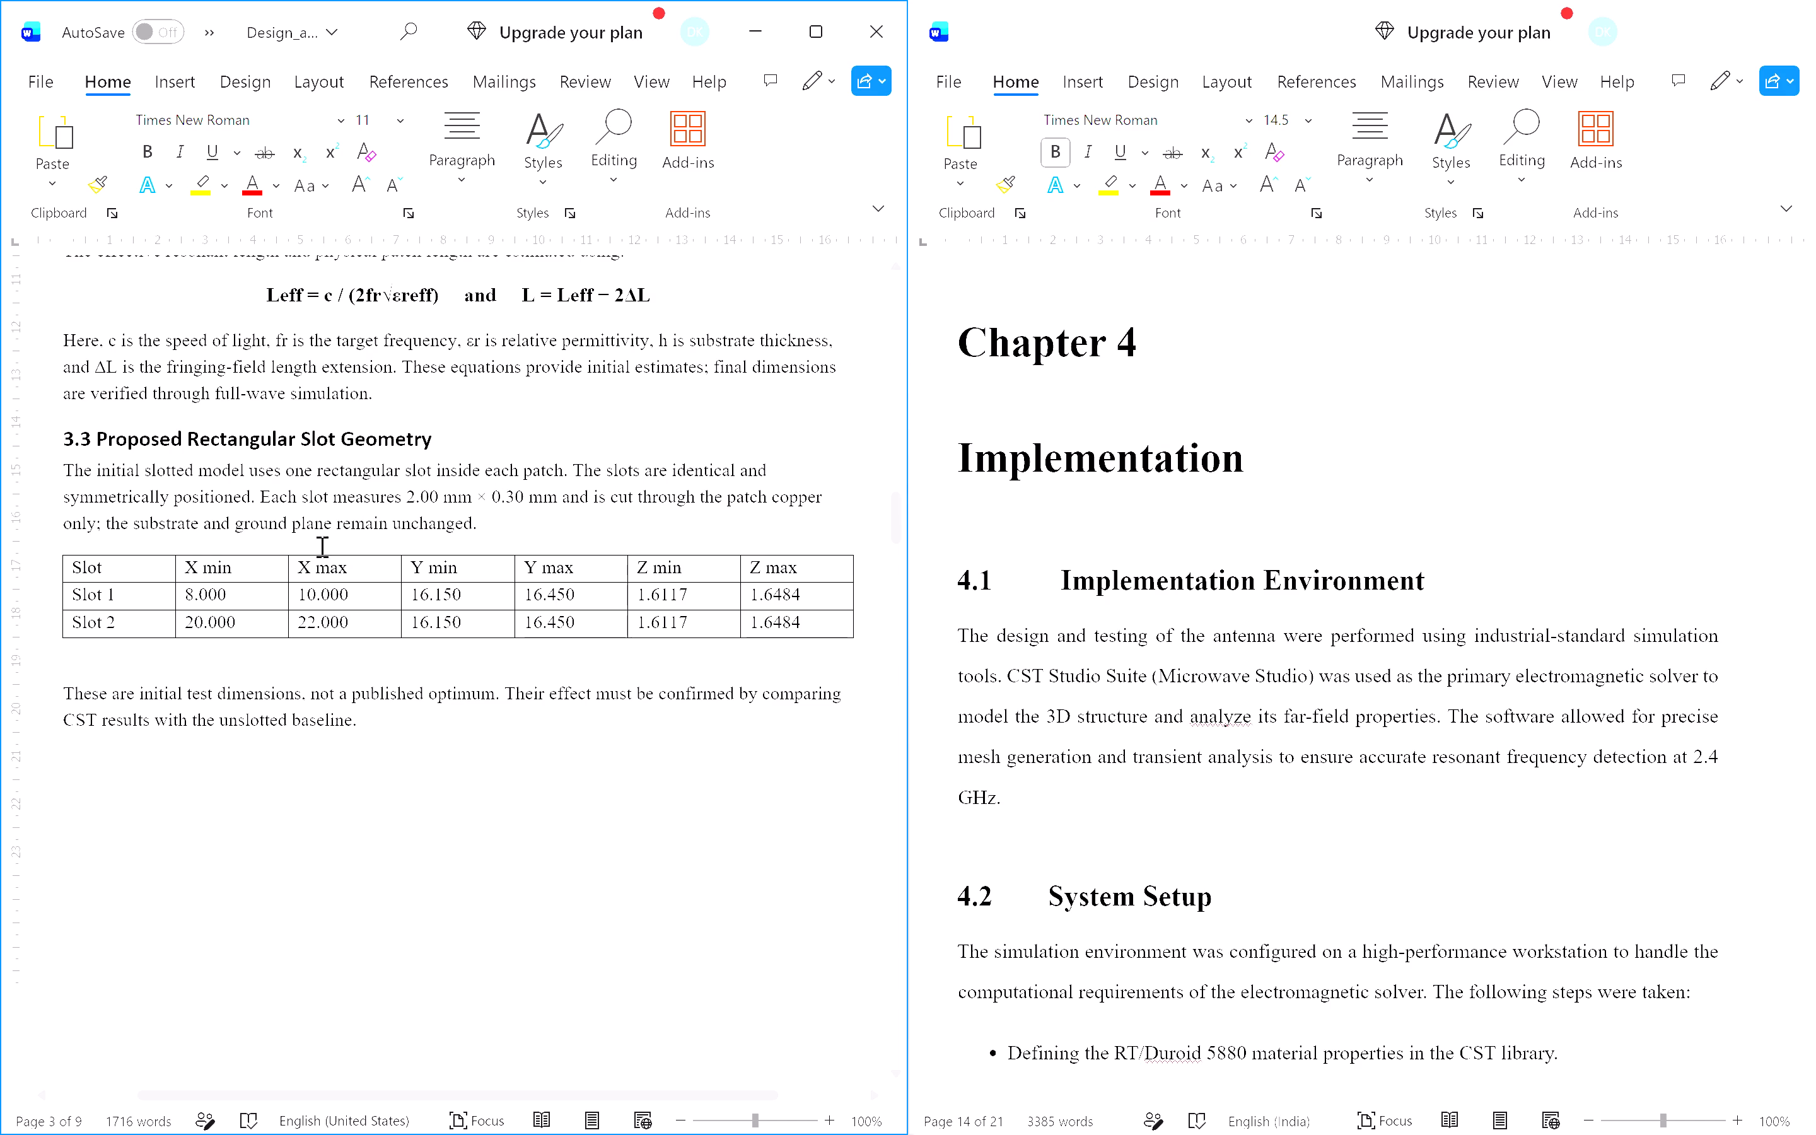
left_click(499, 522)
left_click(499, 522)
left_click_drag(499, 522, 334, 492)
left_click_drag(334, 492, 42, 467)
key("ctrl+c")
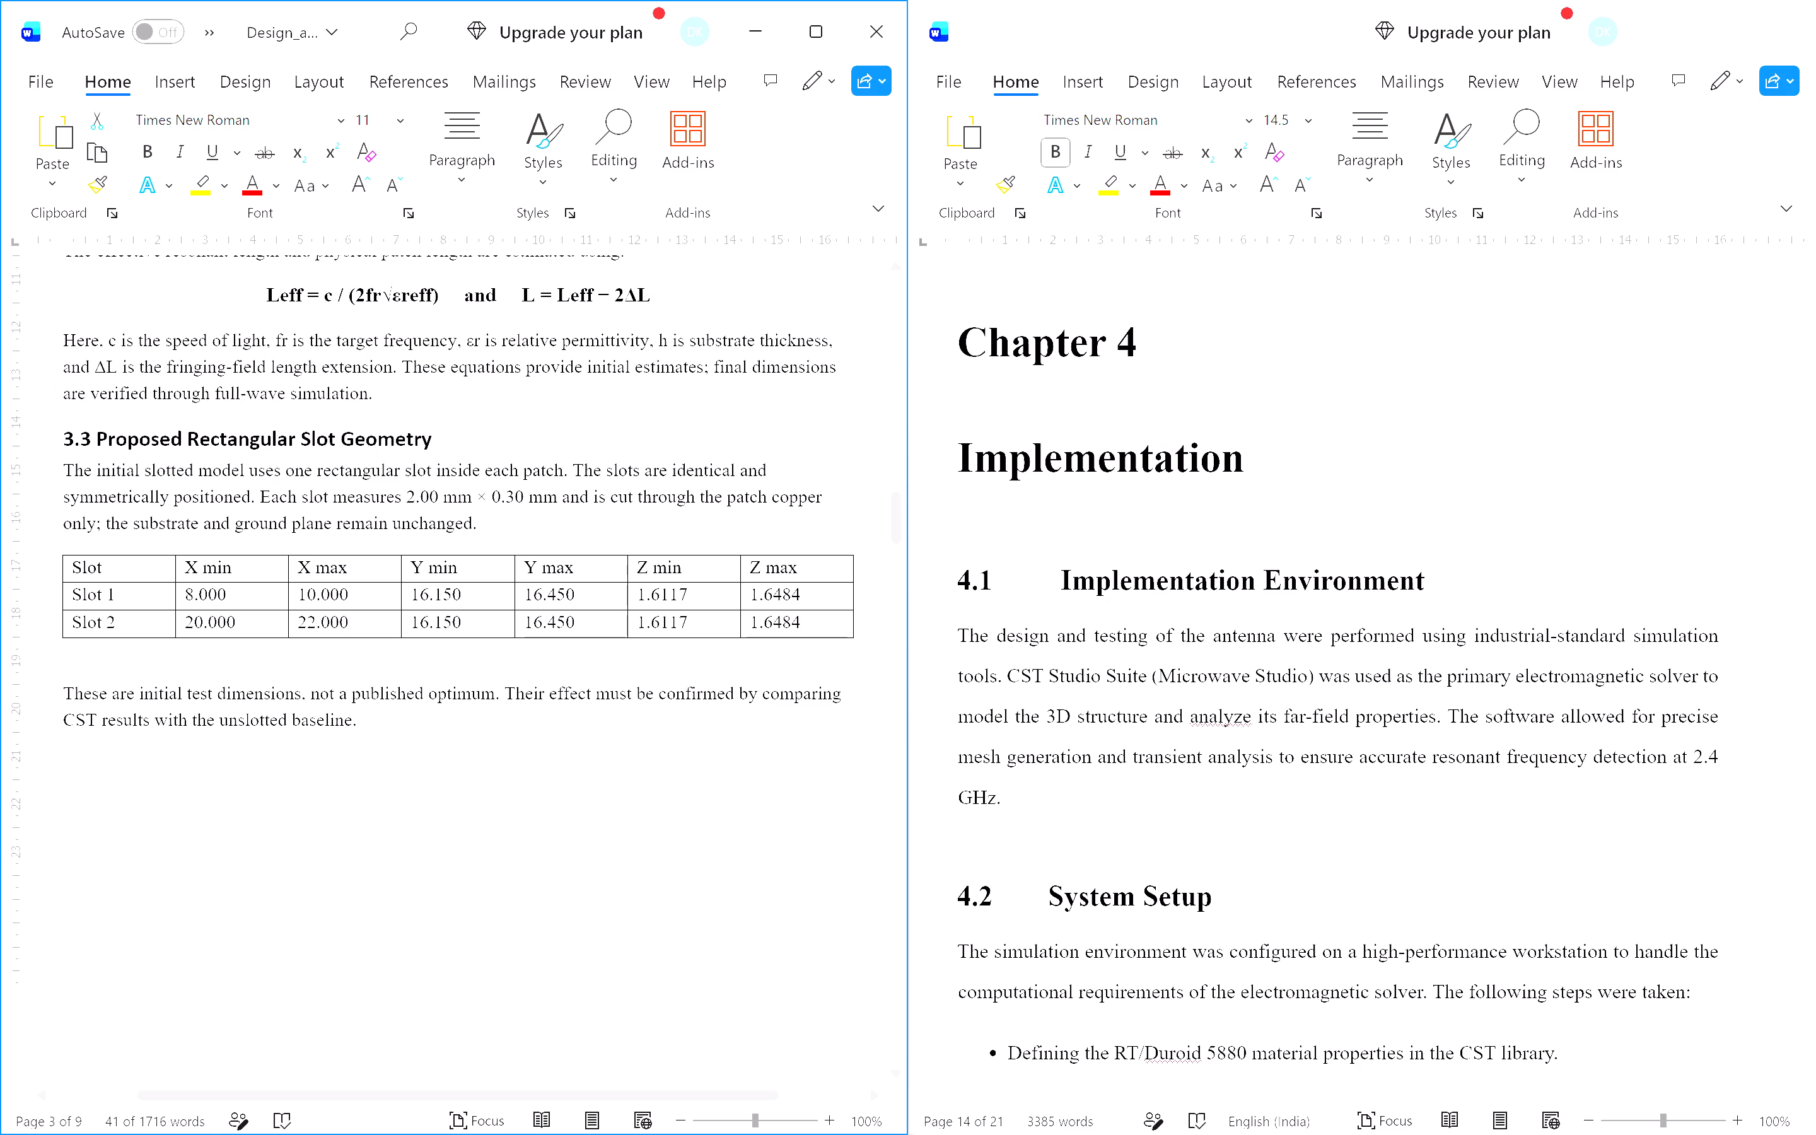
Copy the whole 3.3 Proposed Rectangular Slot Geometry section from the other document, including its heading, paragraph, slot coordinate table and closing note.
scroll(1054, 405, "up", 2)
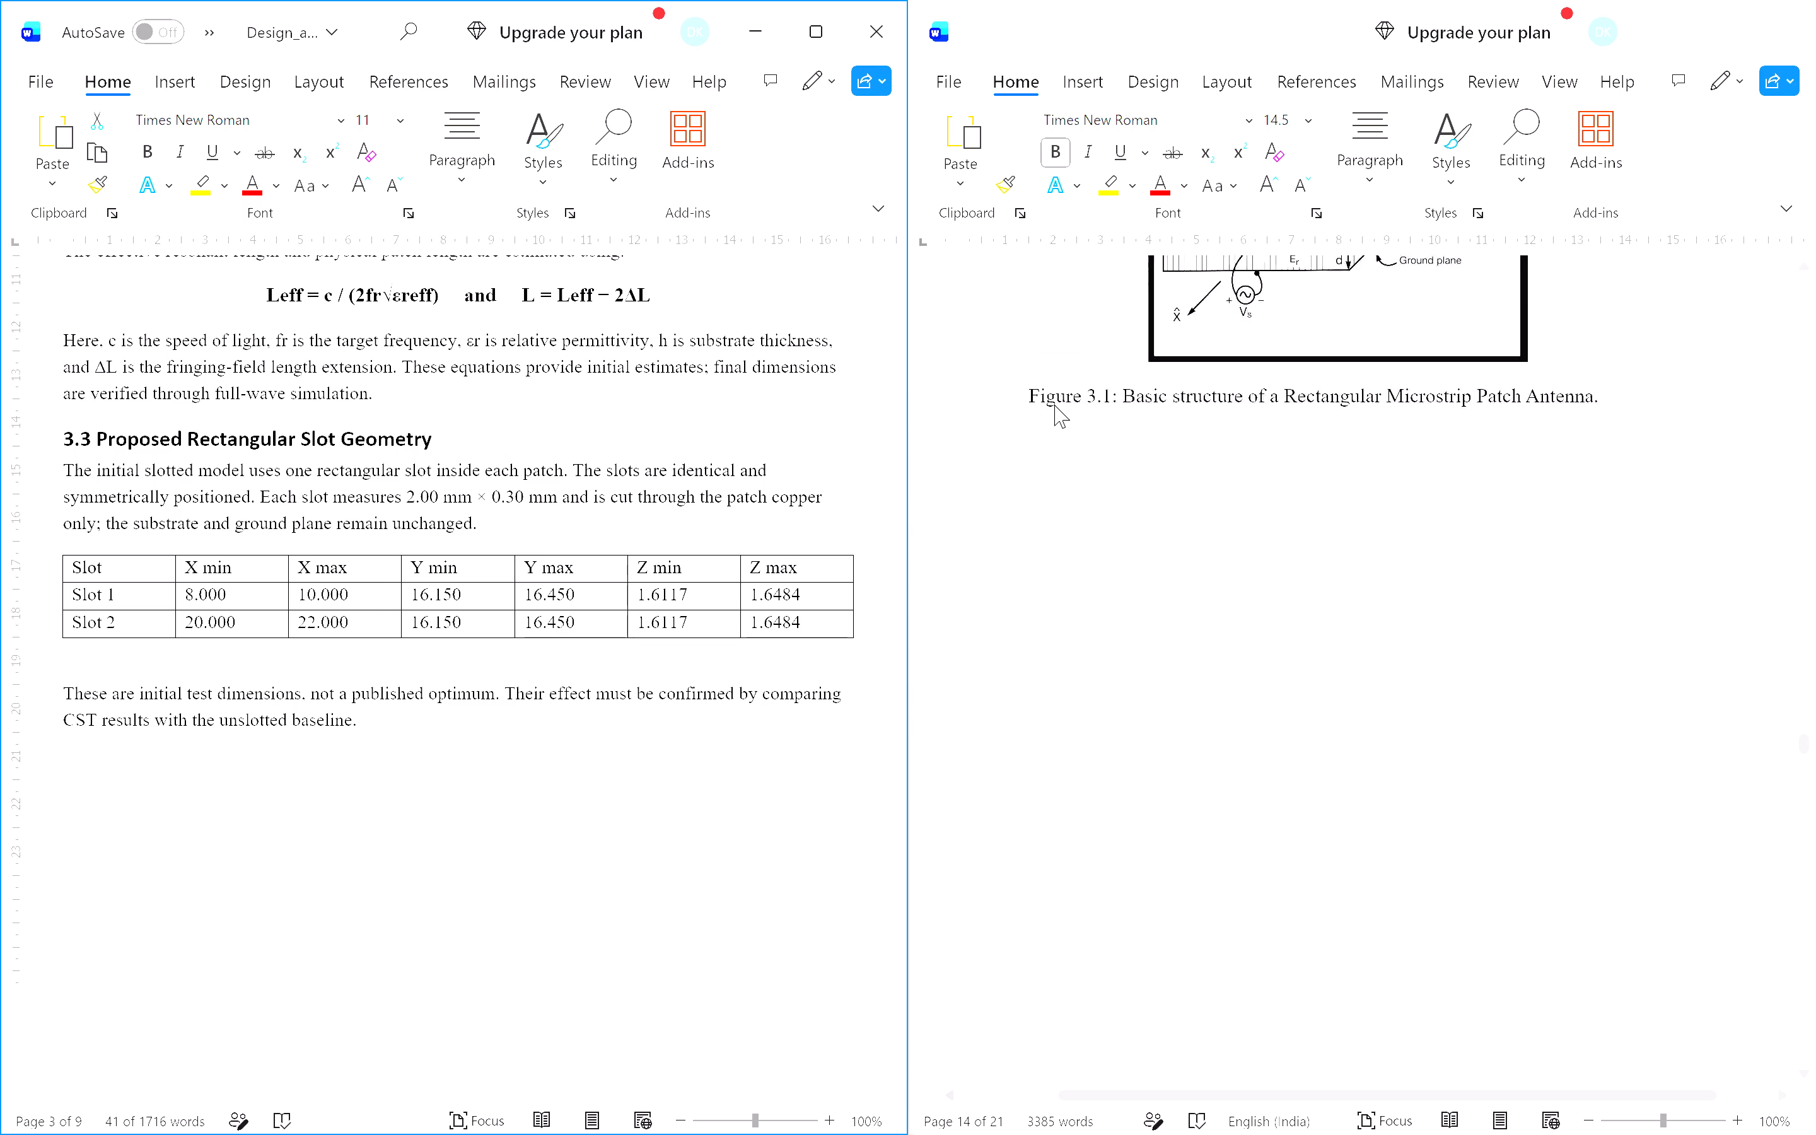
scroll(1054, 405, "up", 1)
scroll(1407, 482, "down", 3)
scroll(1407, 482, "up", 1)
scroll(1407, 482, "down", 1)
scroll(658, 613, "down", 2)
scroll(658, 613, "up", 1)
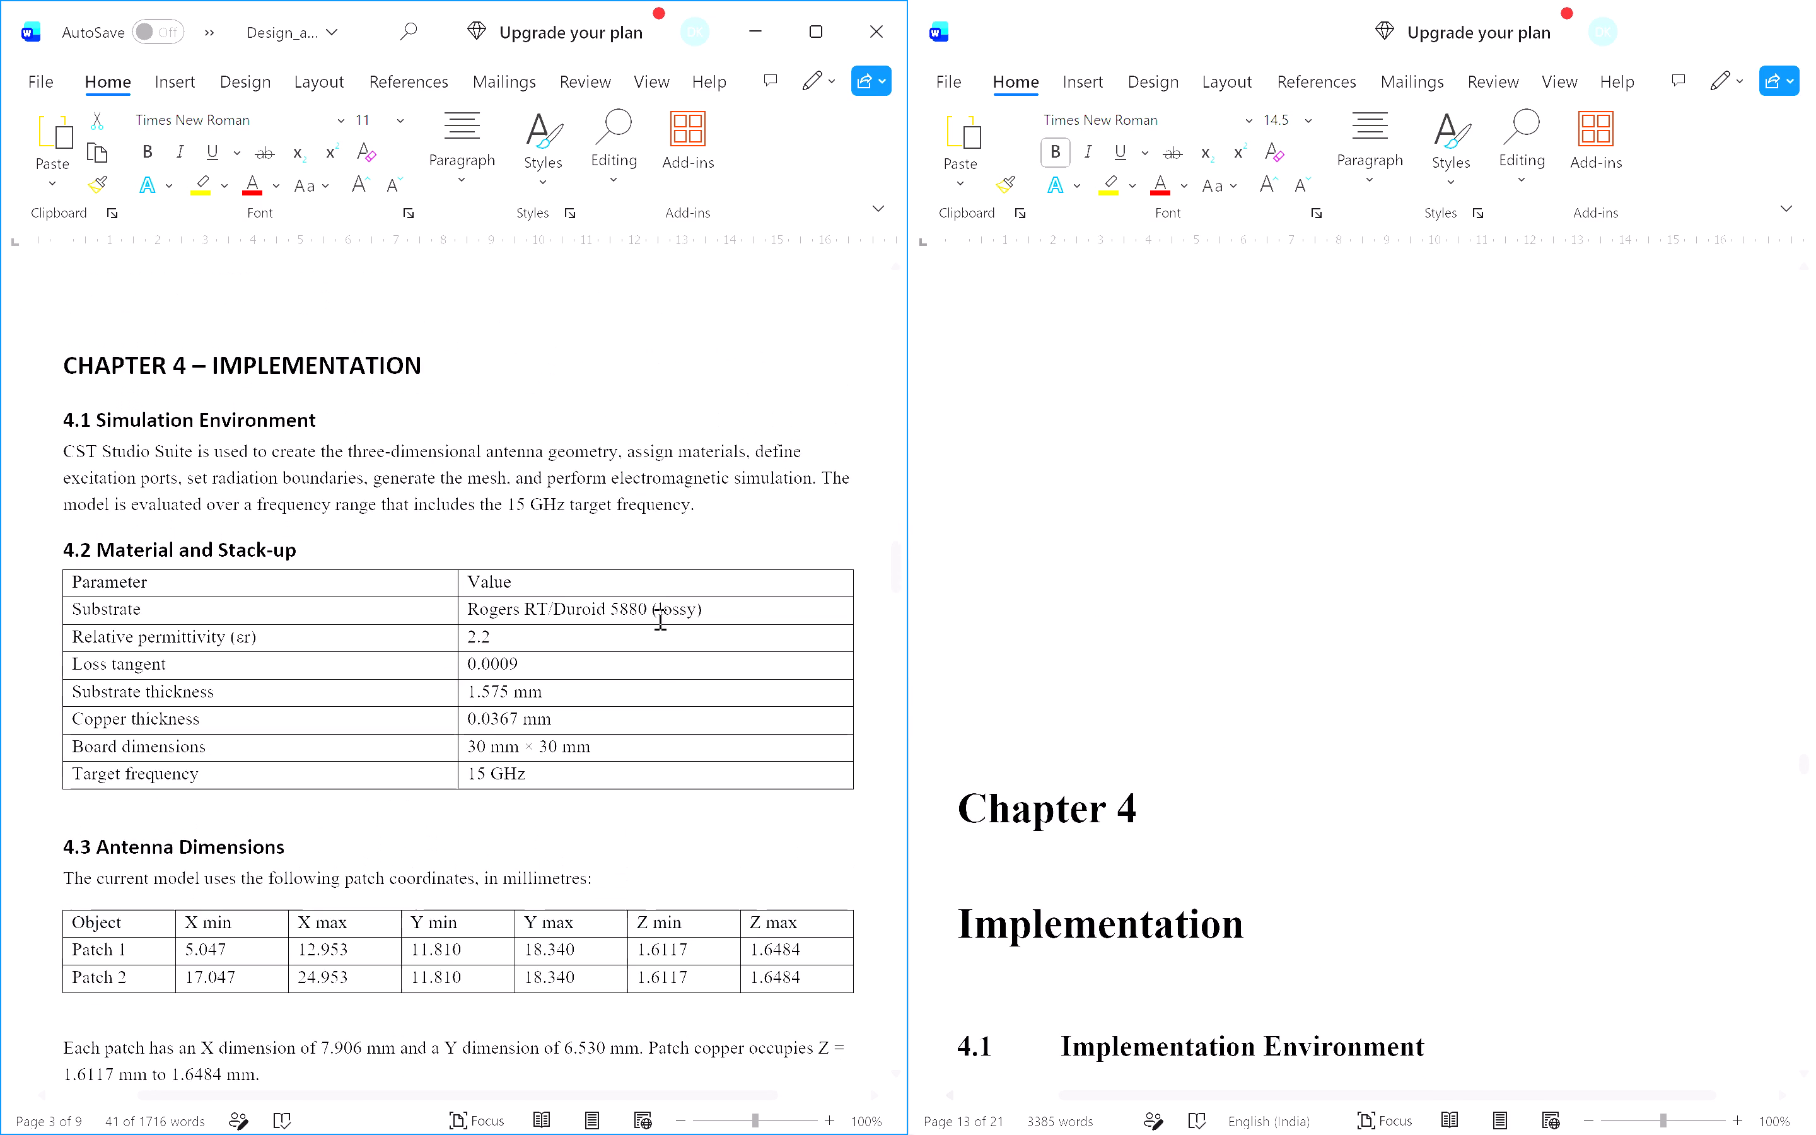
scroll(777, 738, "up", 2)
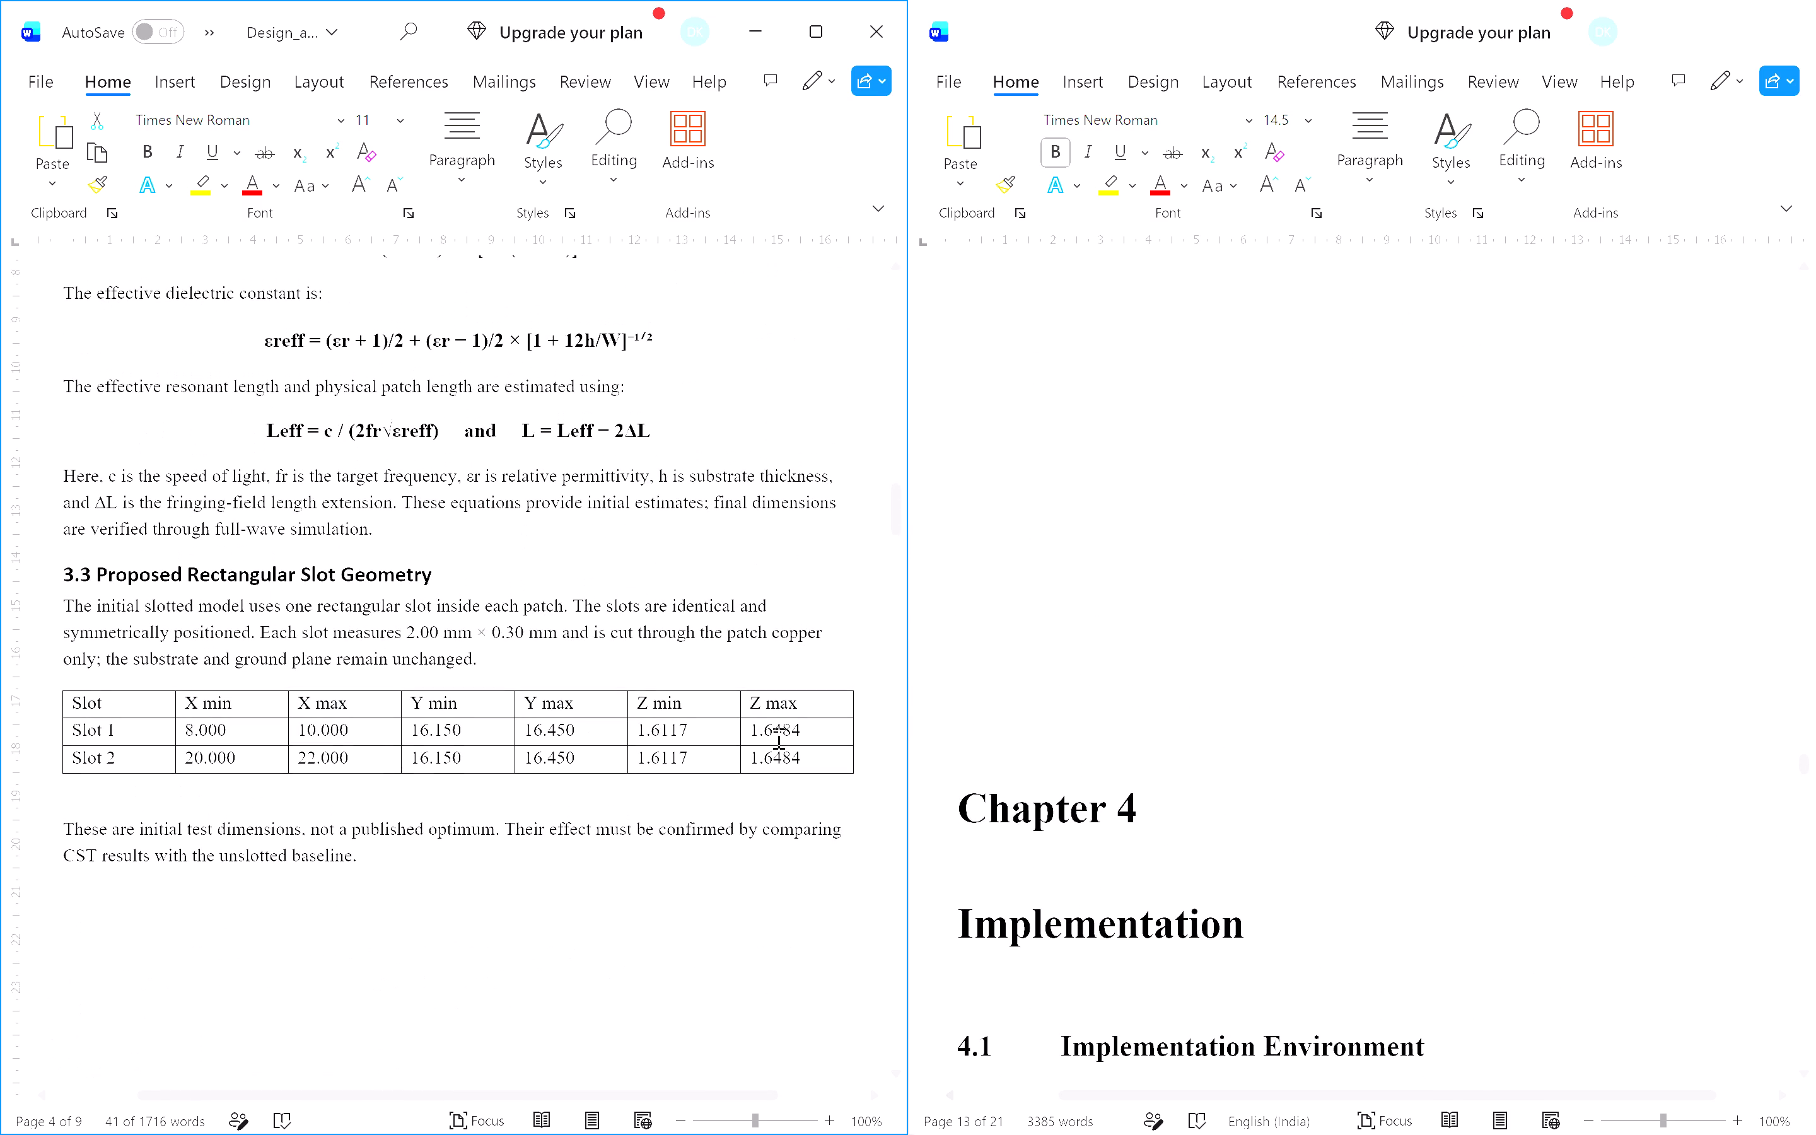
scroll(1117, 631, "down", 1)
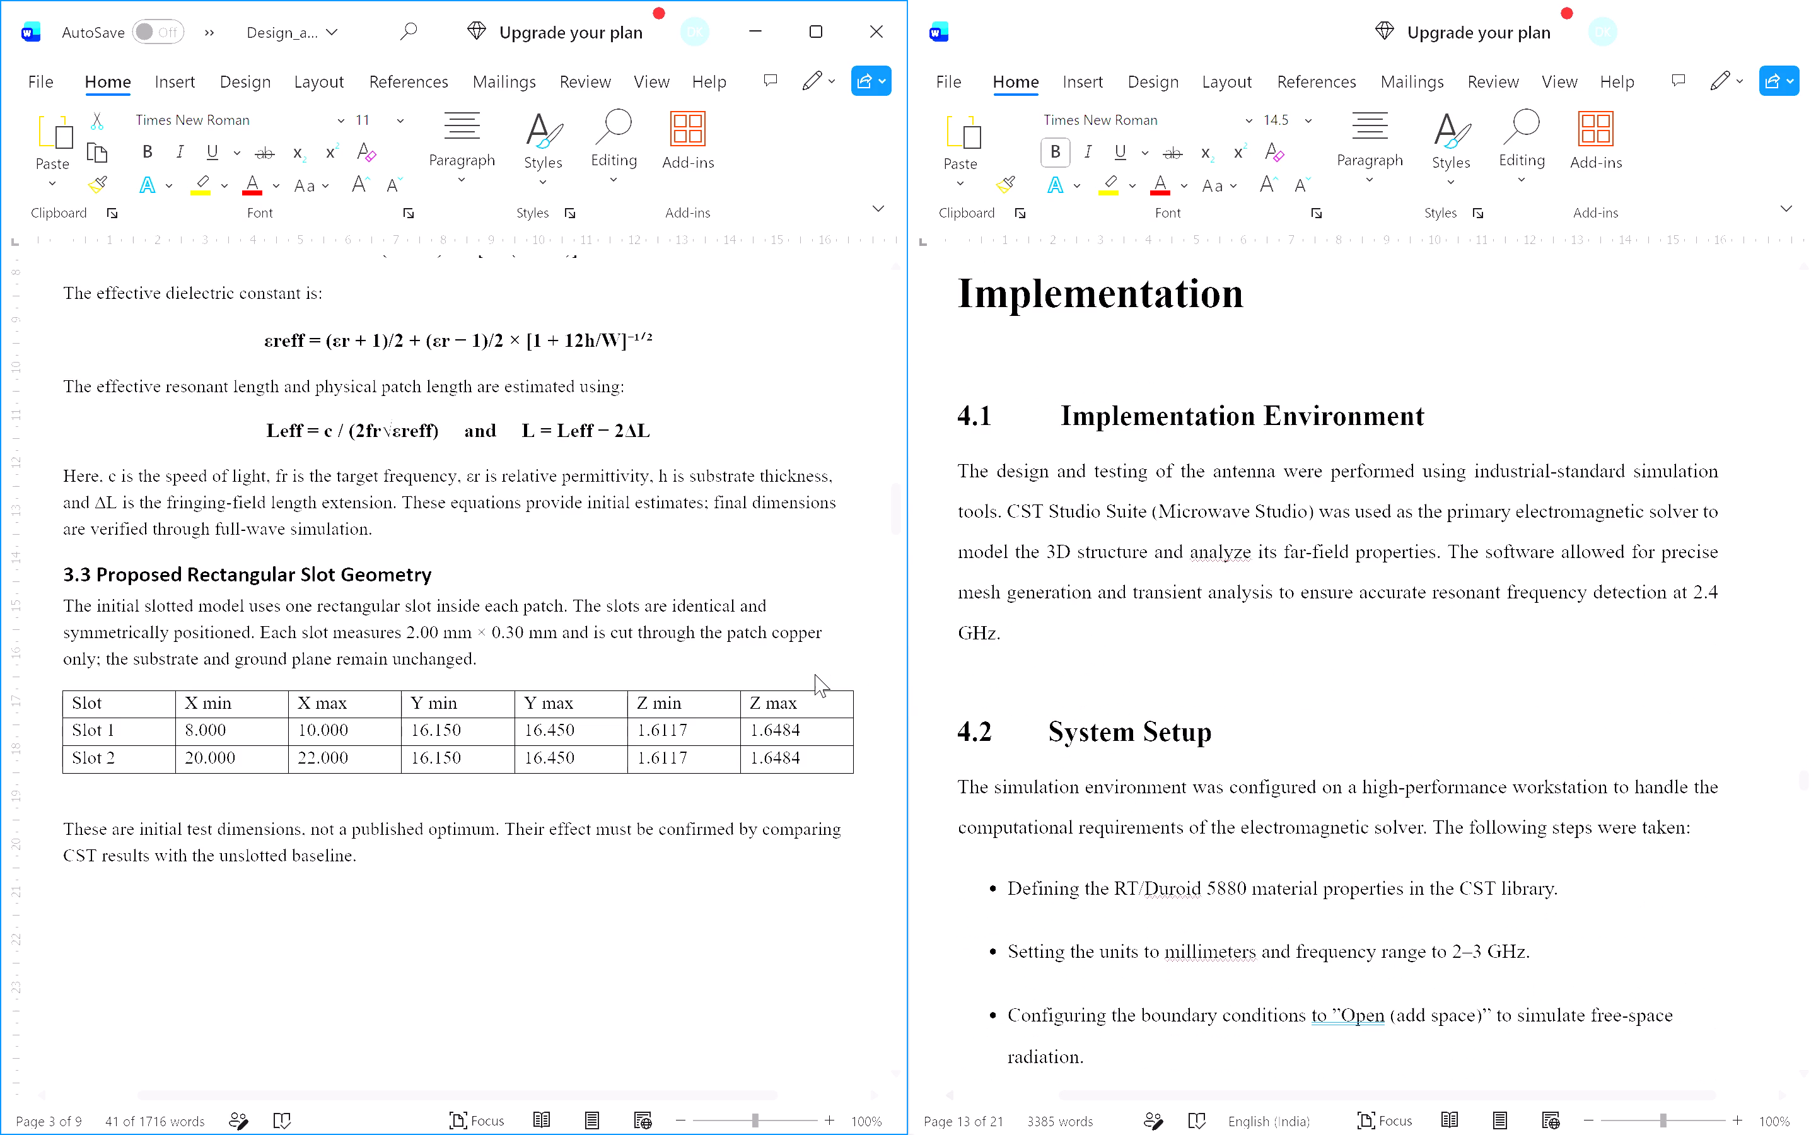
left_click_drag(379, 862, 379, 861)
left_click_drag(379, 861, 66, 563)
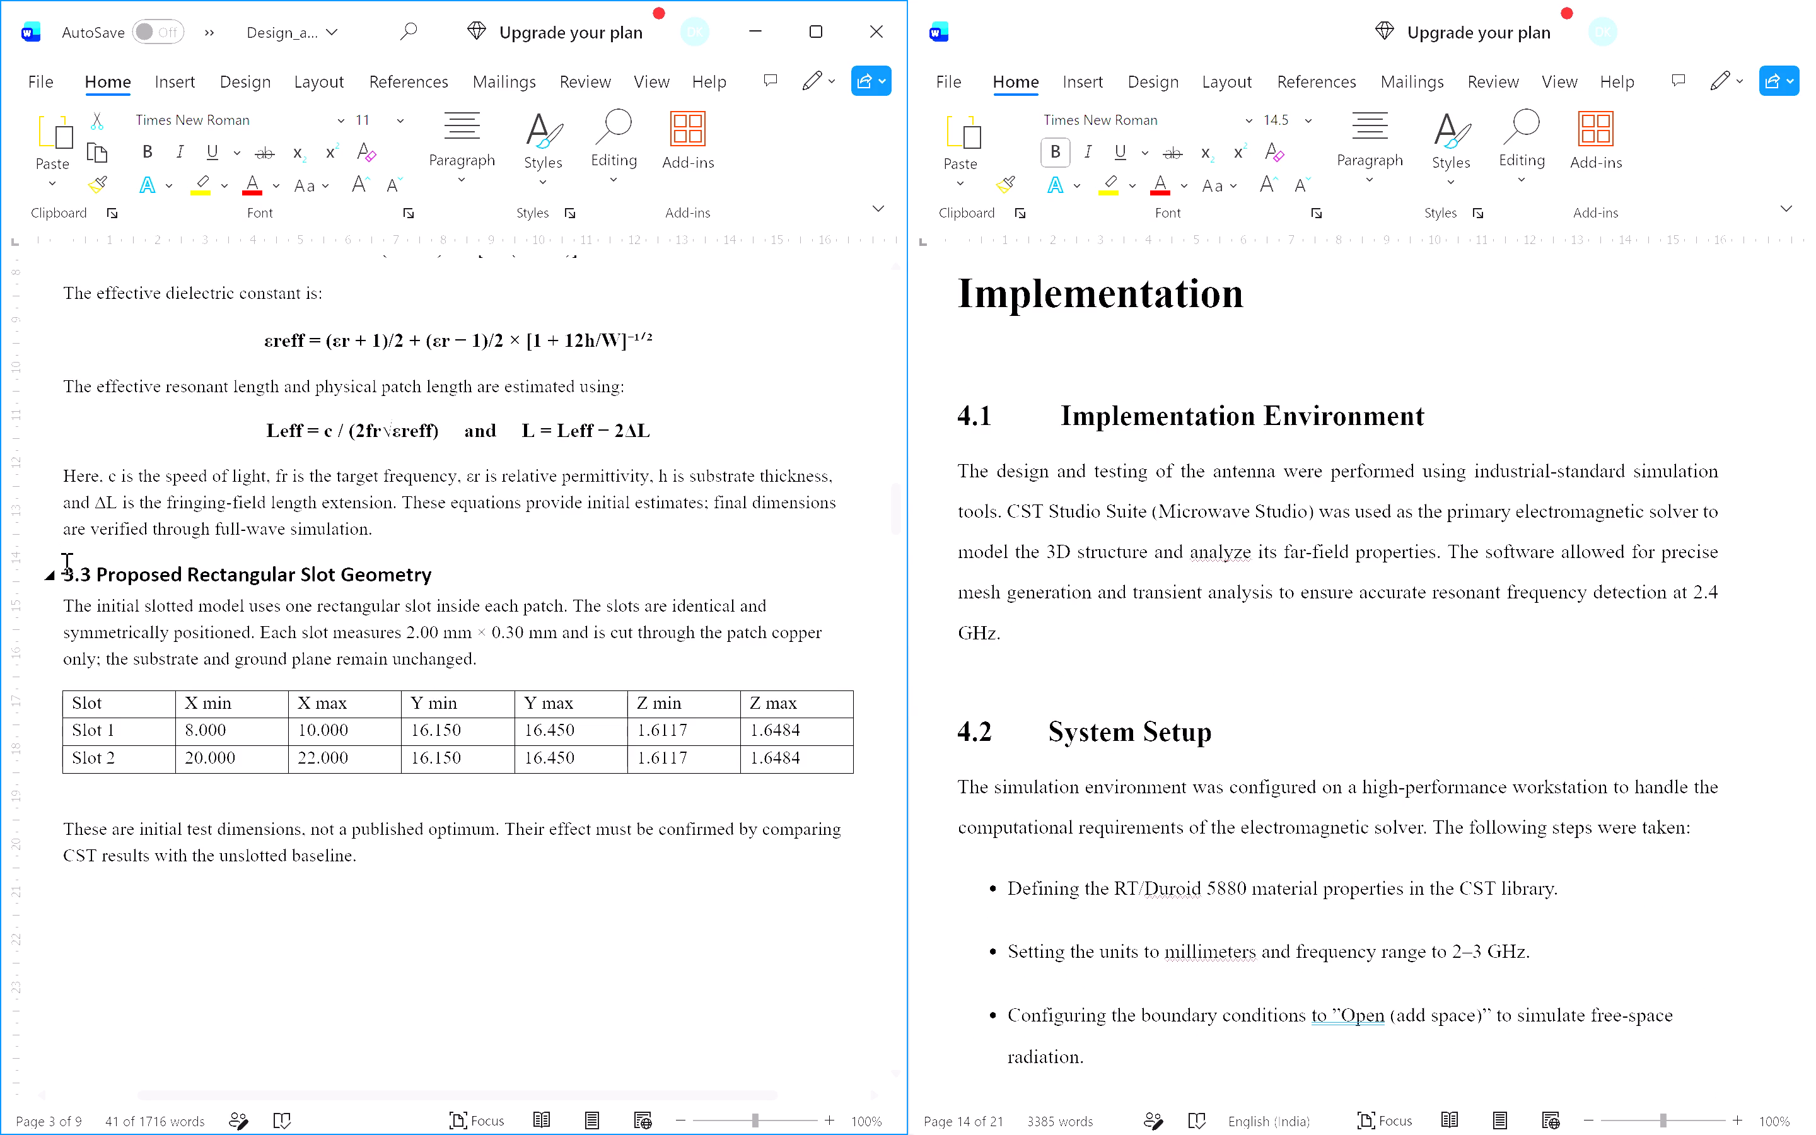
left_click_drag(66, 563, 67, 567)
key("ctrl+c")
scroll(1148, 416, "up", 2)
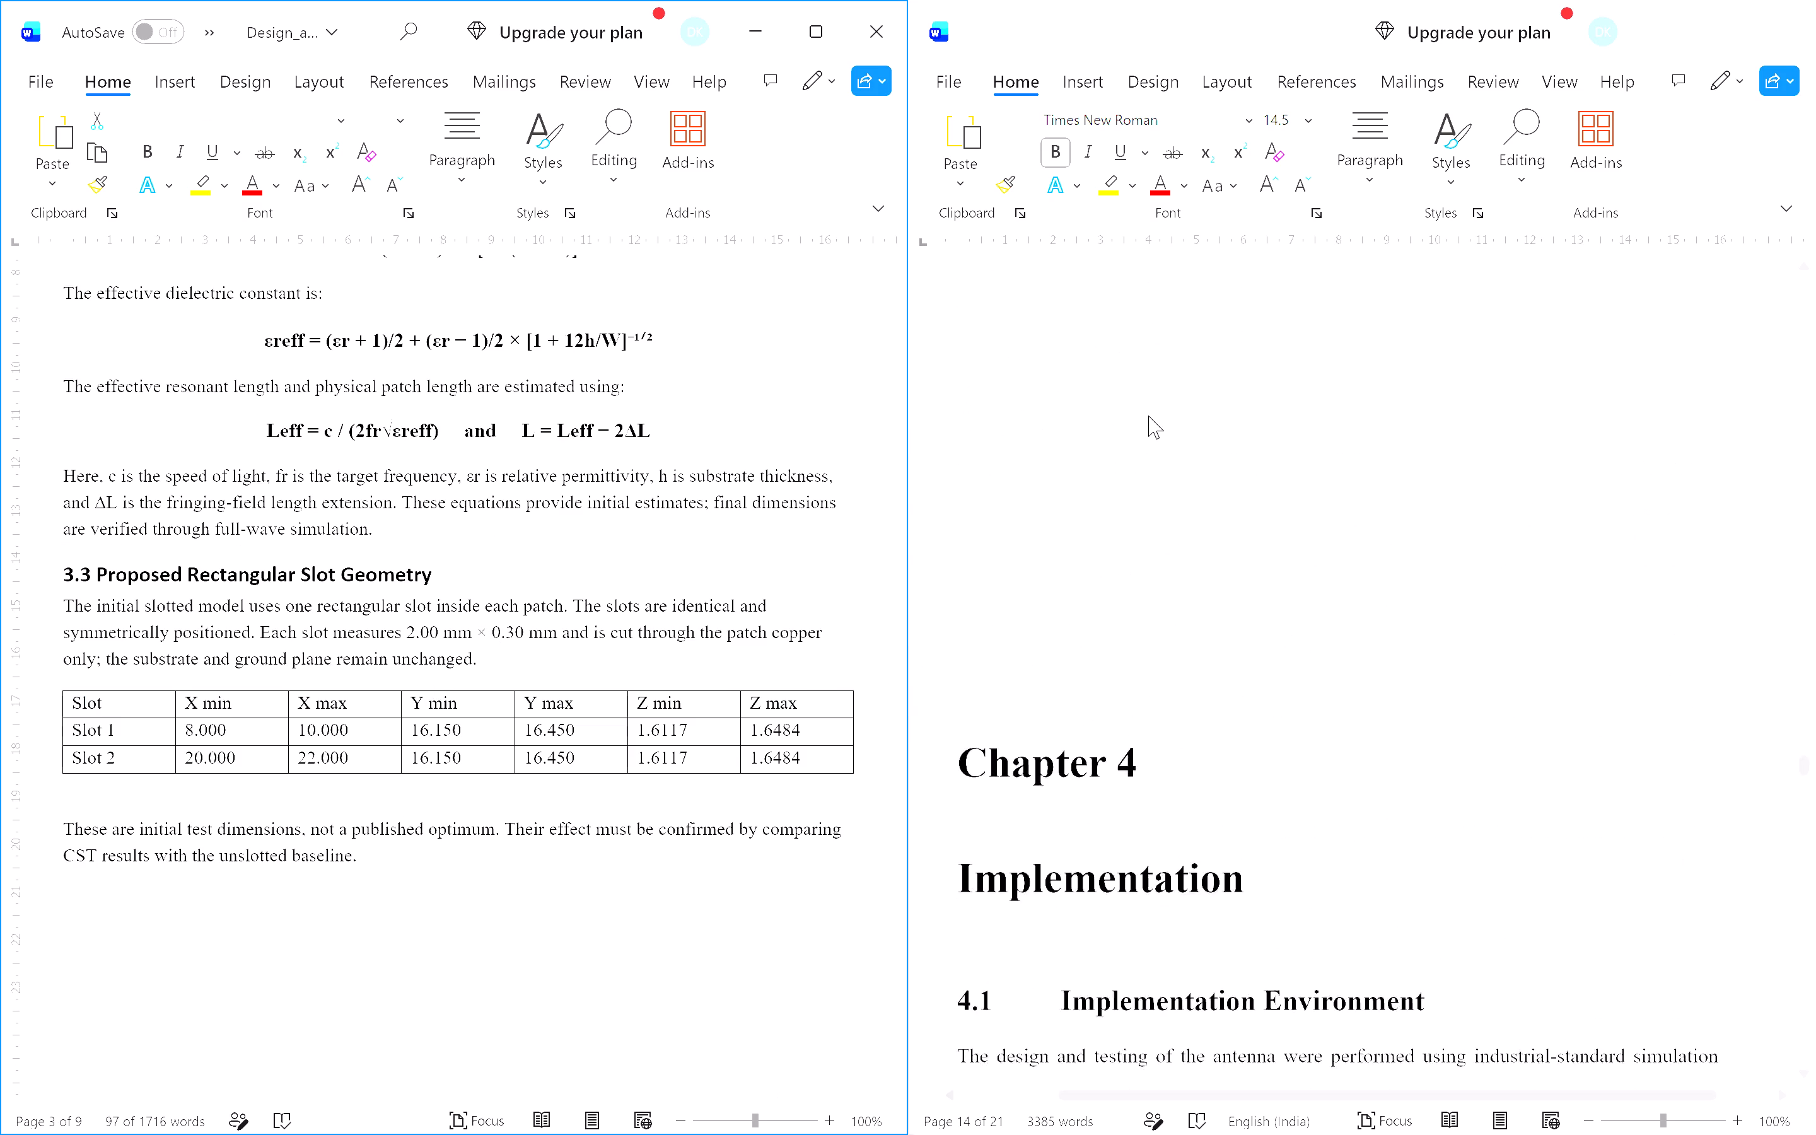
Paste the copied 3.3 Proposed Rectangular Slot Geometry section below the Figure 3.1 caption, closing the blank gap before Chapter 4.
scroll(1148, 416, "up", 2)
left_click(1664, 649)
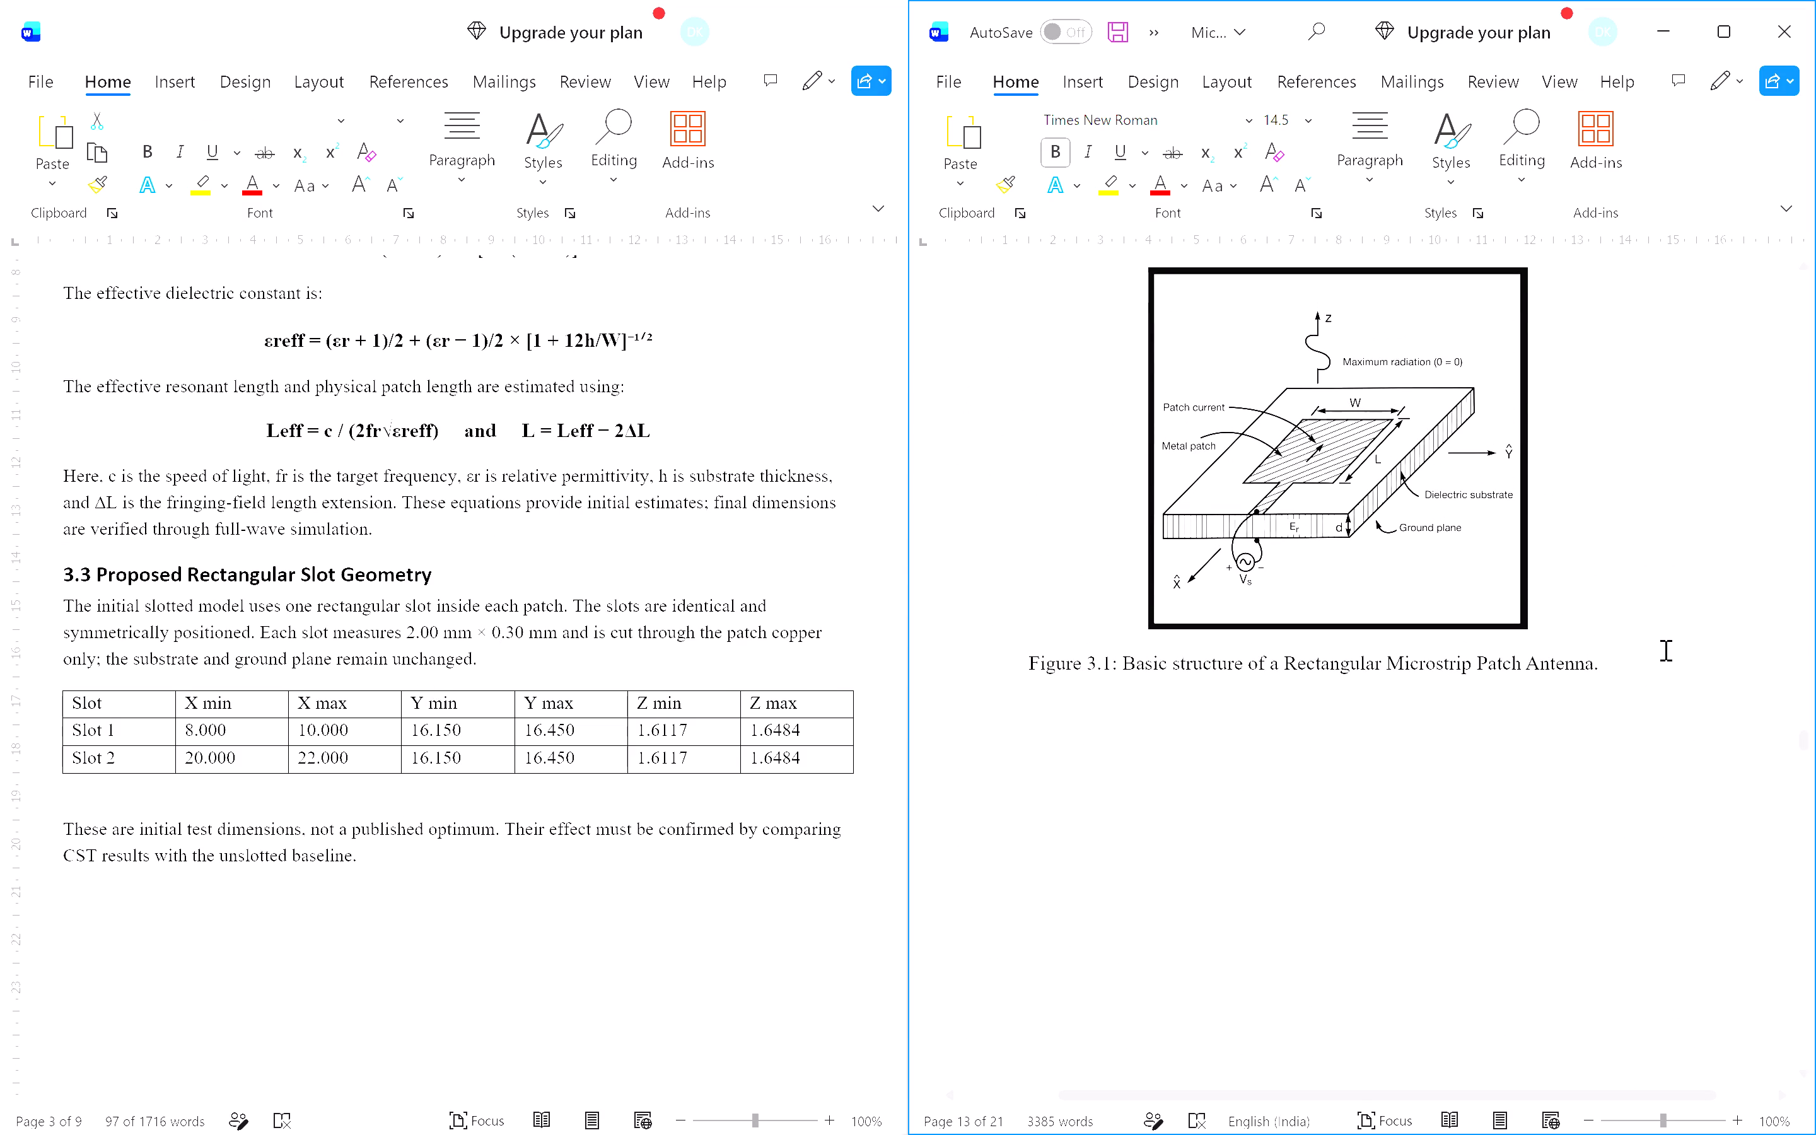
left_click(1608, 678)
key("Return")
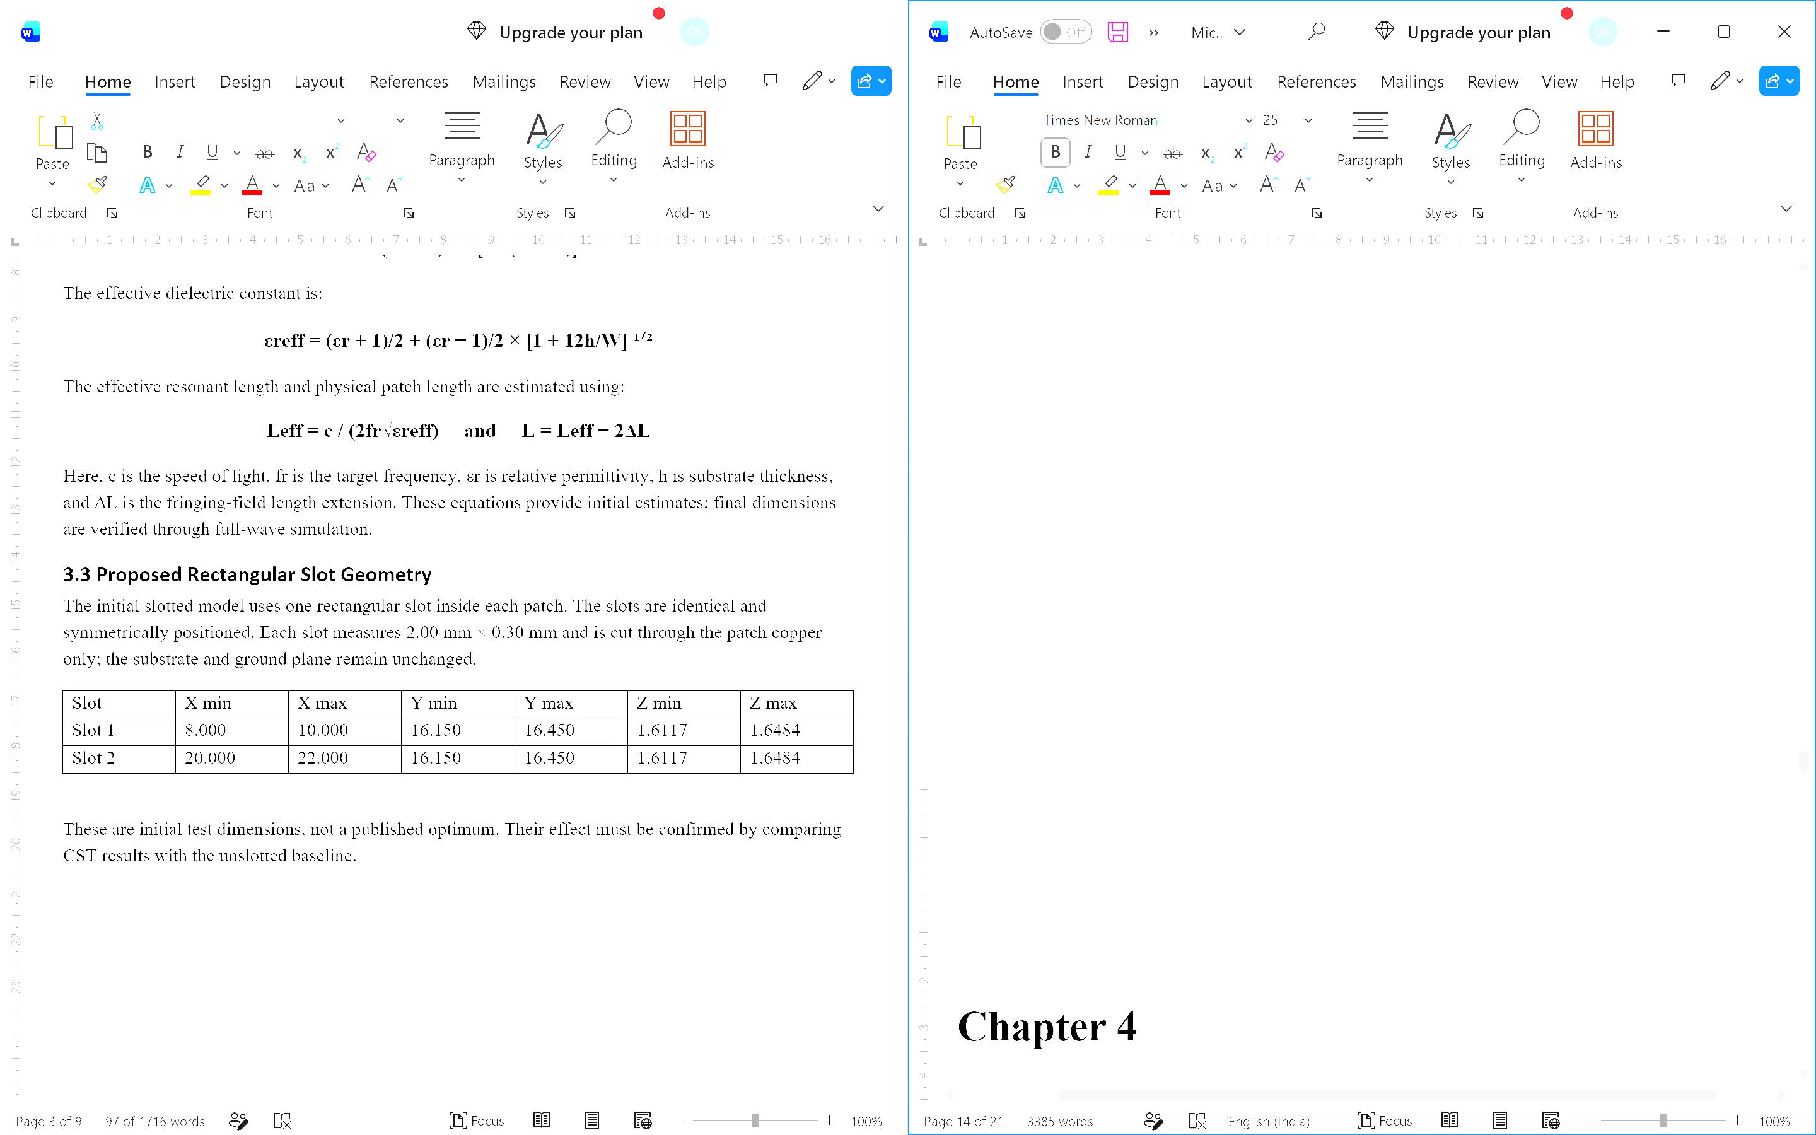
key("BackSpace")
key("BackSpace")
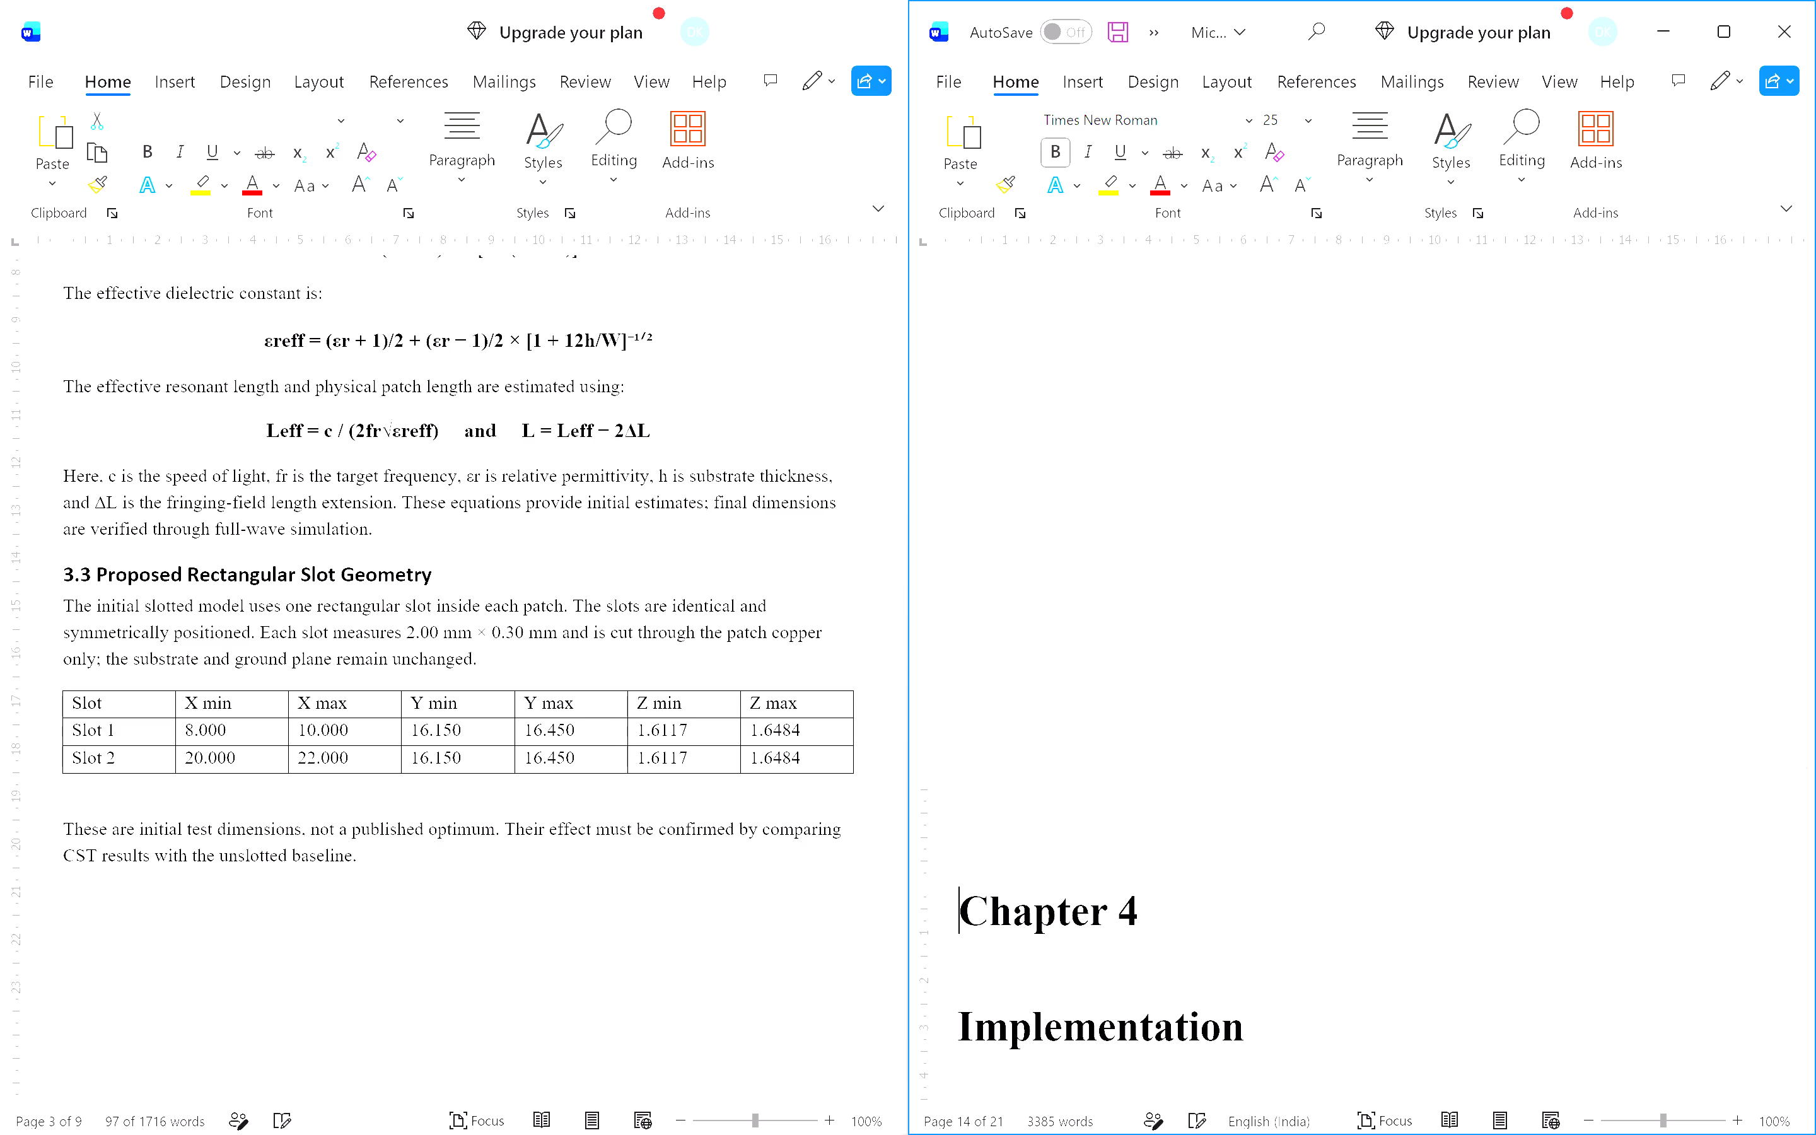
key("BackSpace")
key("BackSpace")
key("backslash")
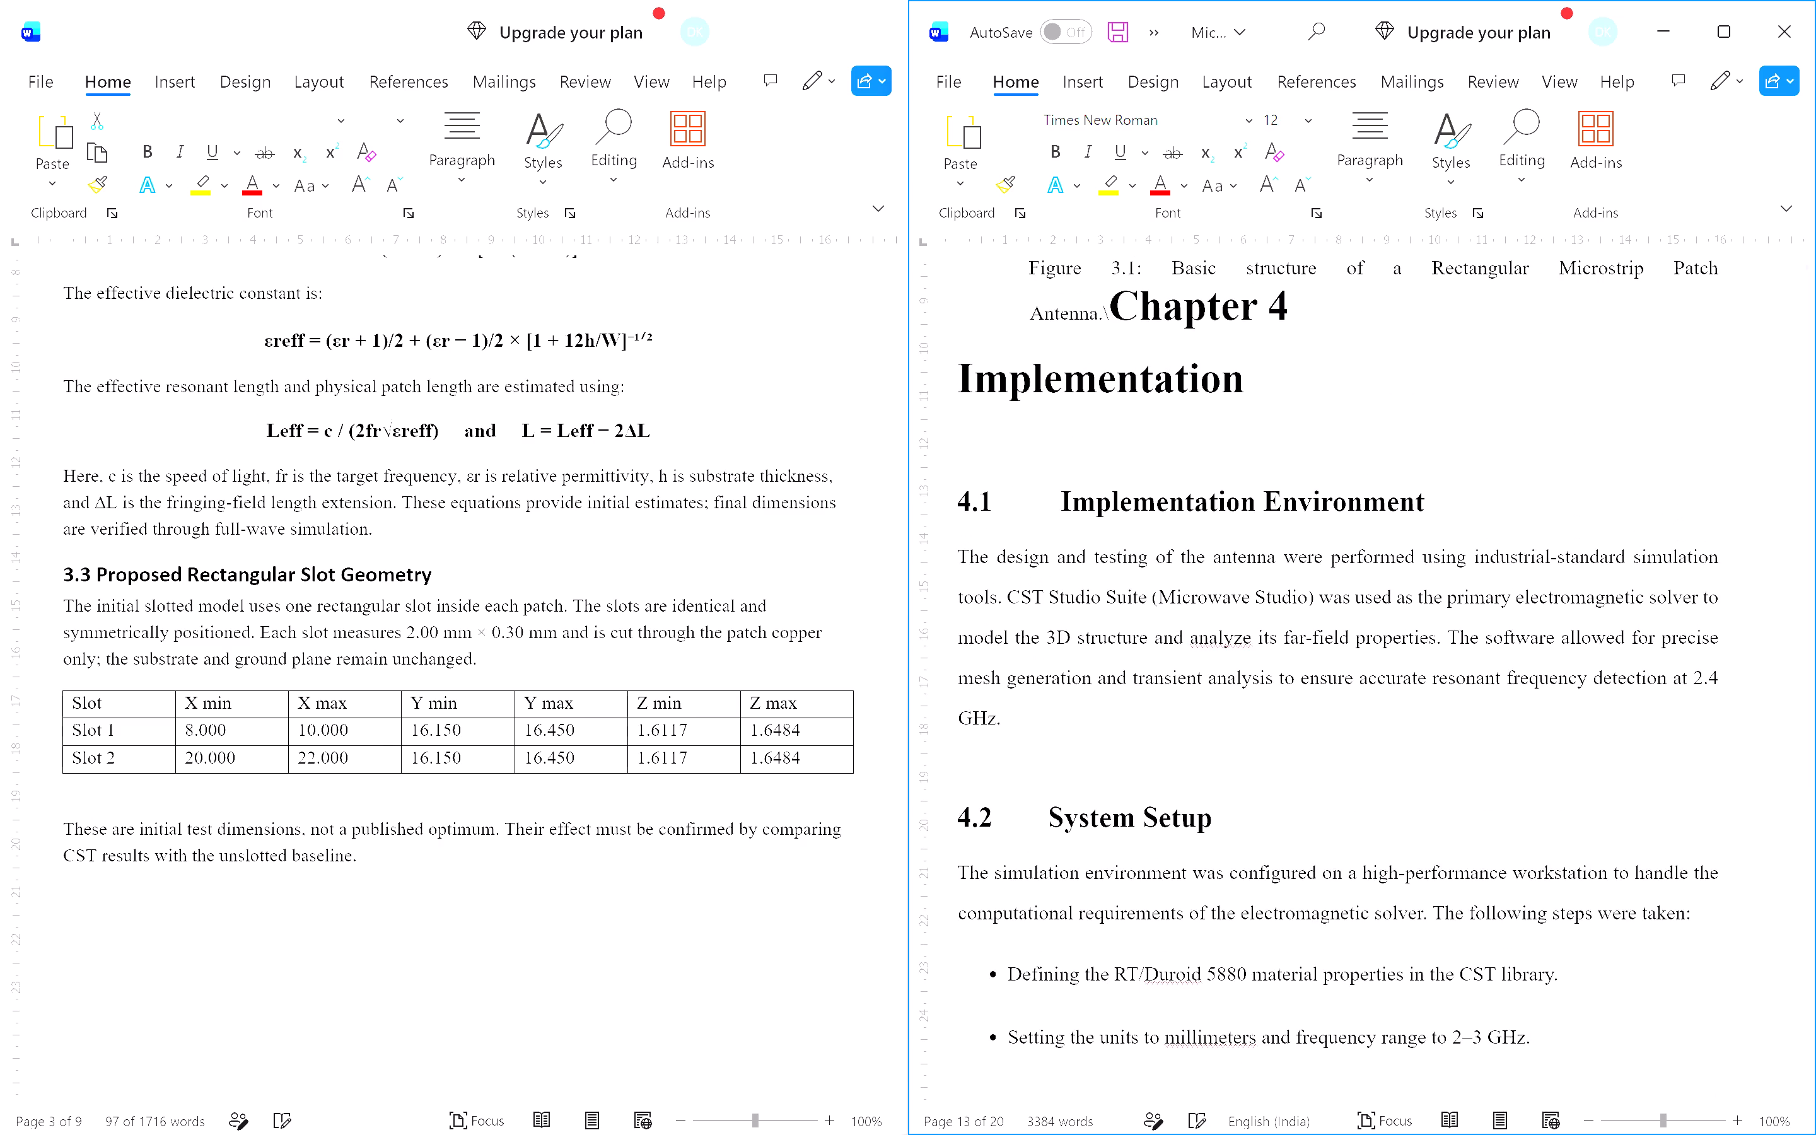
key("BackSpace")
key("Return")
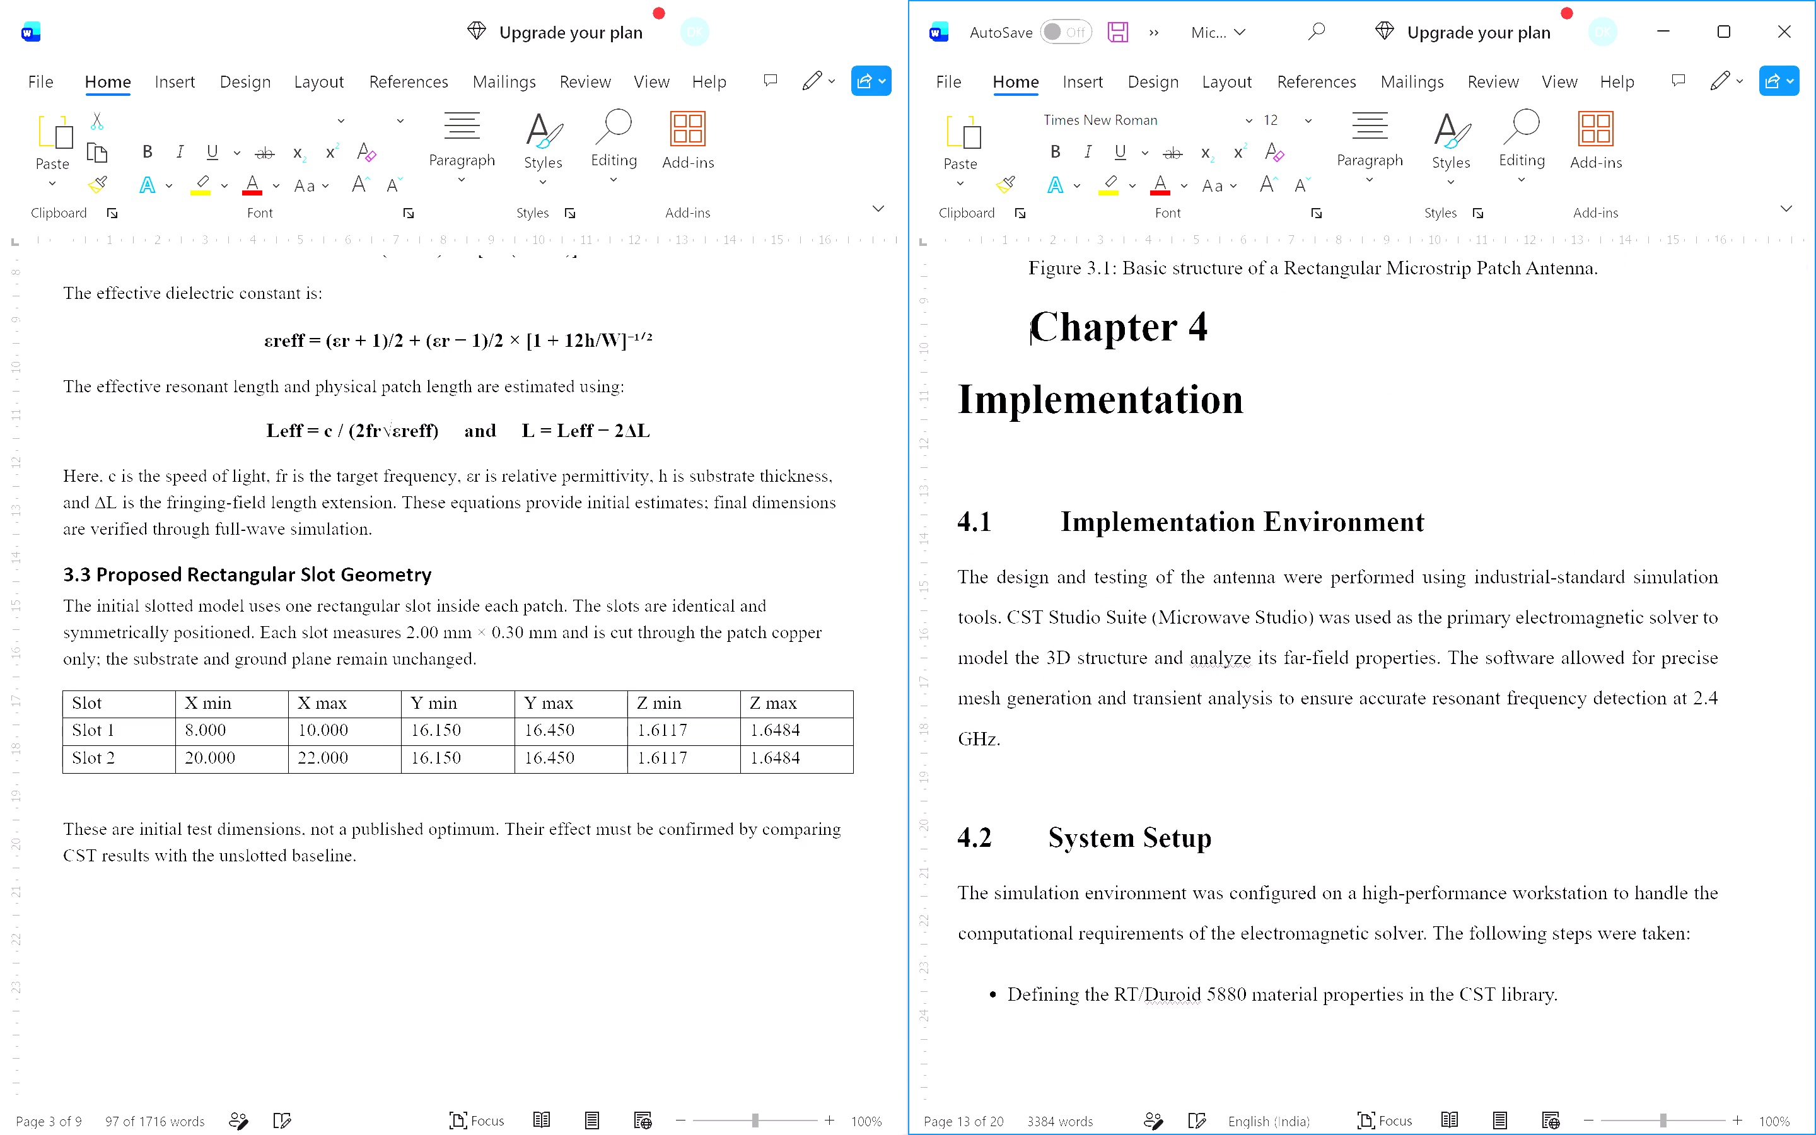
key("ctrl+v")
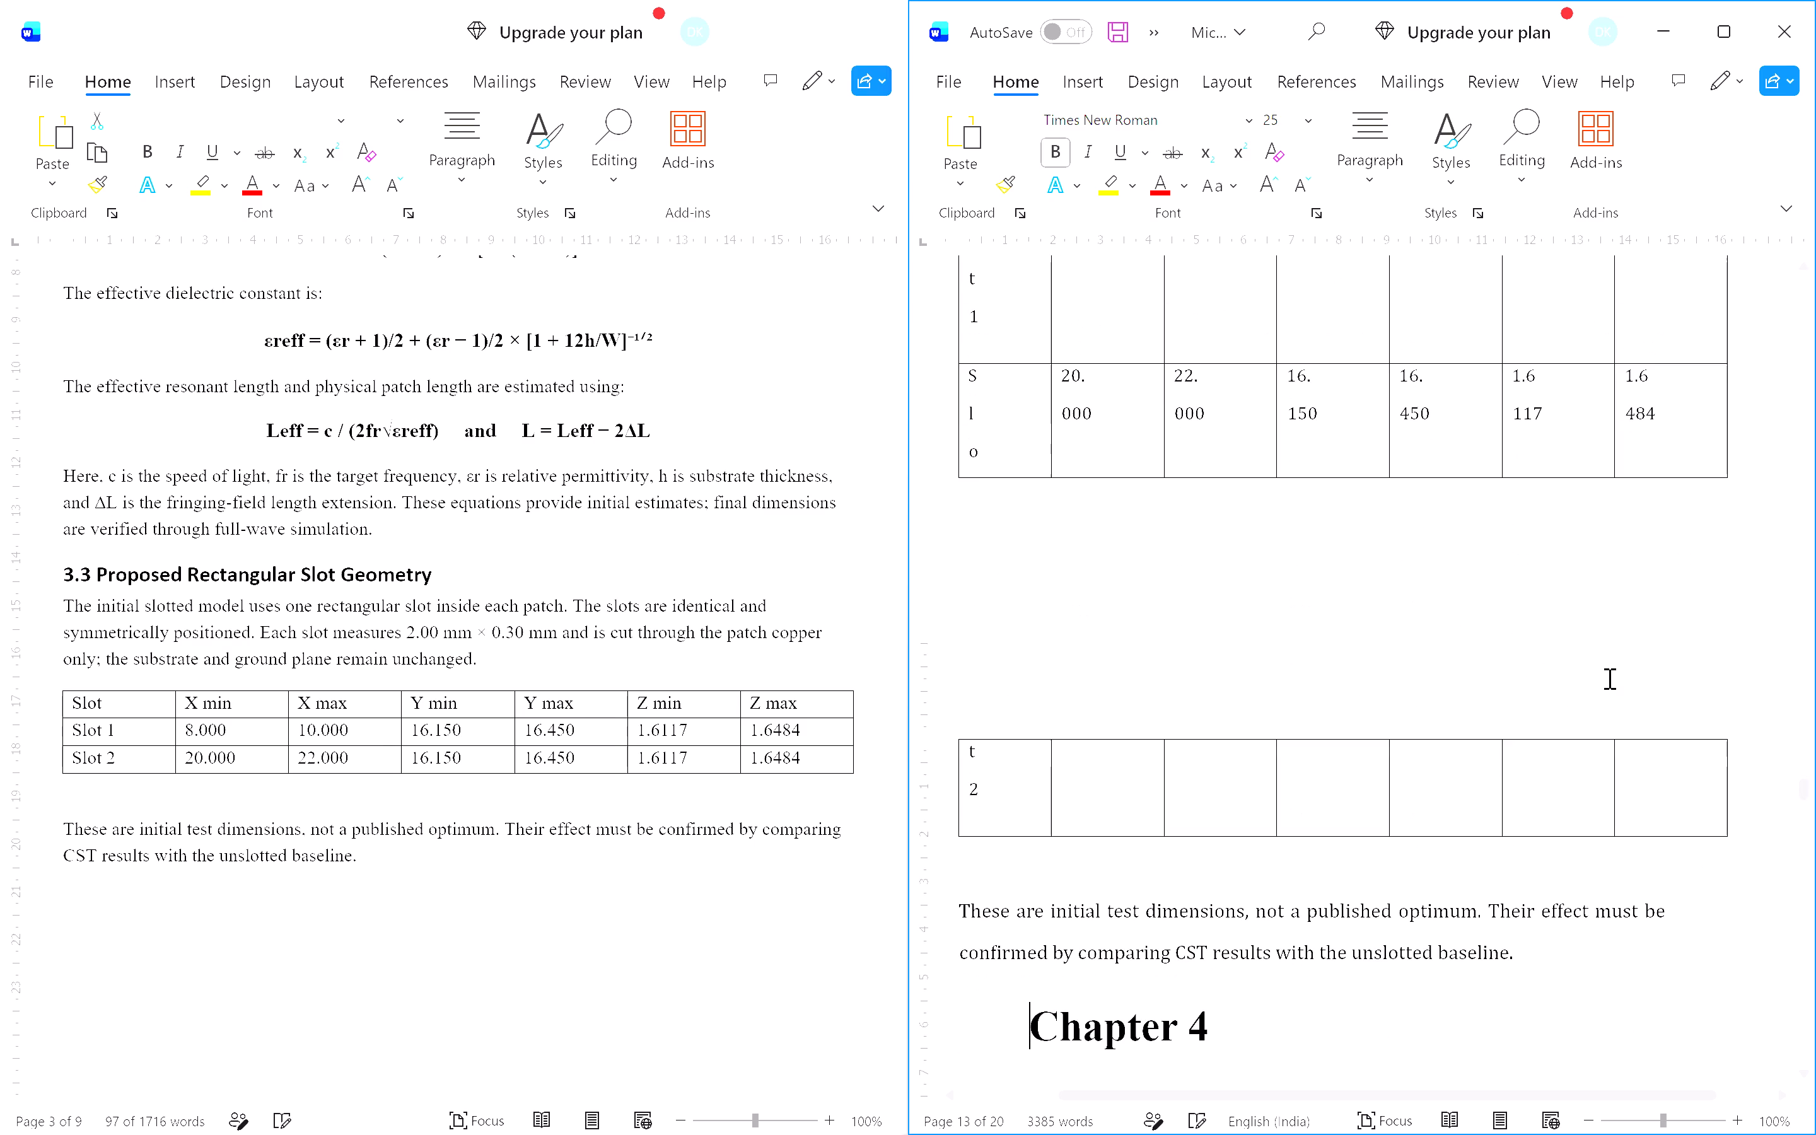
key("BackSpace")
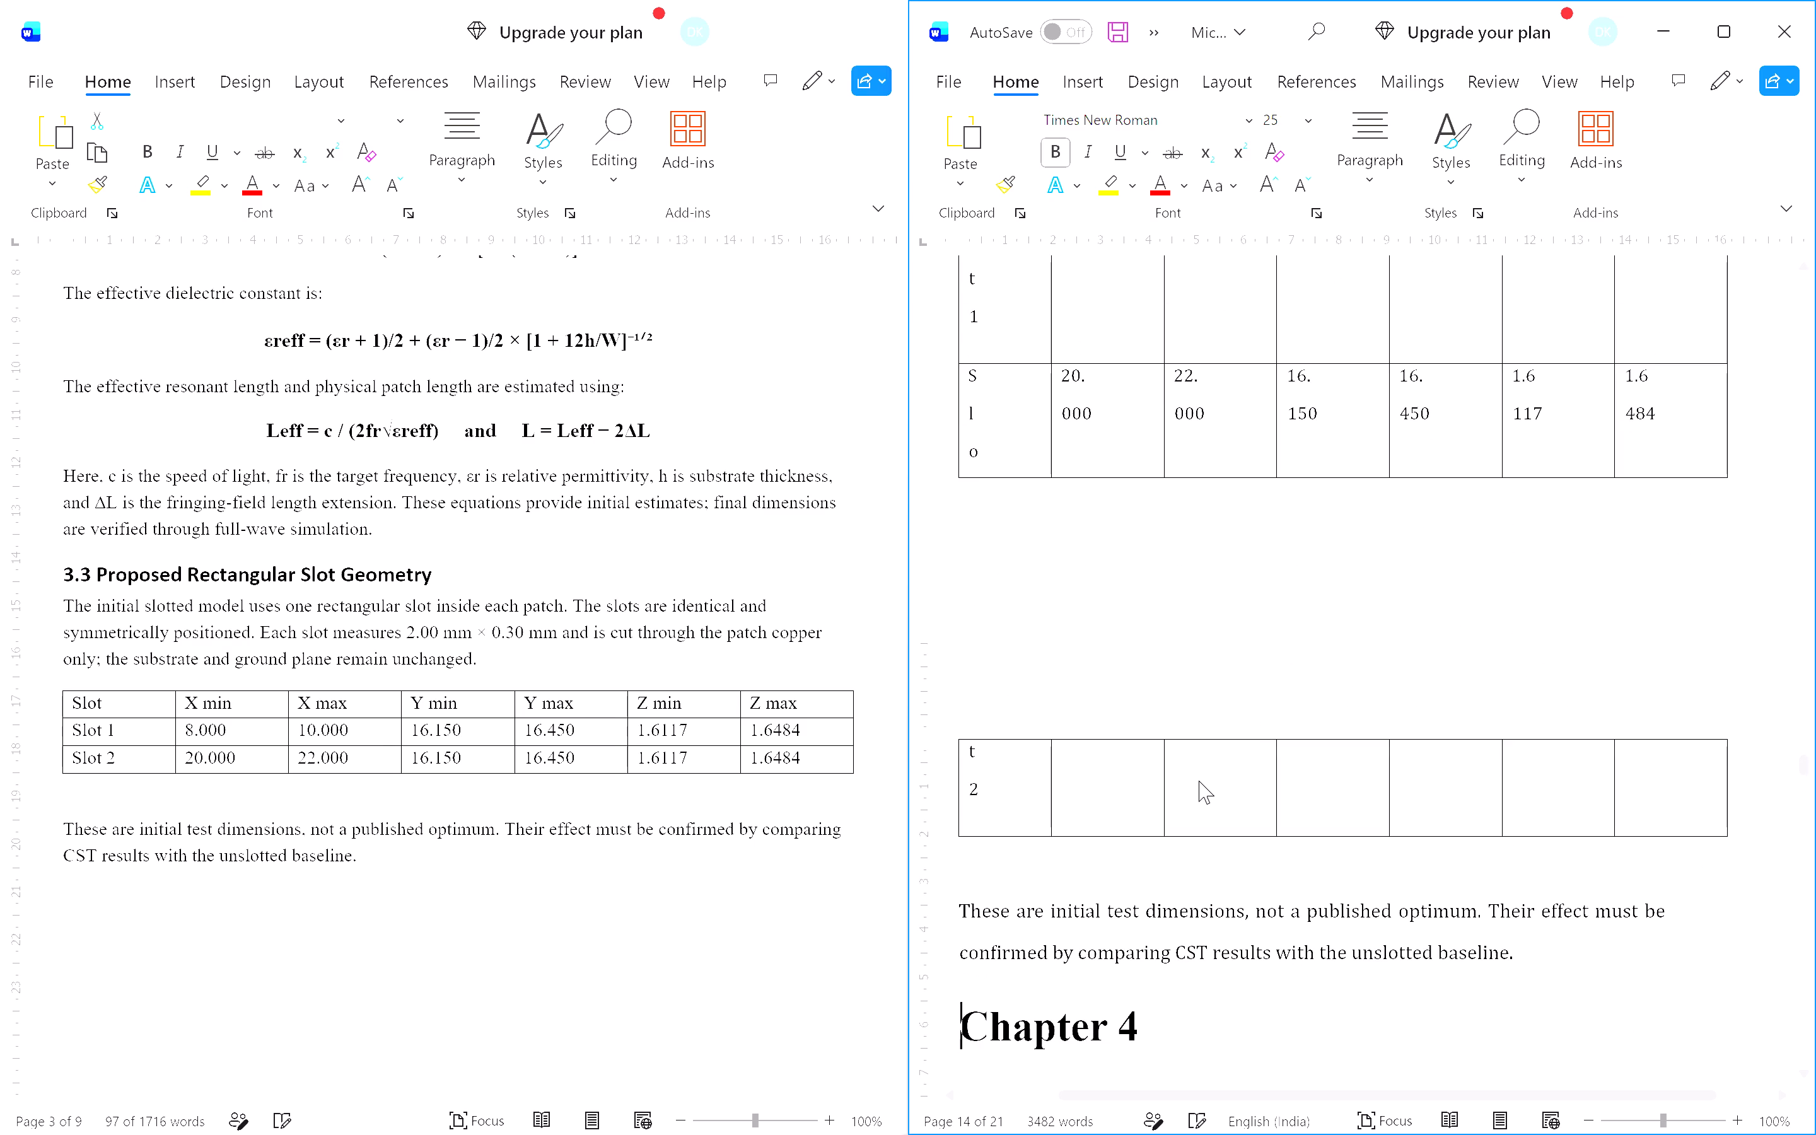
Delete the pasted slot coordinate table and the blank line it leaves under the 3.3 introductory paragraph.
scroll(1175, 897, "up", 2)
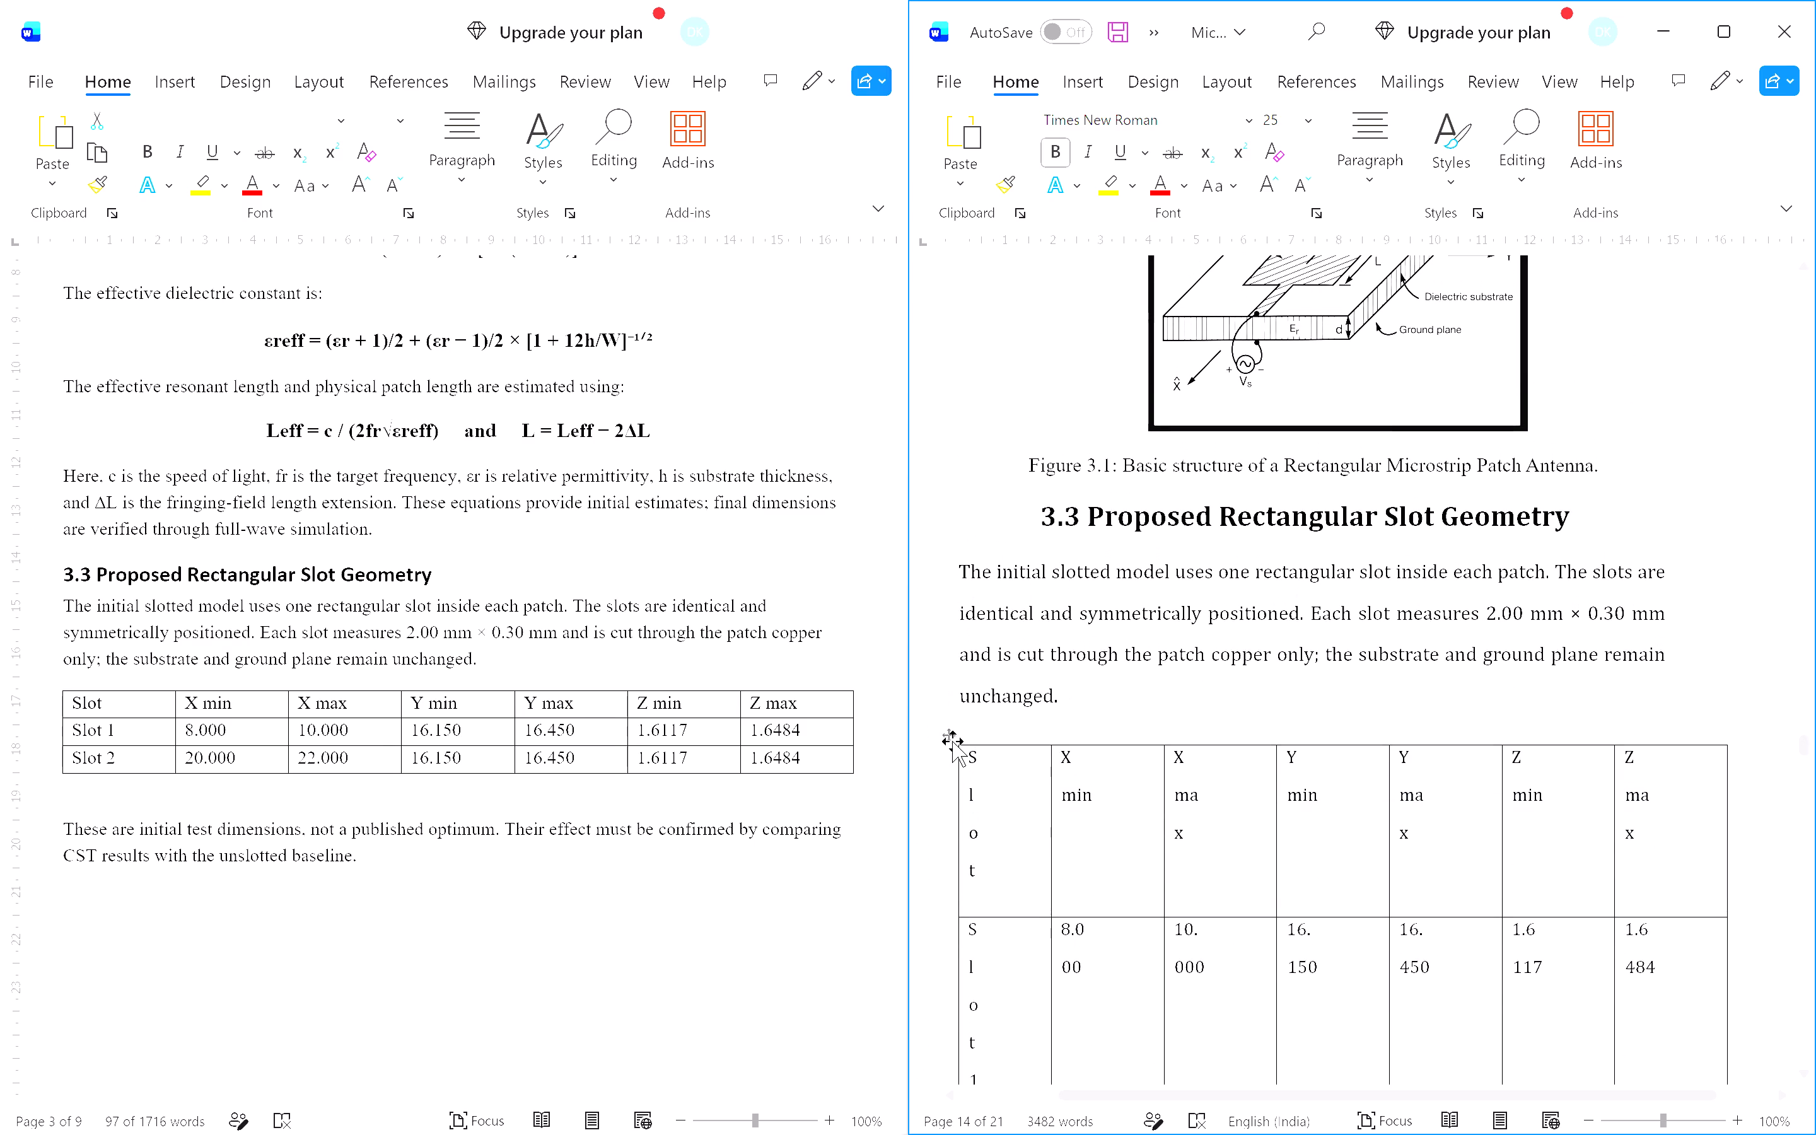
left_click(950, 741)
key("Delete")
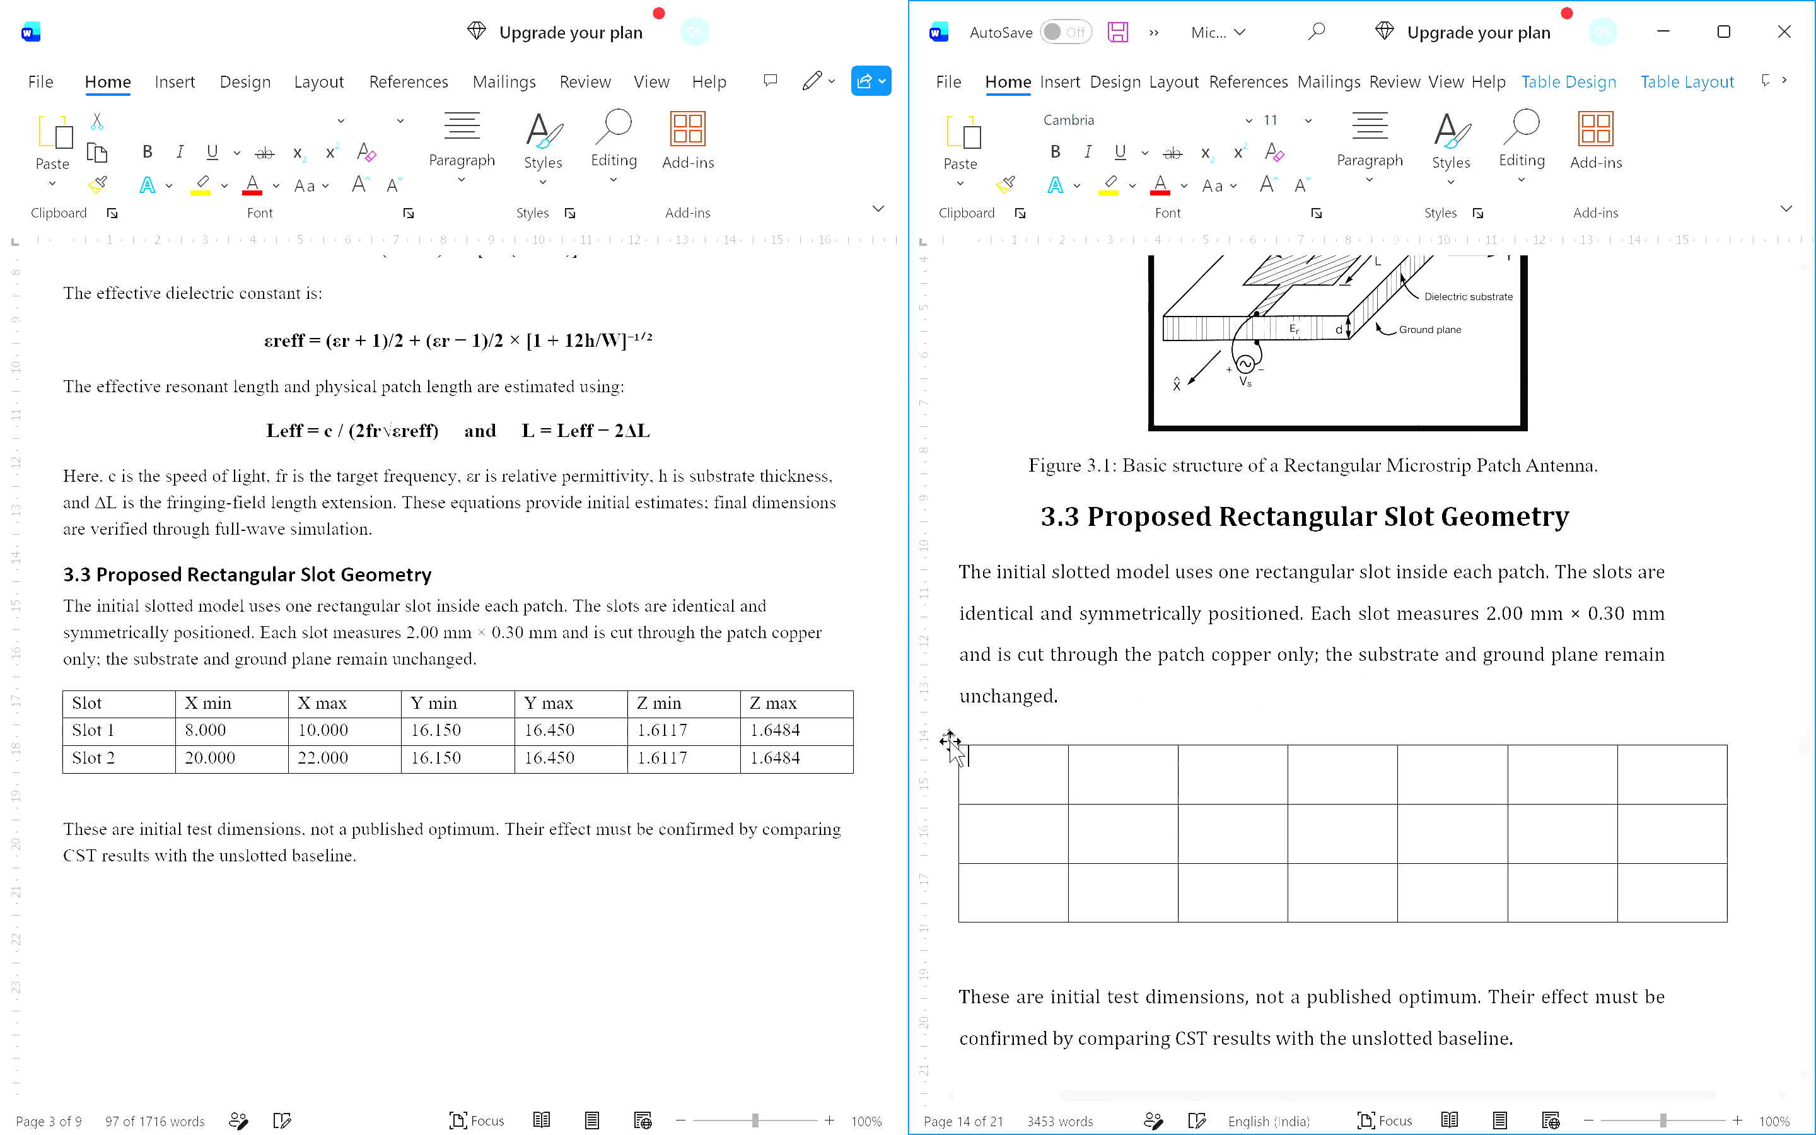
left_click(951, 731)
right_click(1100, 760)
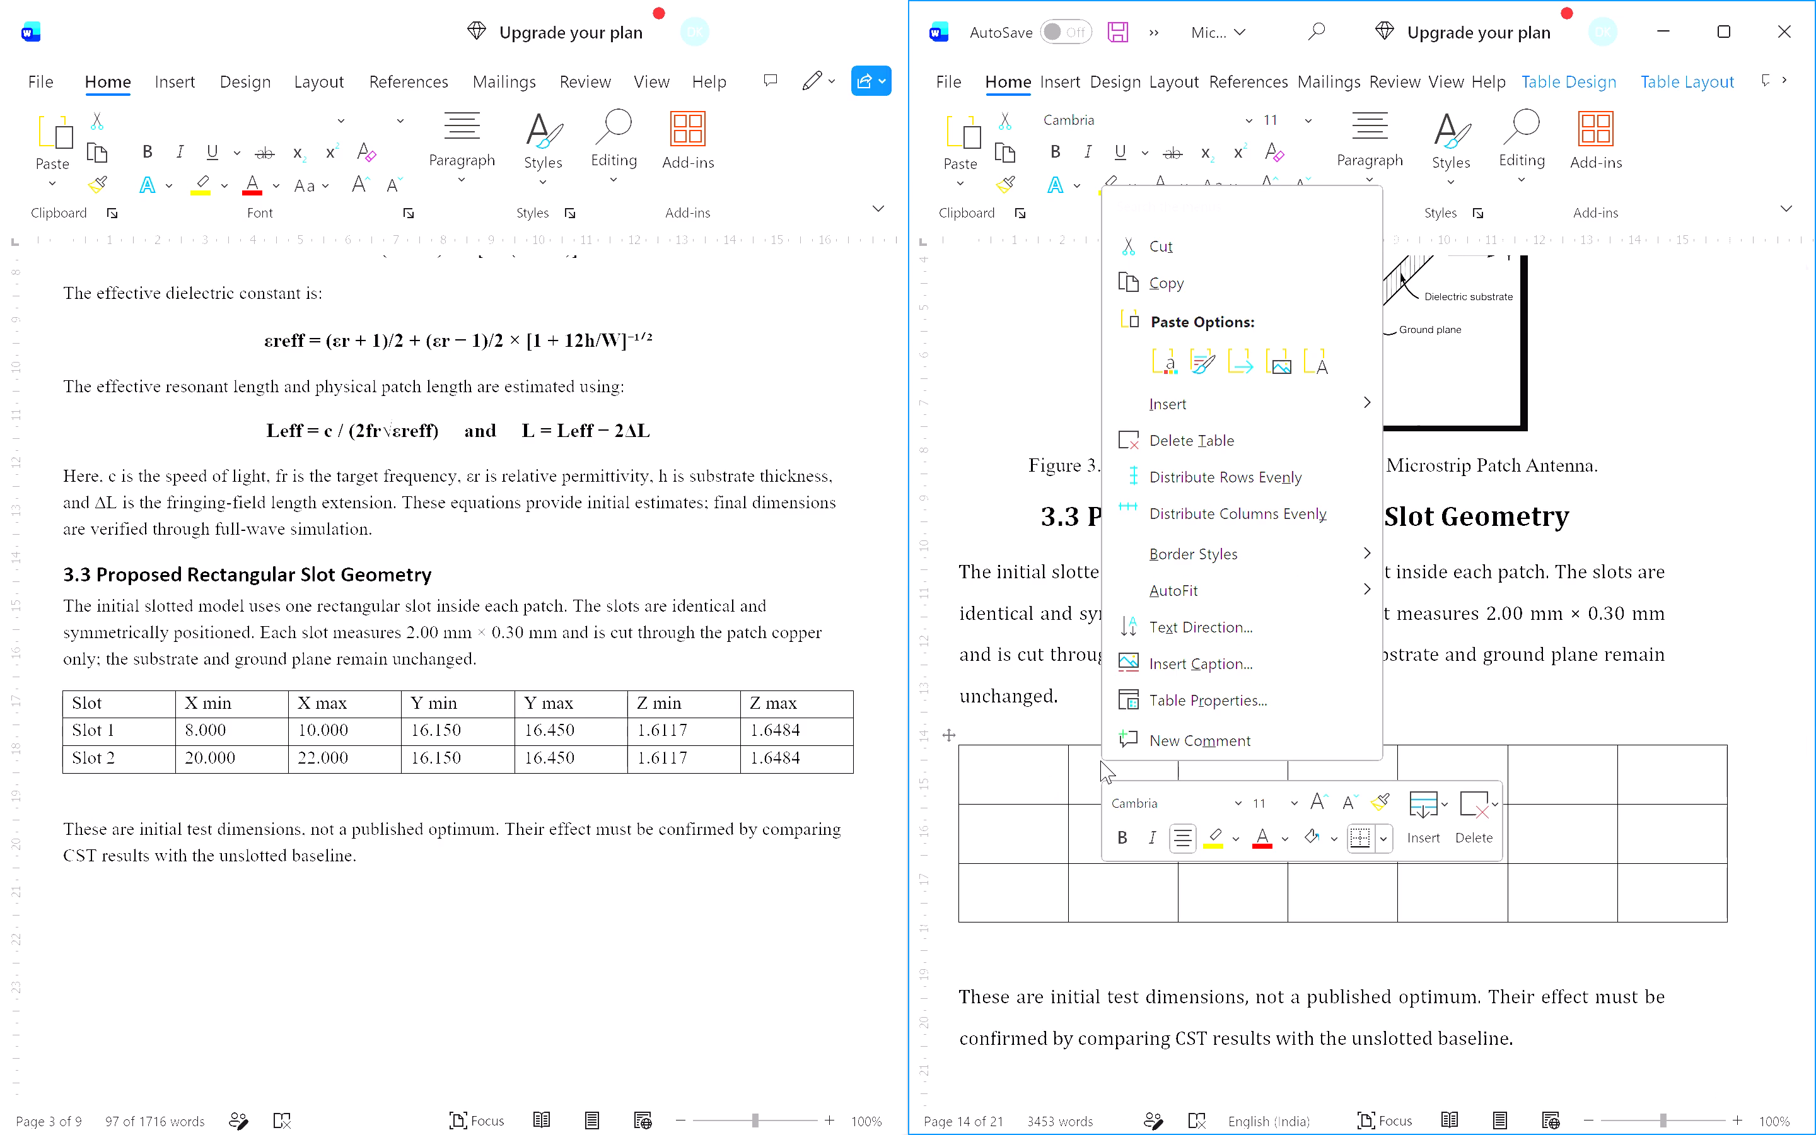
left_click(1270, 448)
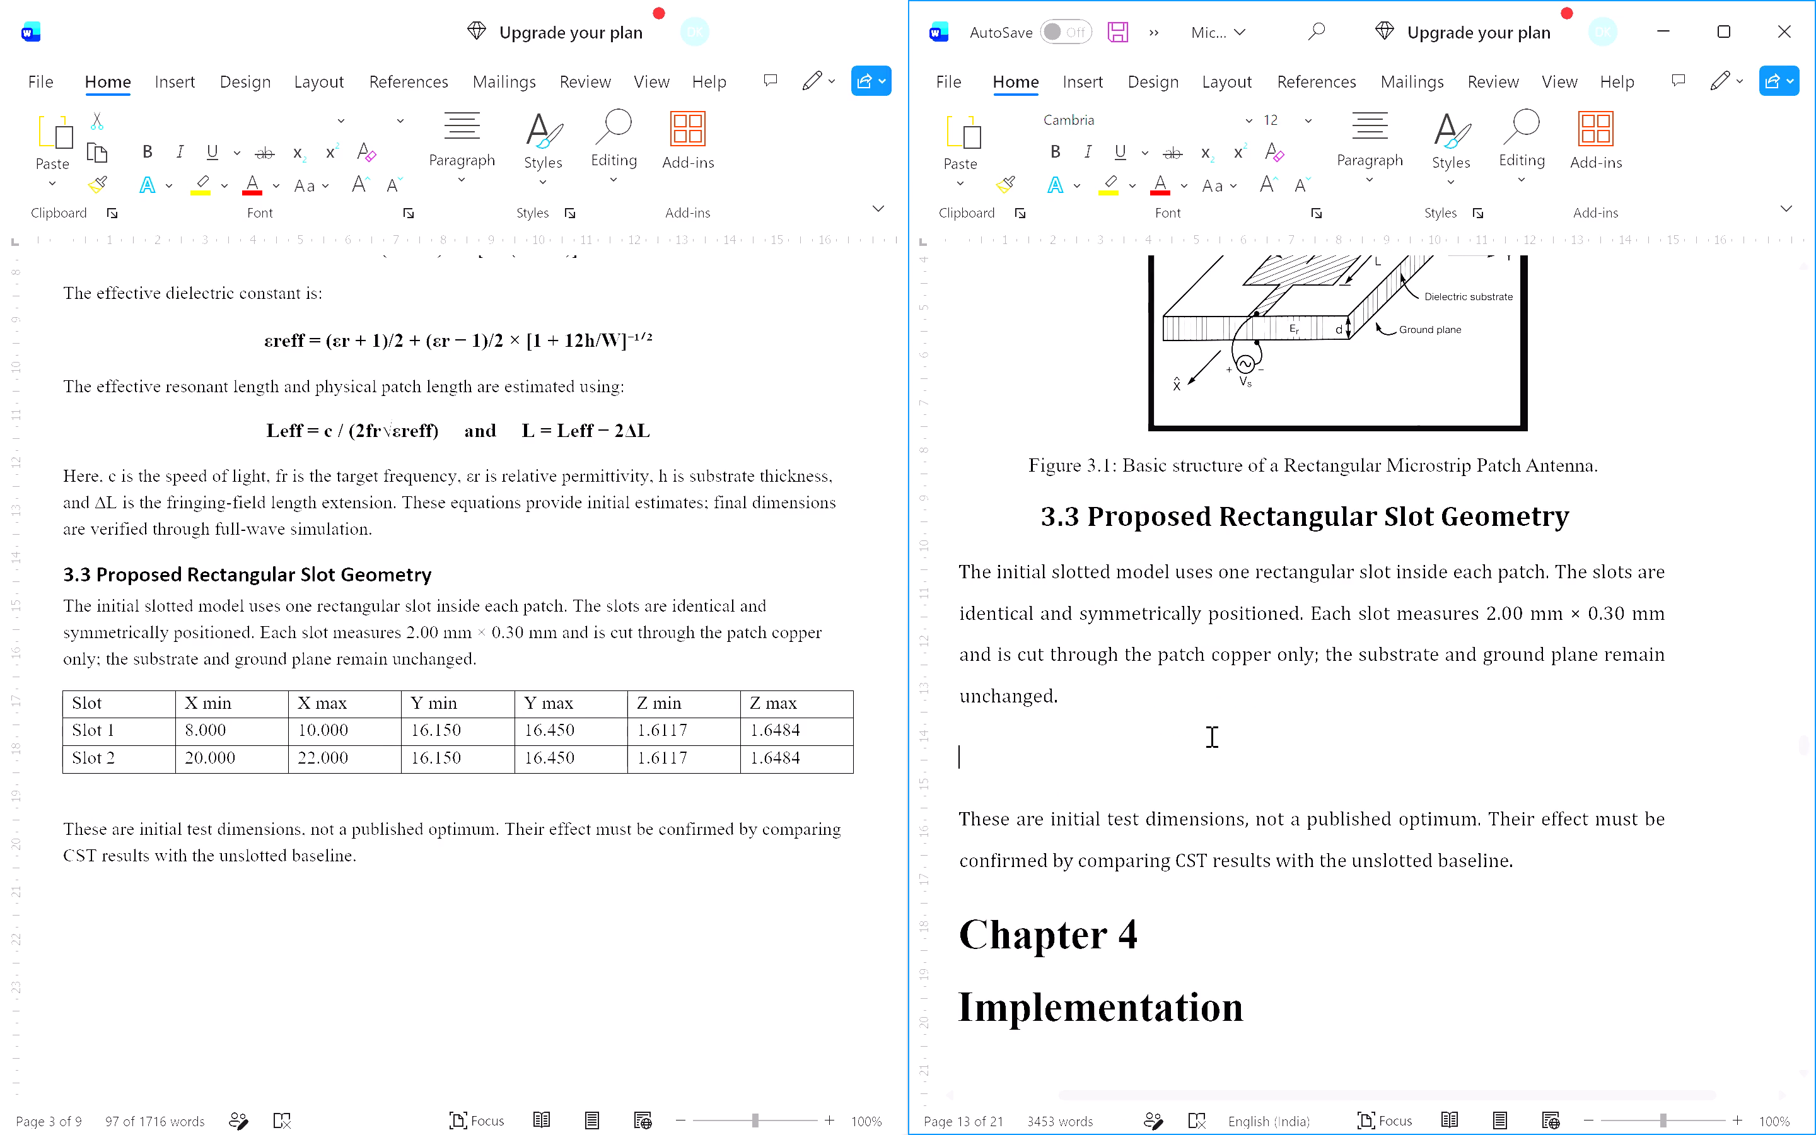
key("BackSpace")
key("BackSpace")
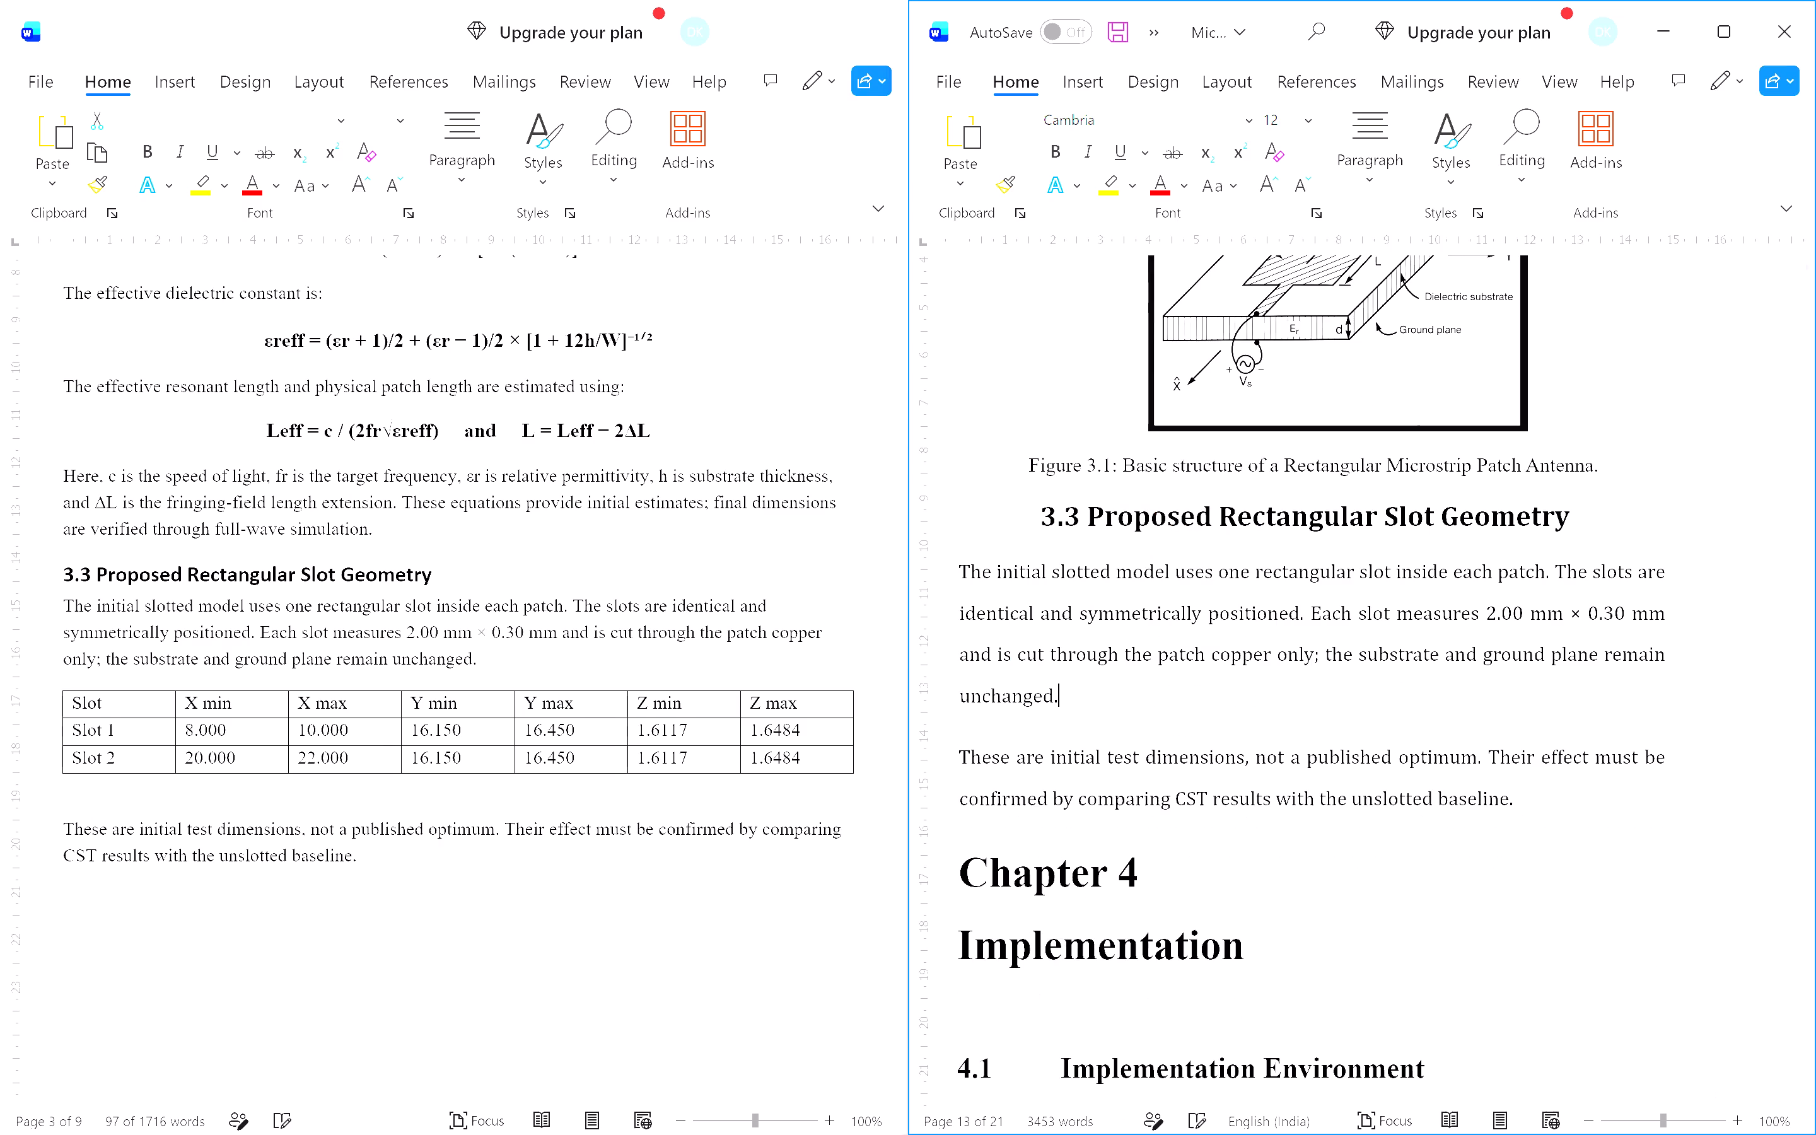
Remove the indent of the 3.3 Proposed Rectangular Slot Geometry heading and separate its number from the title with two tab spaces.
left_click(1040, 521)
key("BackSpace")
key("Right")
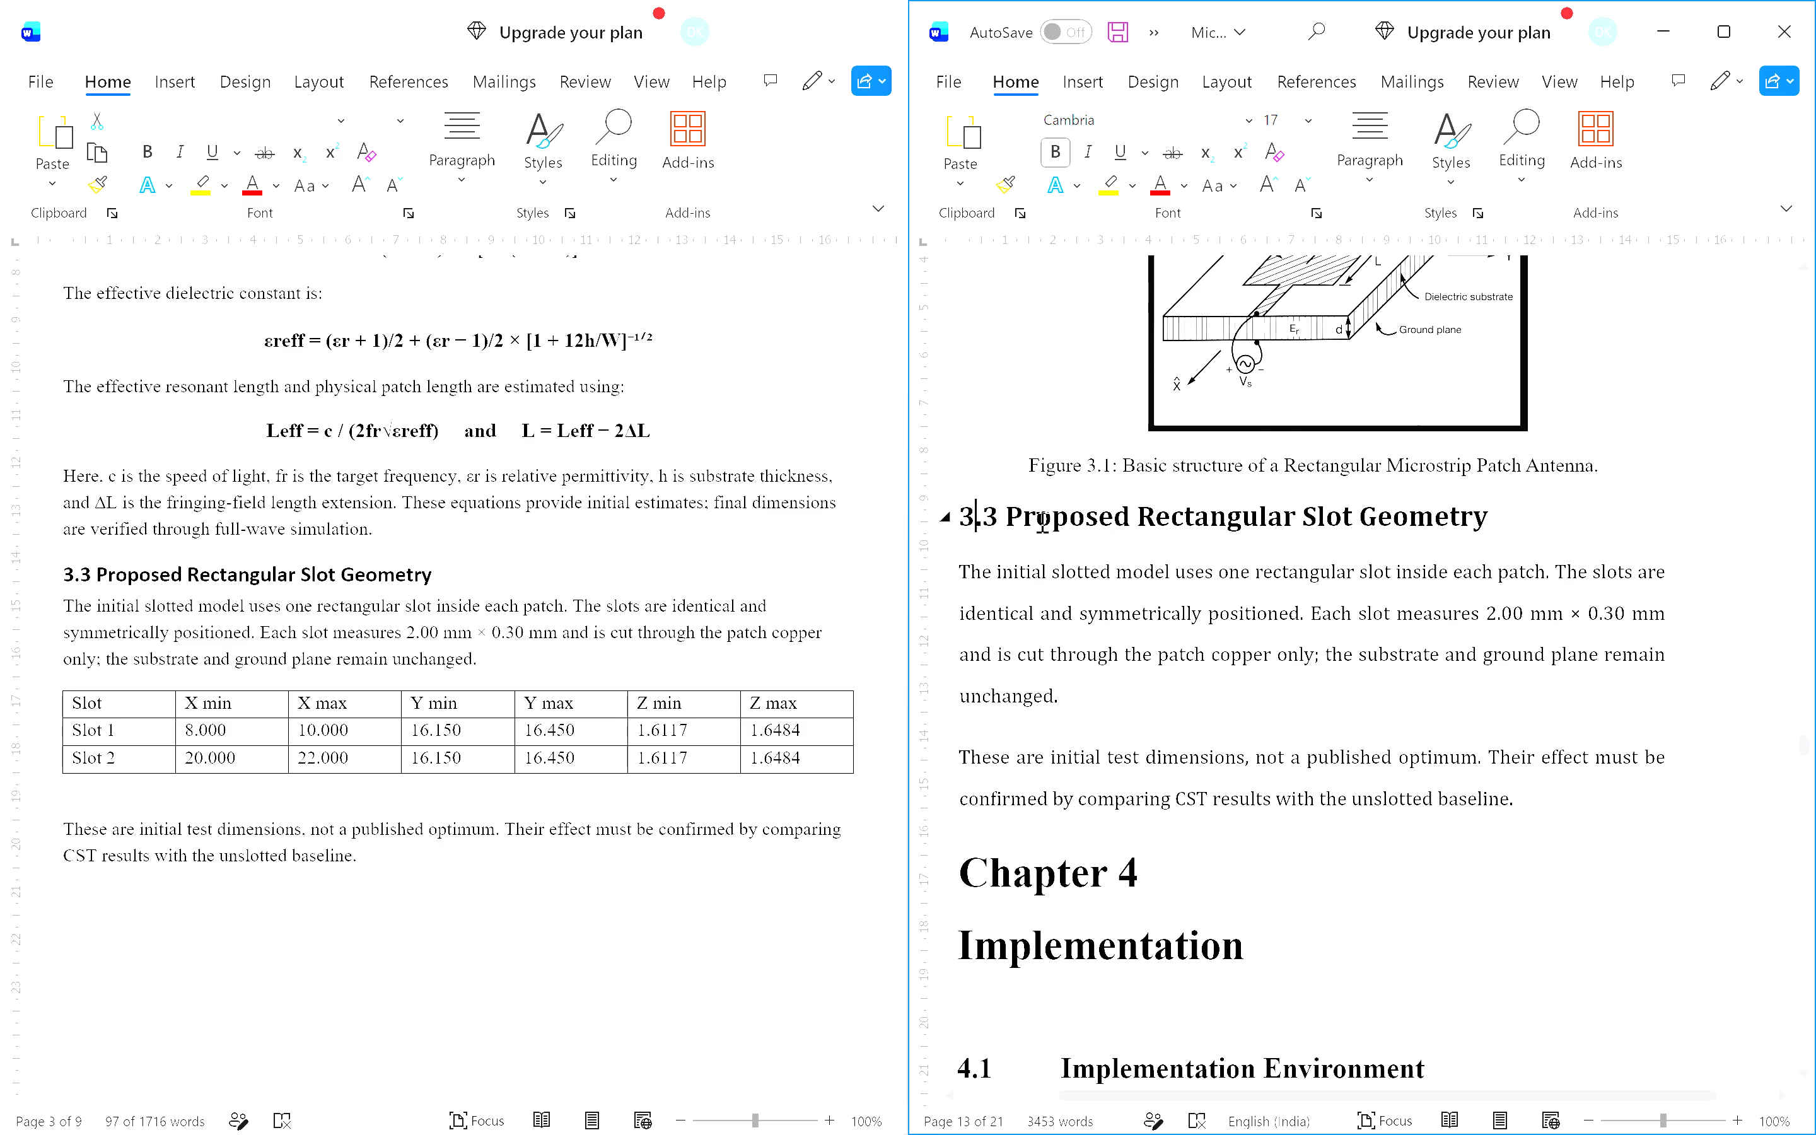
key("Right")
key("Right")
key("Tab")
scroll(1040, 521, "up", 3)
key("Tab")
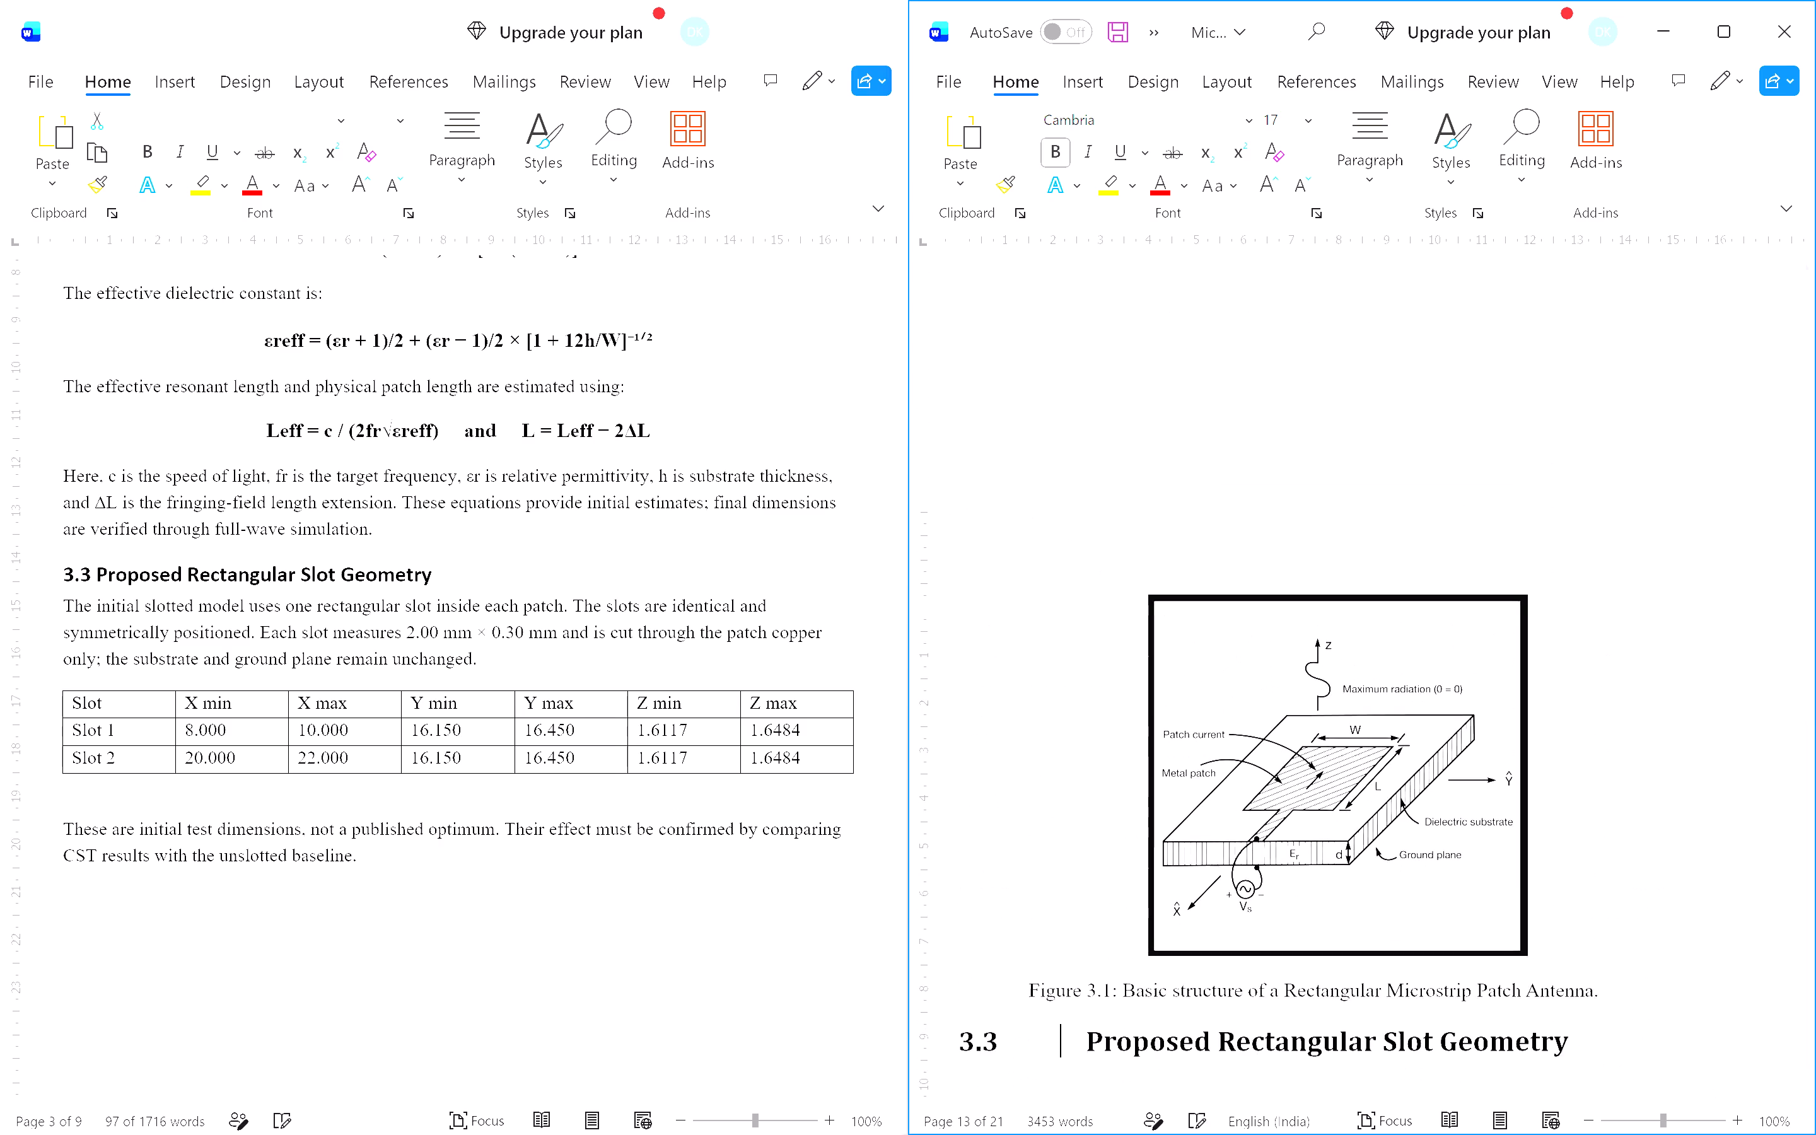
Set the 3.3 Proposed Rectangular Slot Geometry heading to font size 14.5, matching the 3.2 Design Equations heading.
scroll(1040, 521, "up", 2)
left_click(1078, 387)
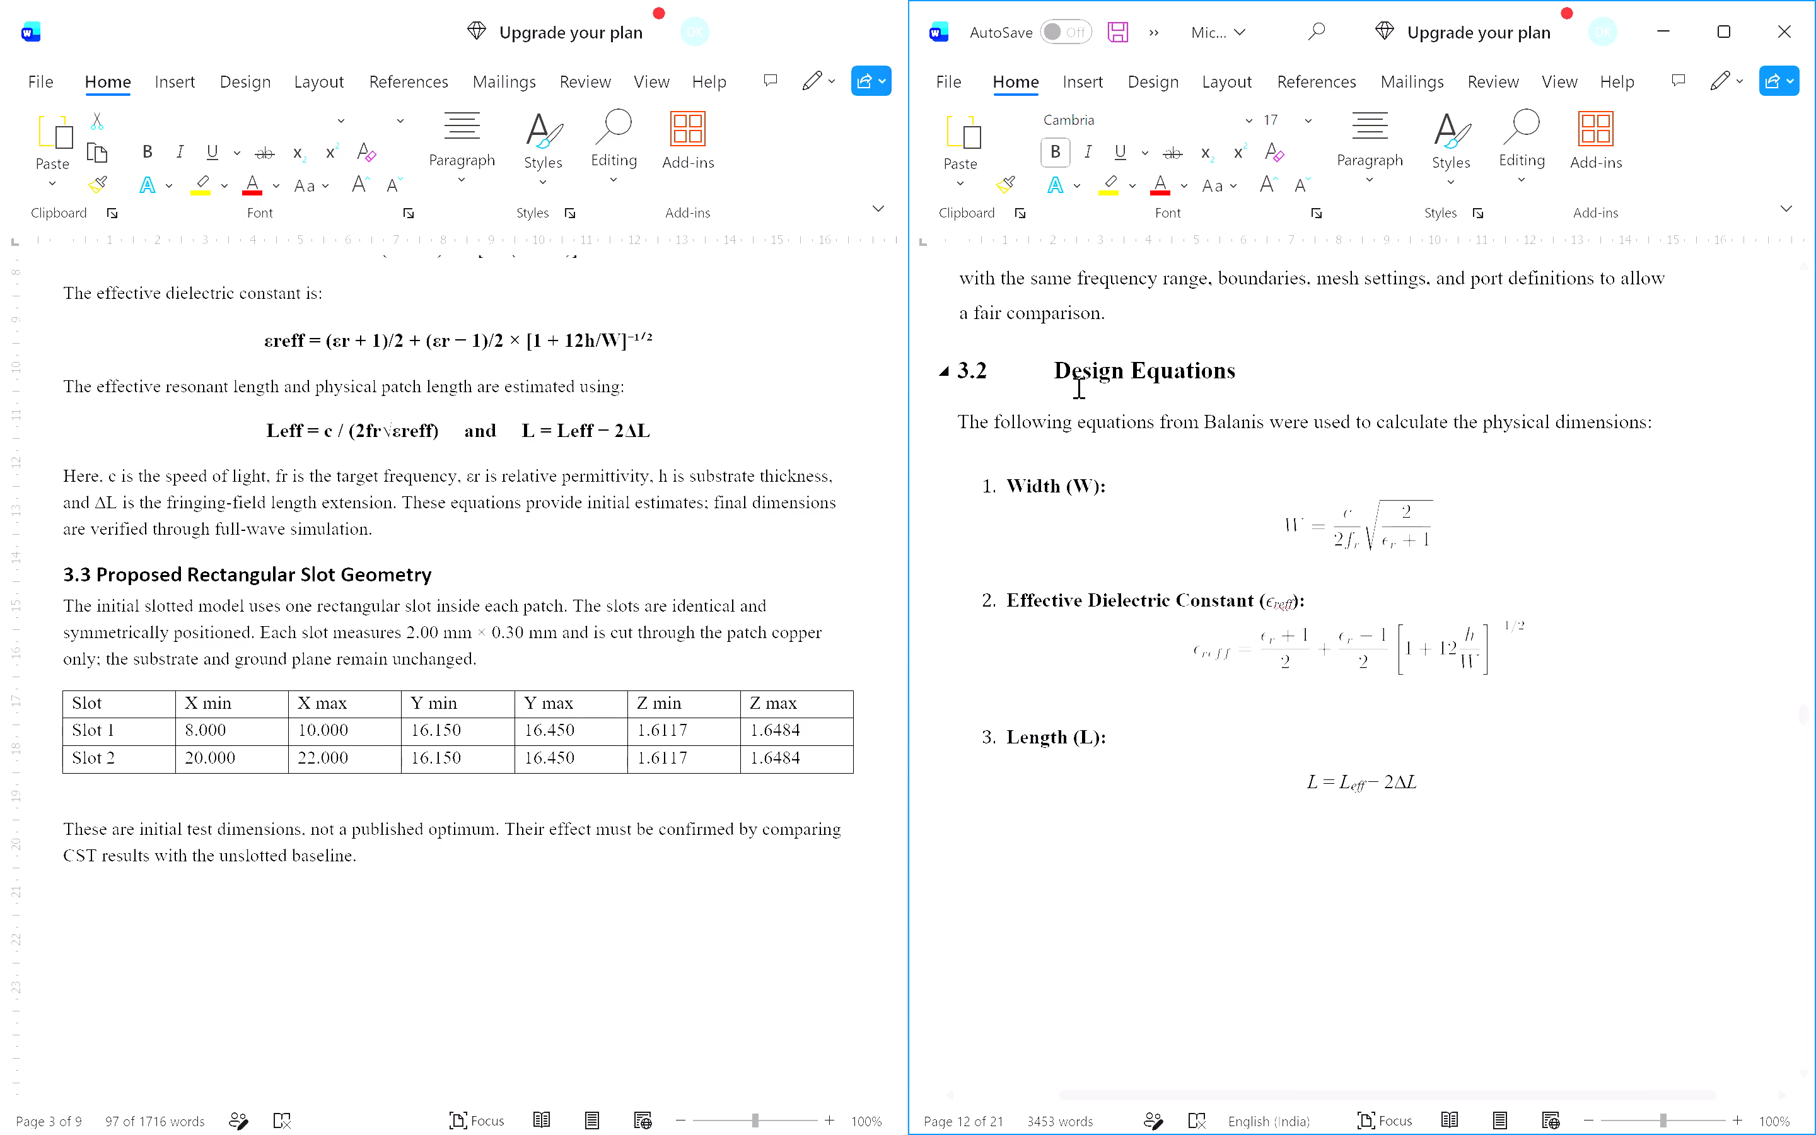
scroll(1163, 538, "down", 4)
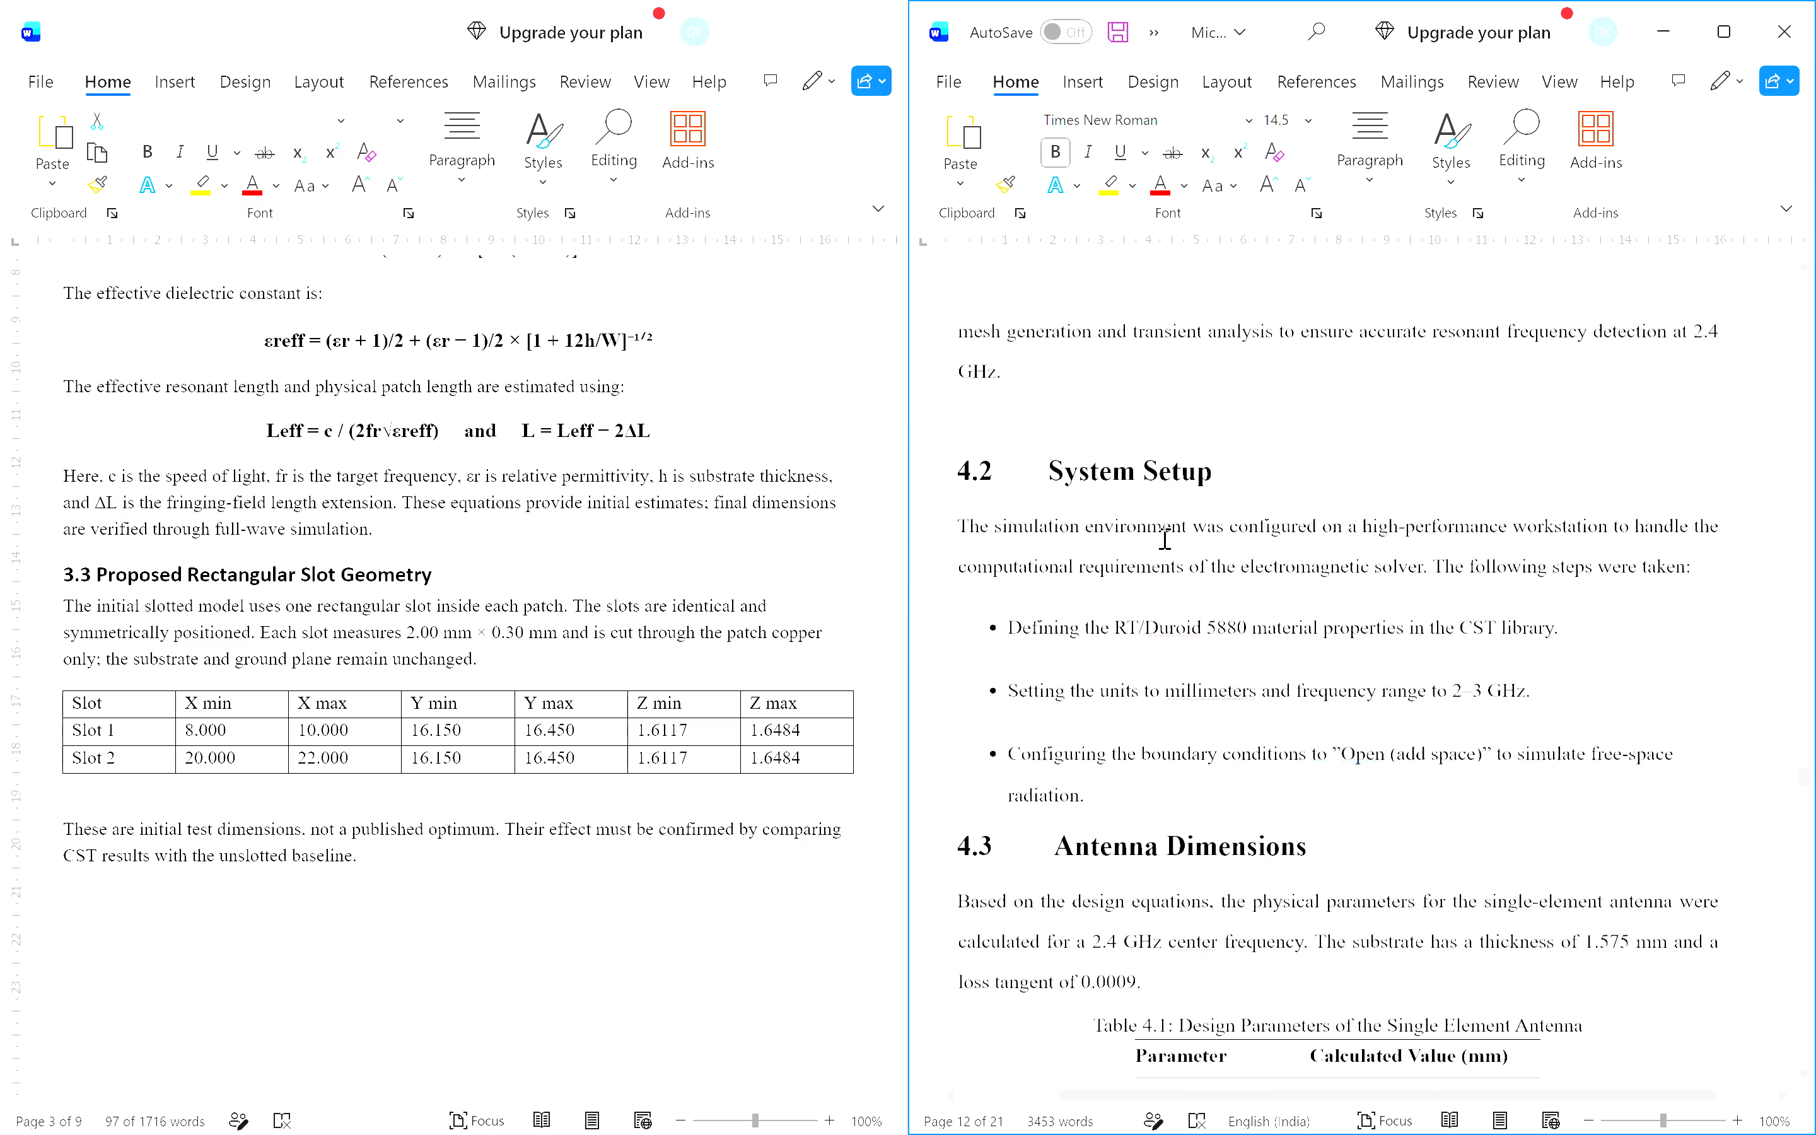
scroll(1194, 728, "up", 4)
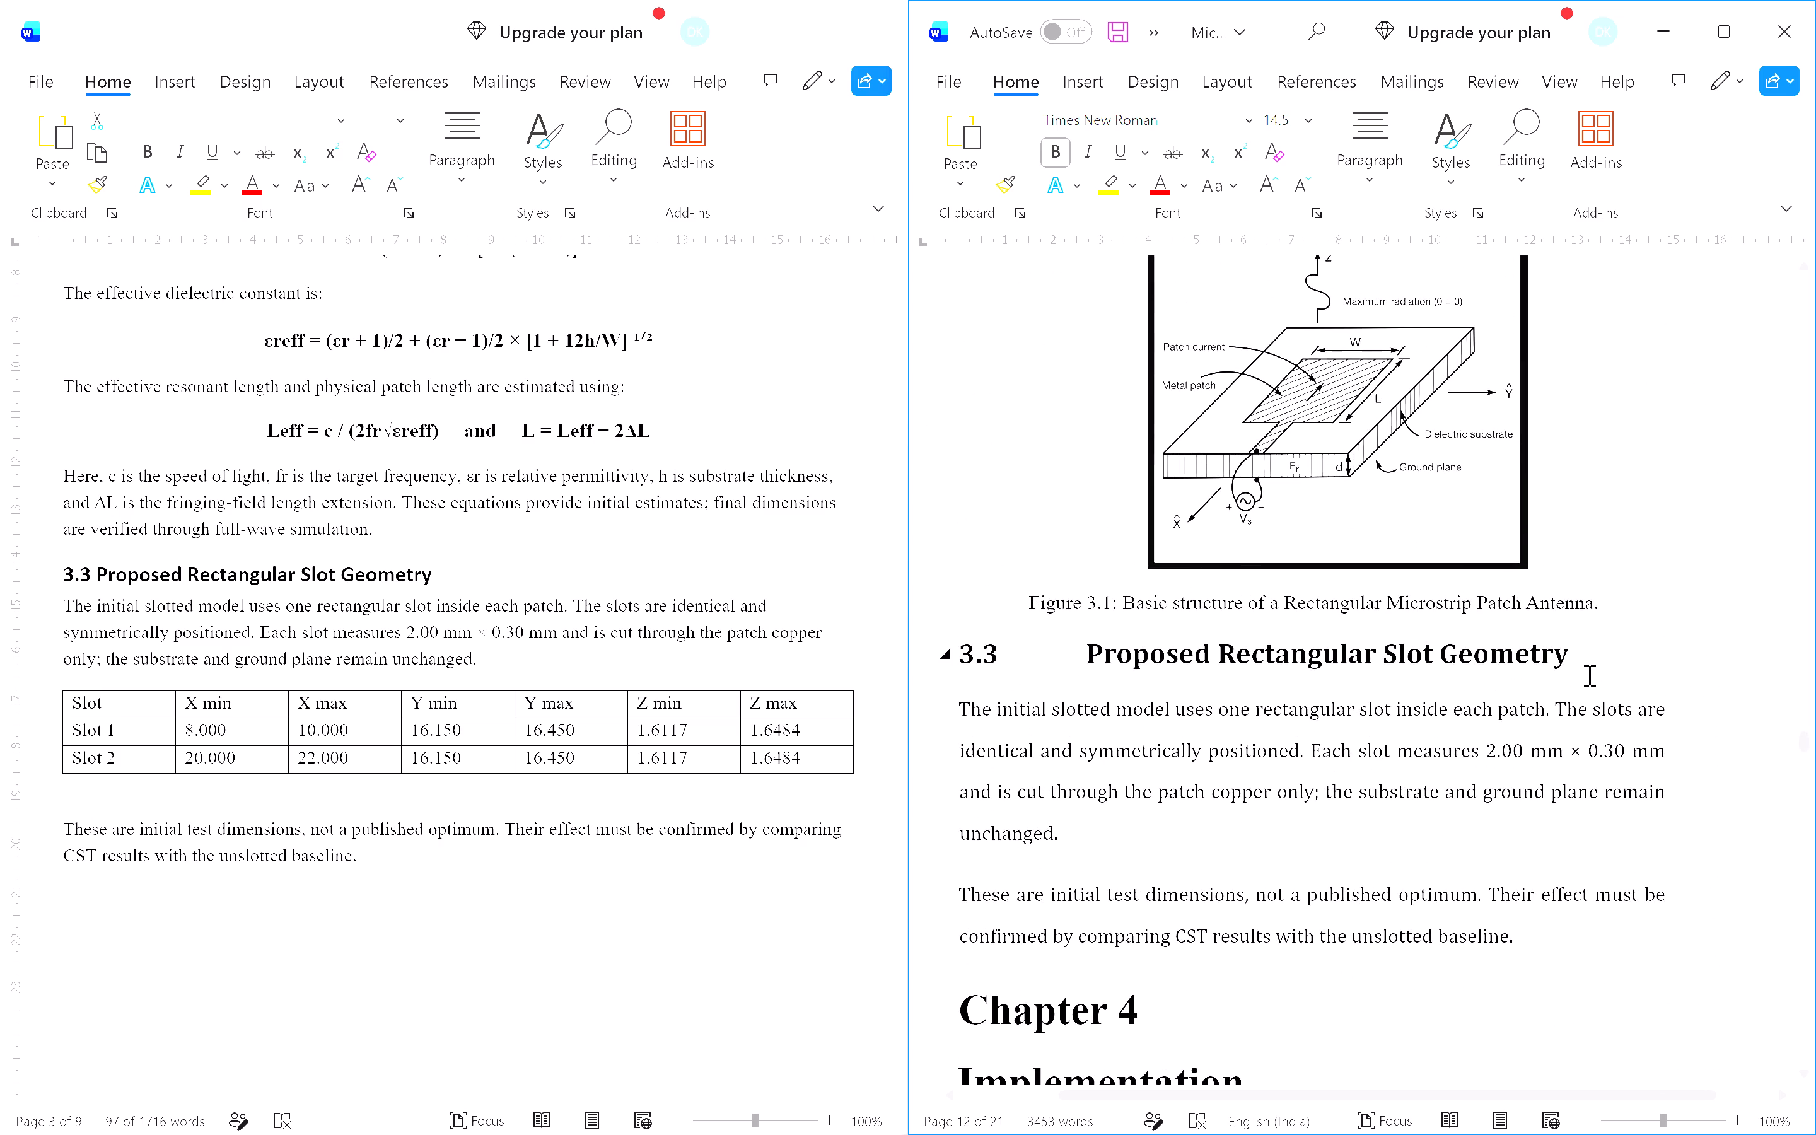
left_click_drag(1588, 673, 951, 659)
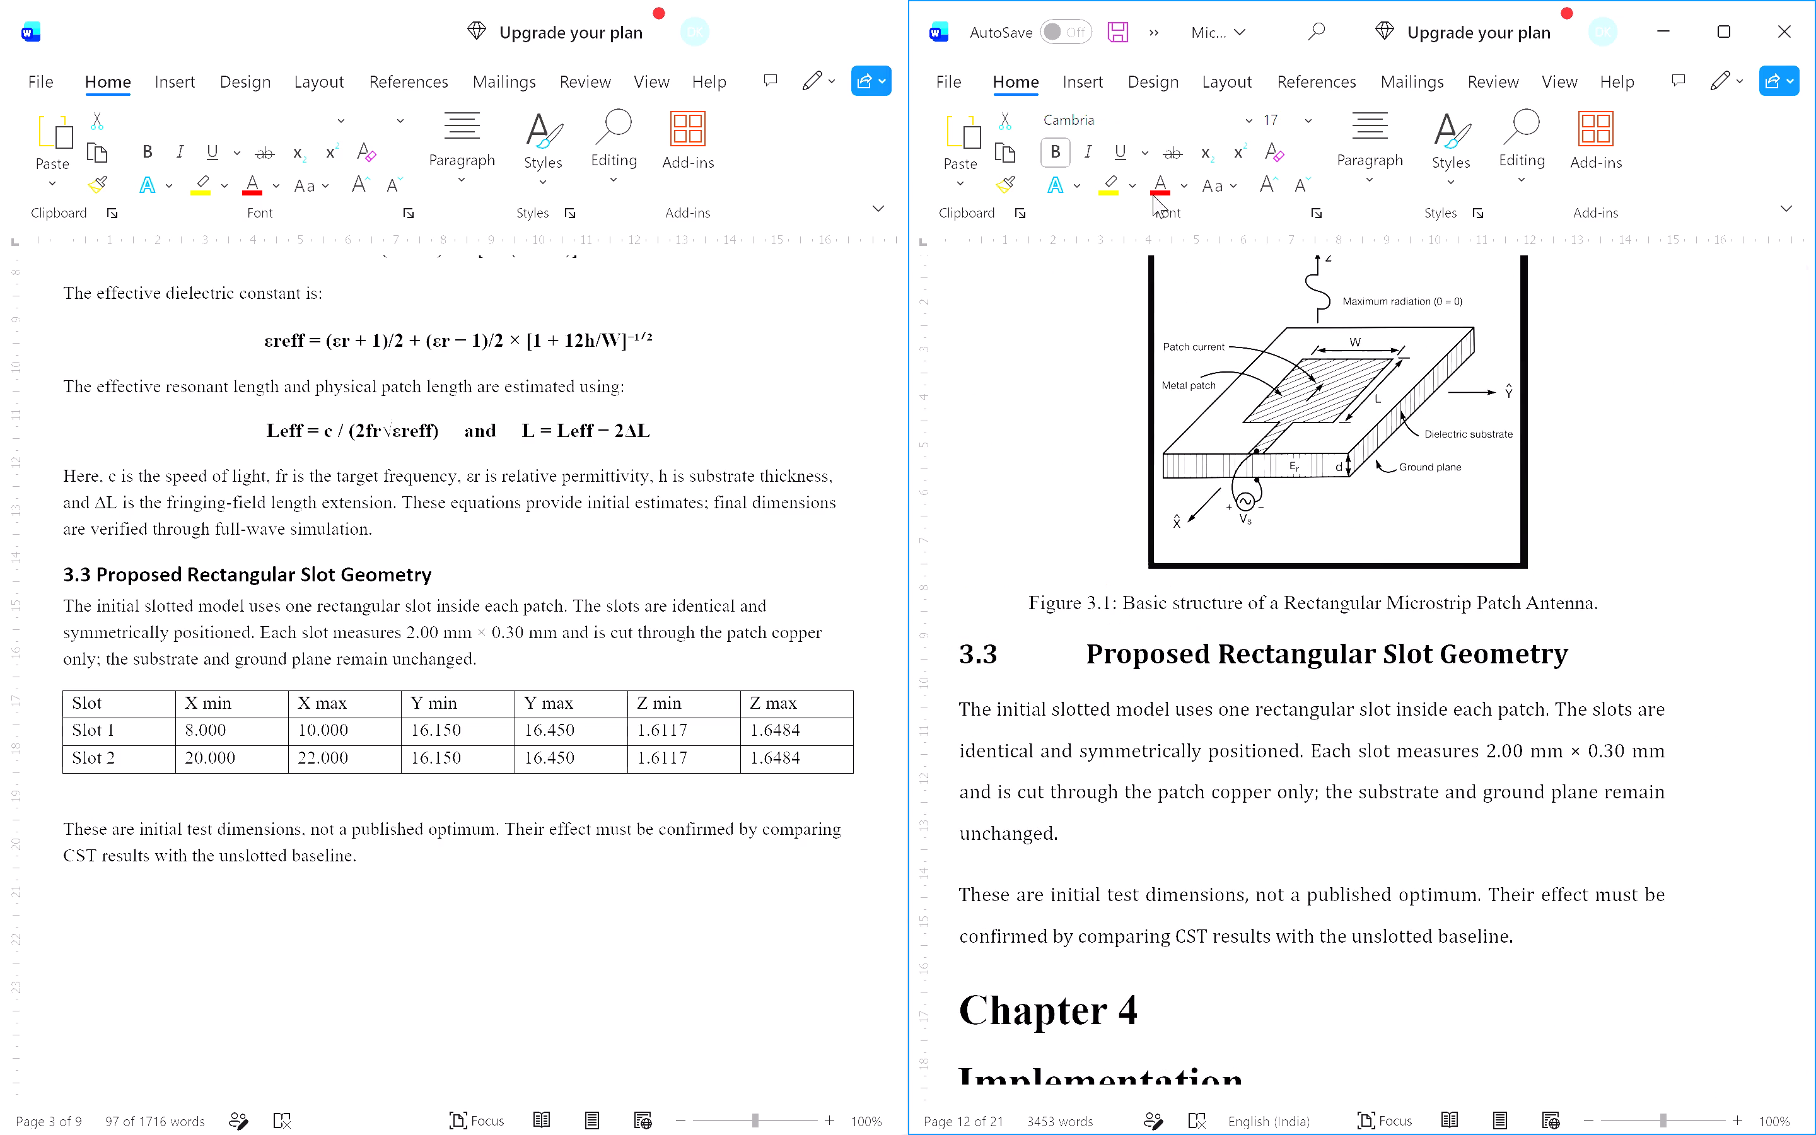
left_click(1285, 126)
type("14.5")
key("Return")
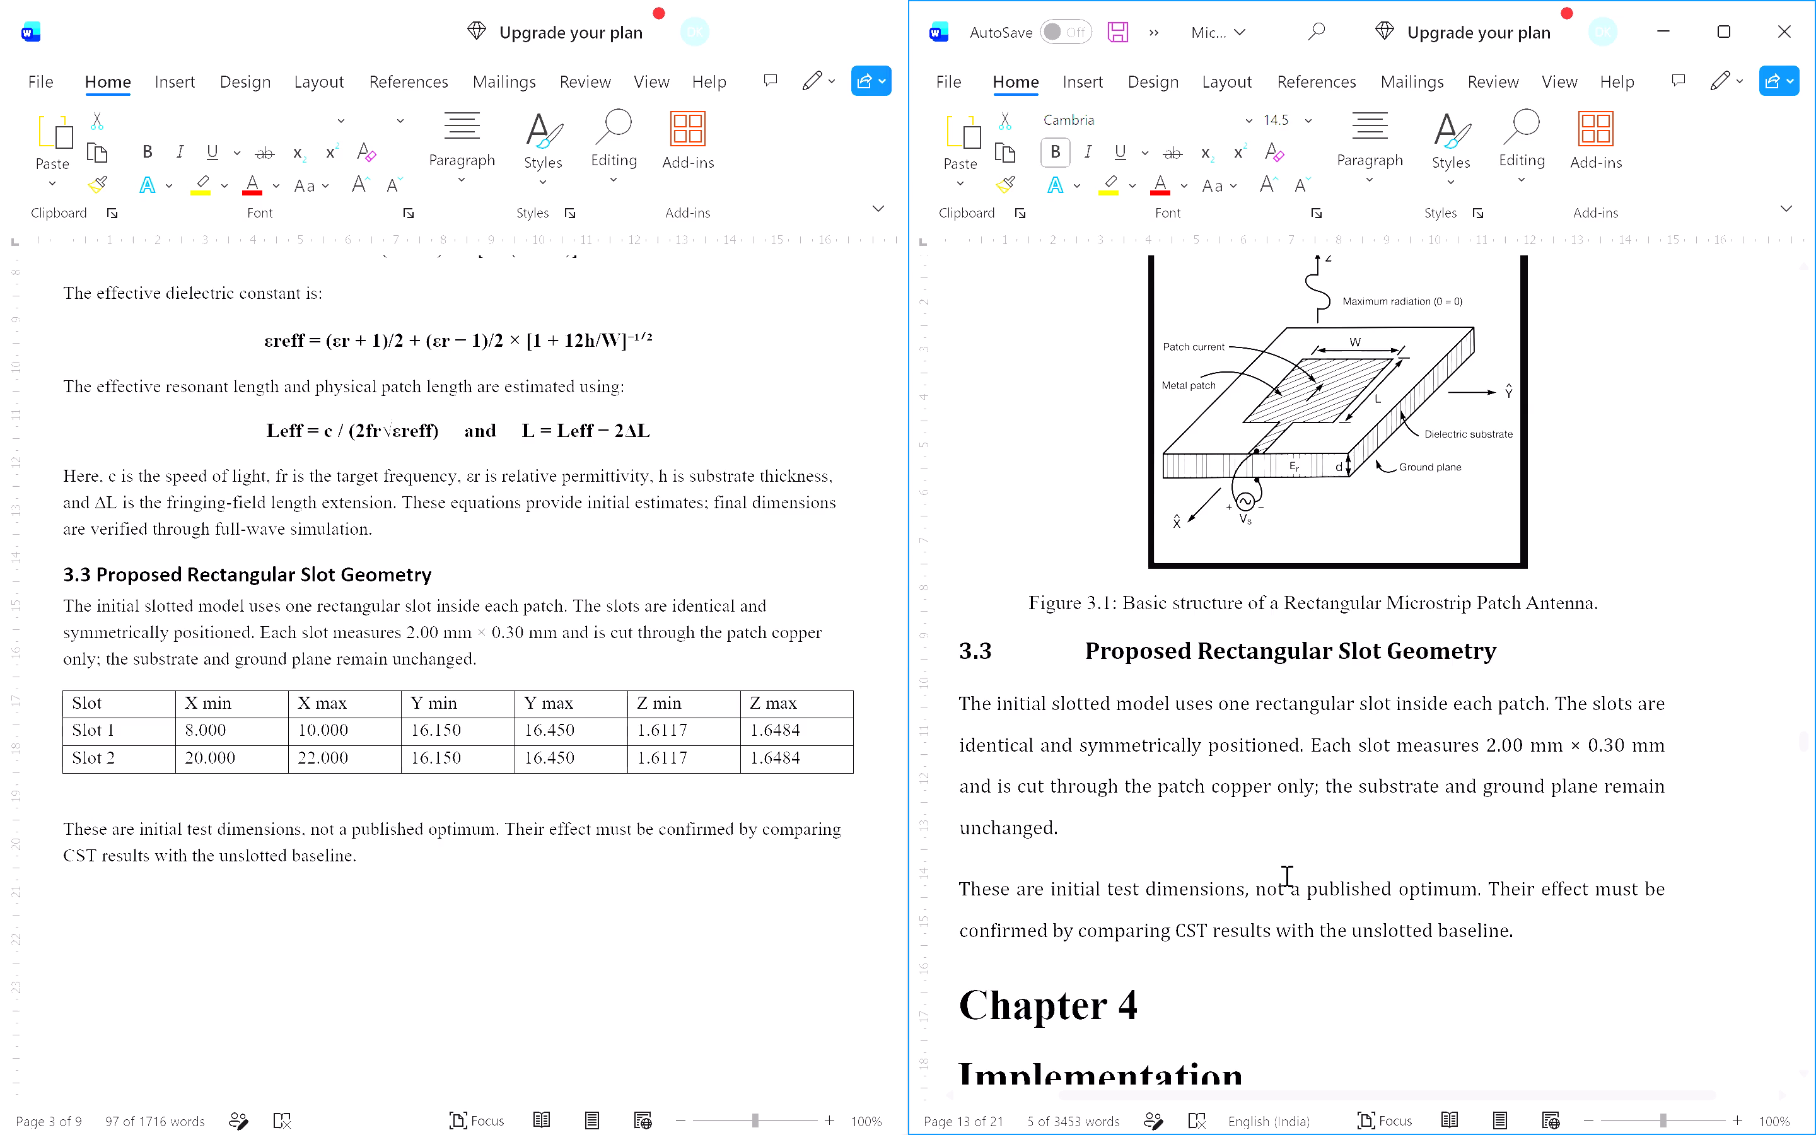
Insert five blank lines before the Chapter 4 title so the chapter starts on a new page.
left_click(1446, 886)
scroll(1446, 886, "down", 1)
left_click(967, 609)
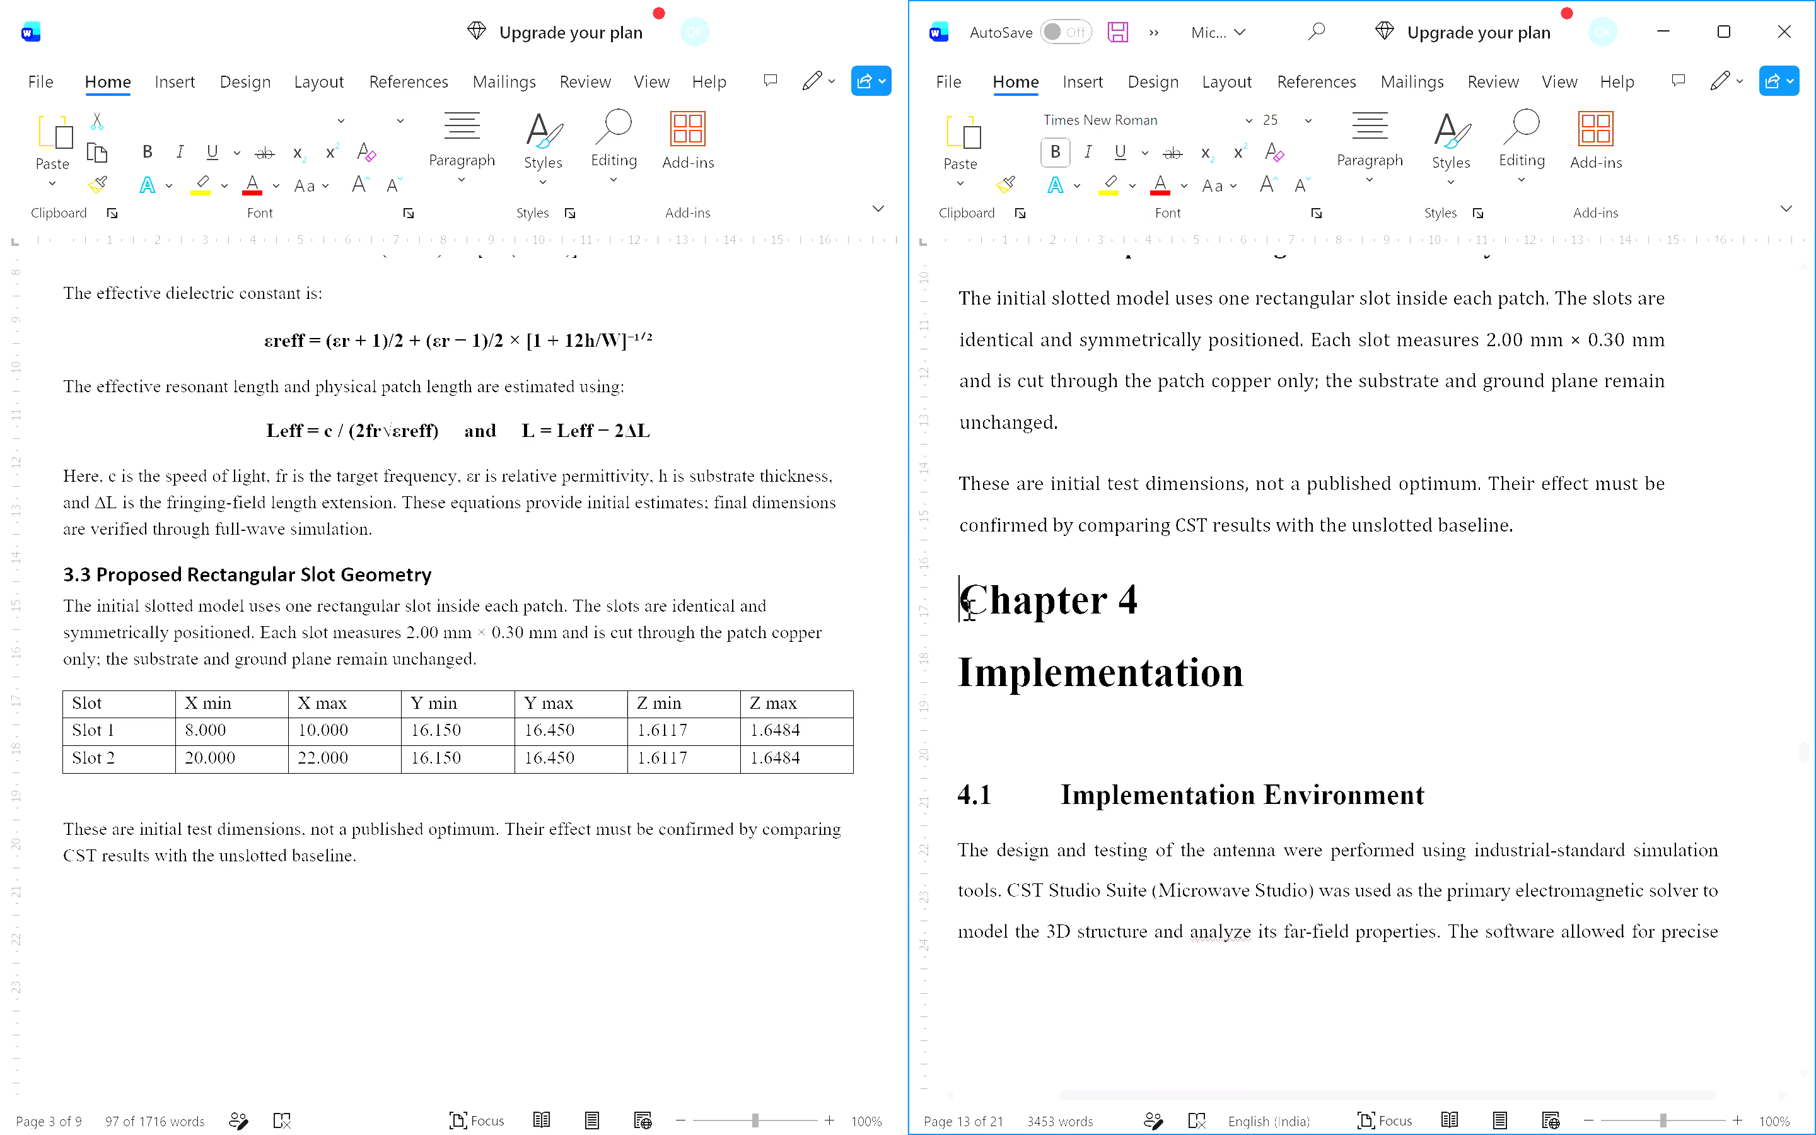
key("Return")
key("Return")
key("Return")
key("Return")
key("Return")
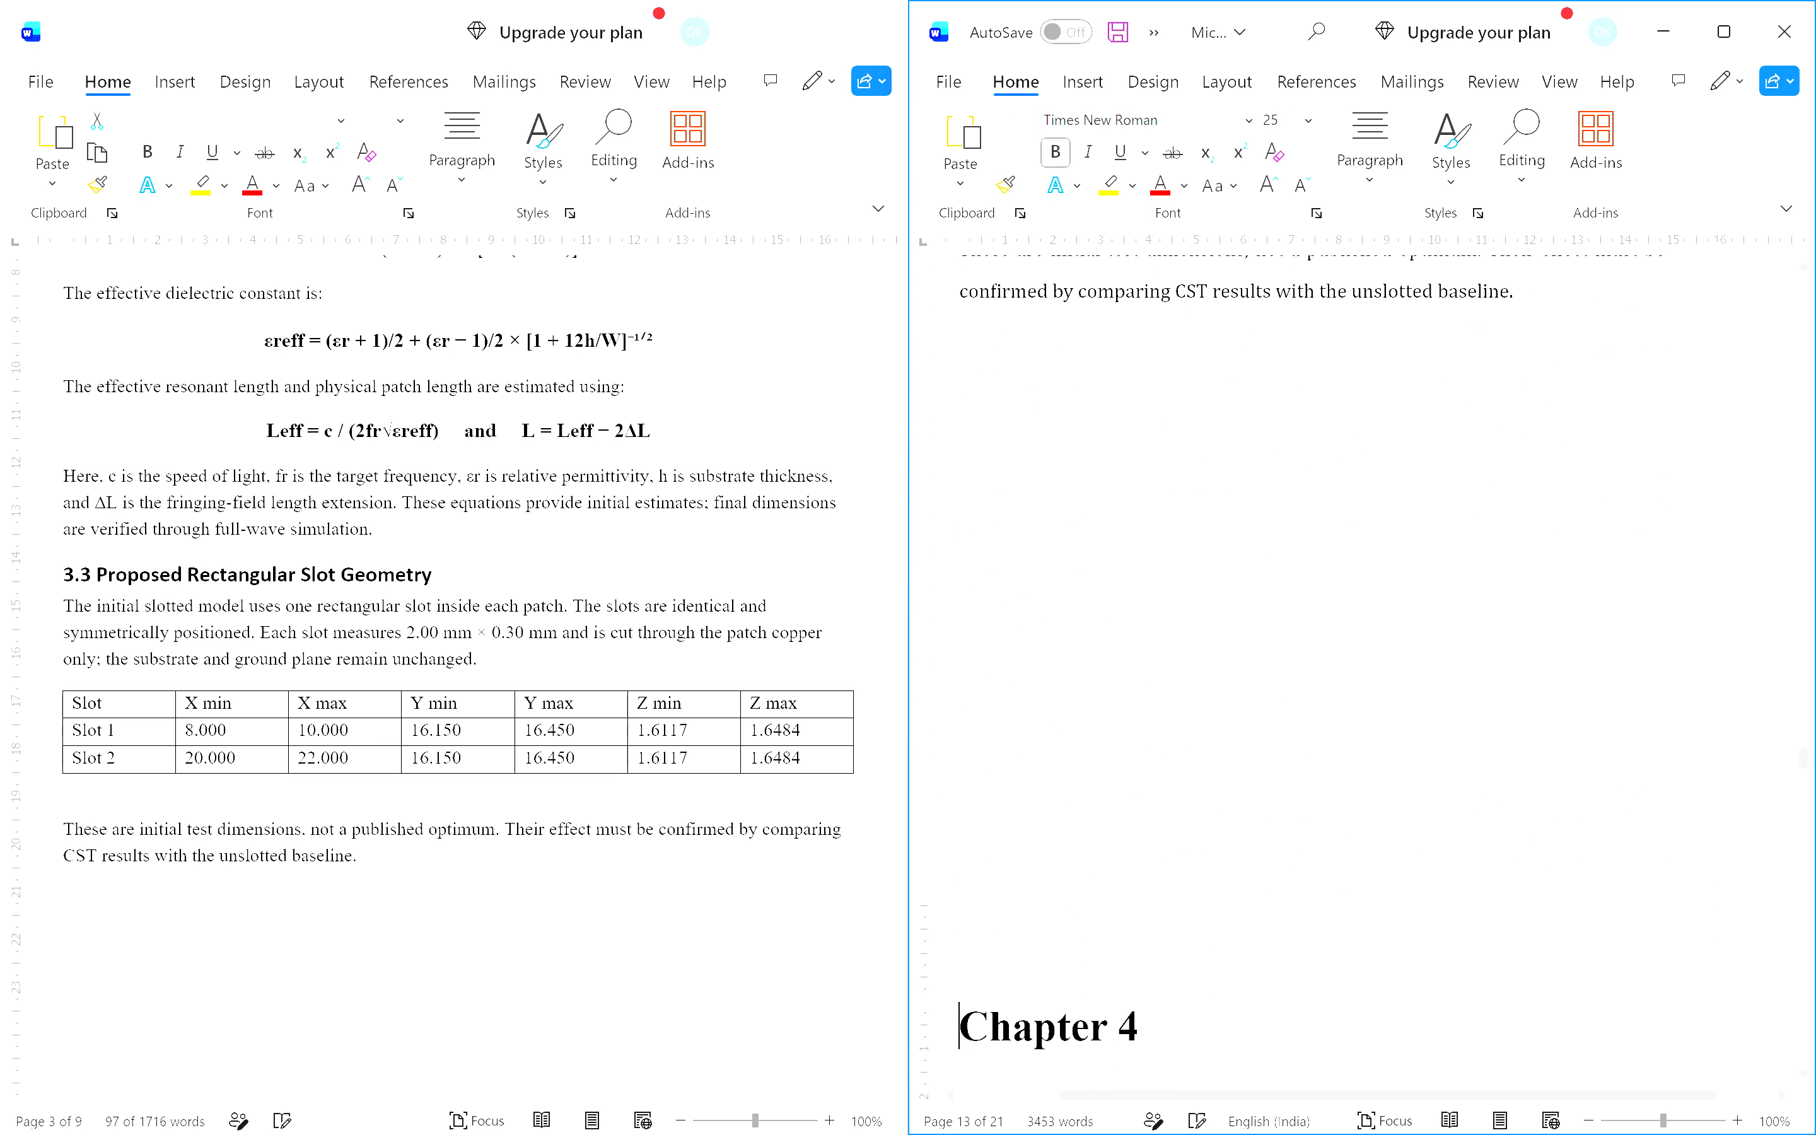
Change the 4.1 heading from Implementation Environment to Simulation Environment, following the other document's Chapter 4.
scroll(967, 609, "down", 2)
scroll(566, 510, "down", 1)
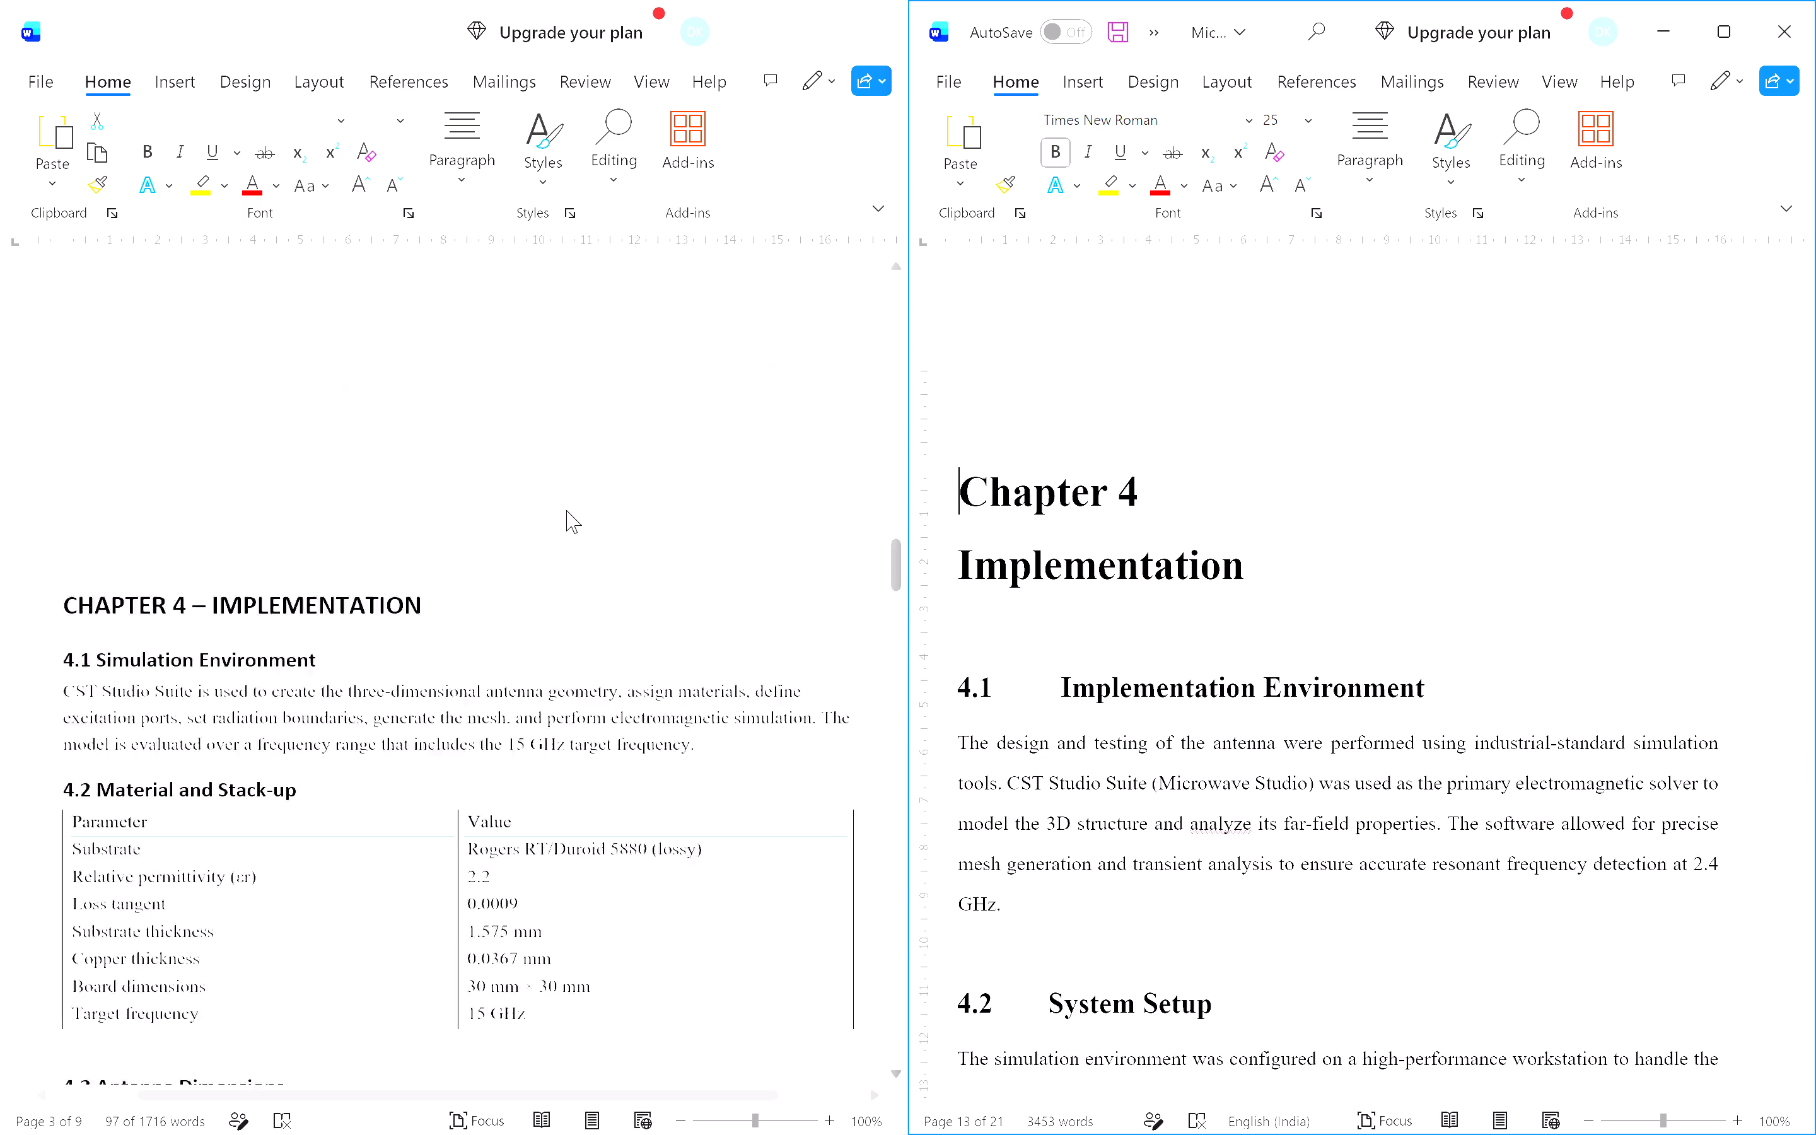
scroll(566, 510, "down", 1)
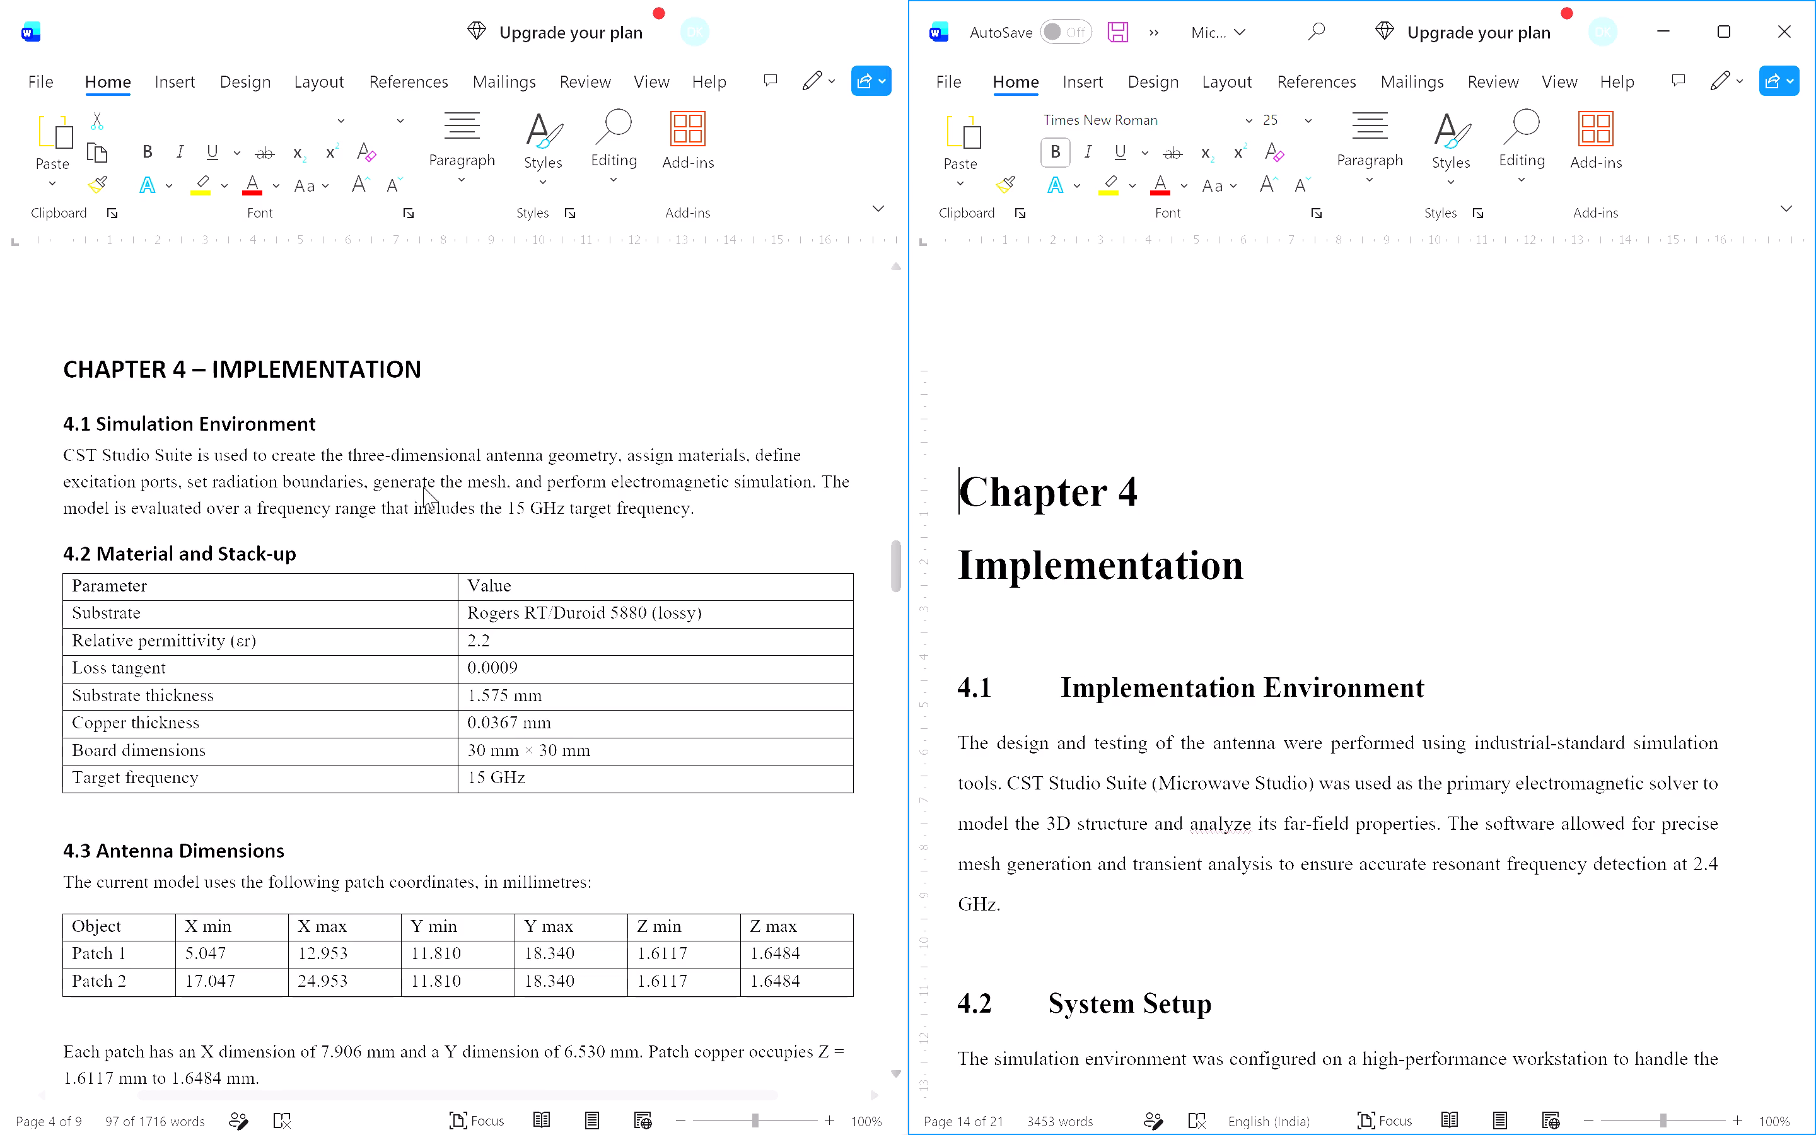
double_click(1134, 689)
type("Simulation")
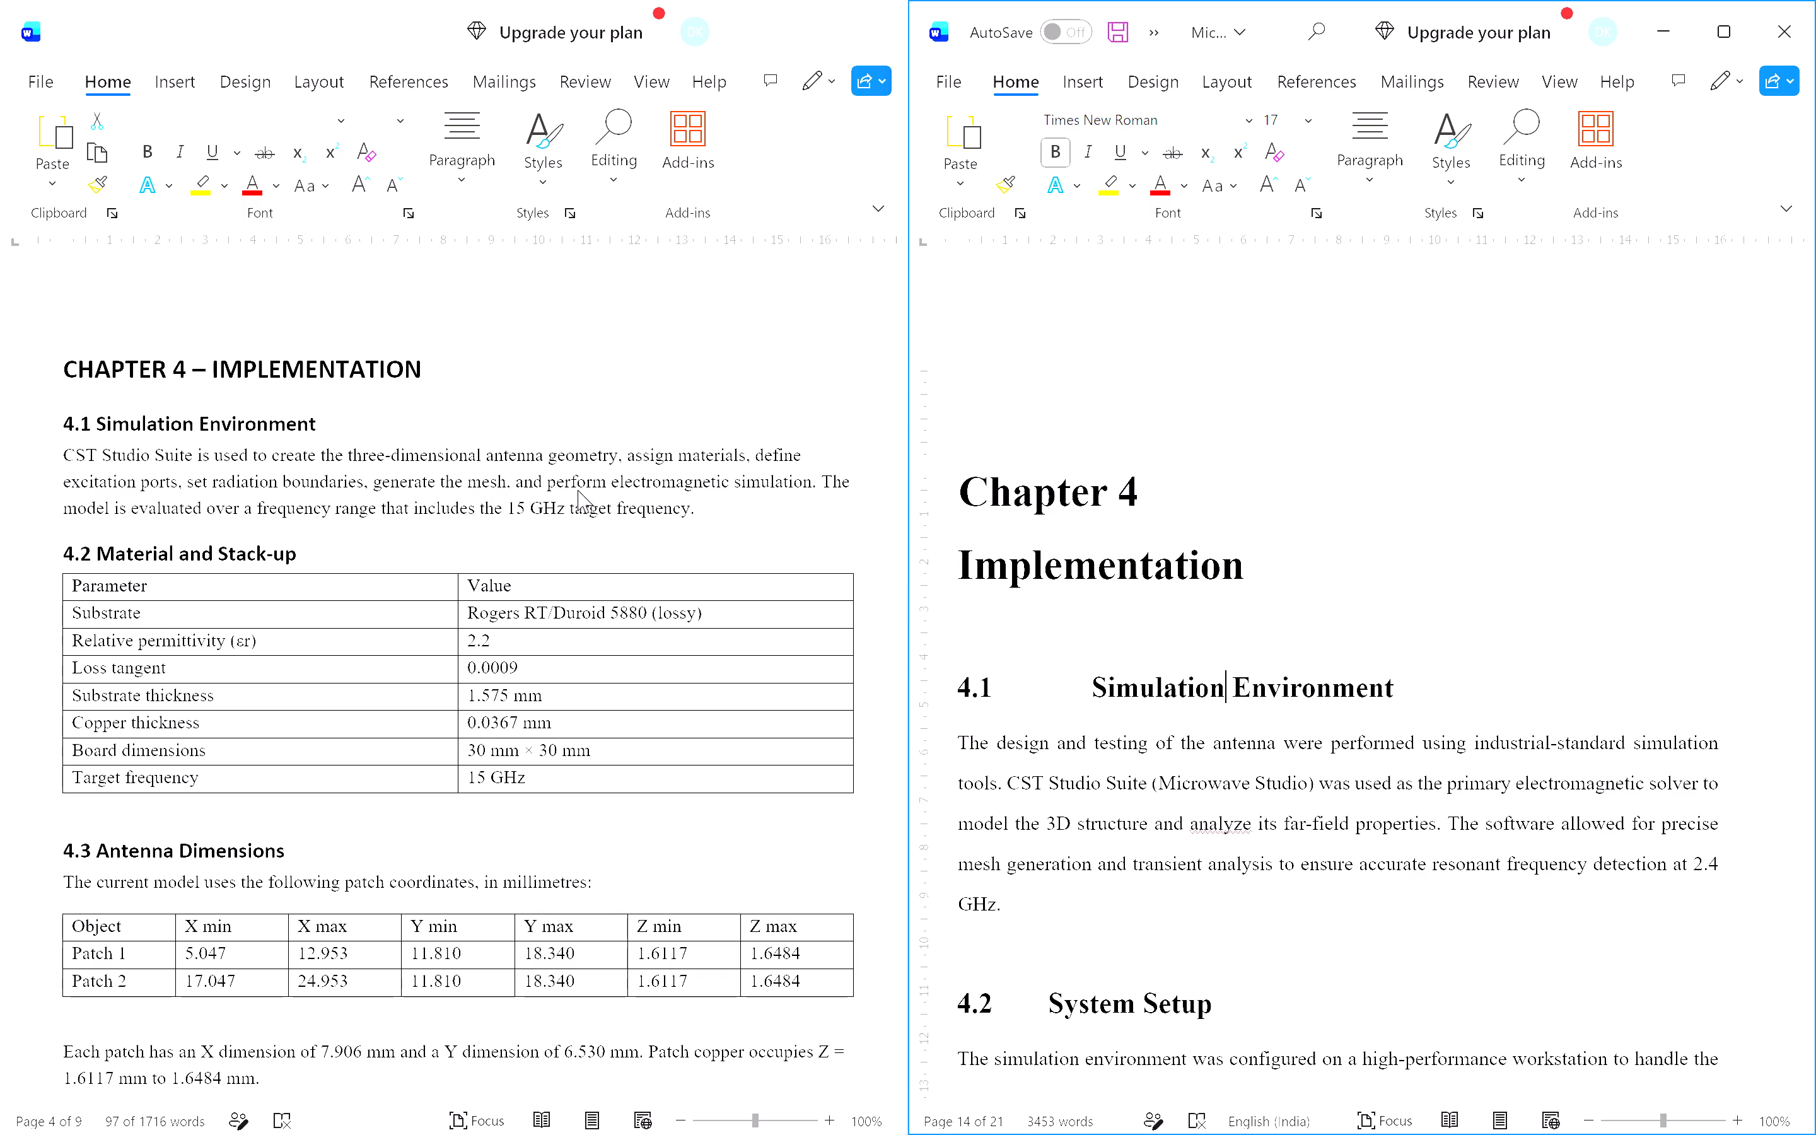
Replace the report's paragraph under 4.1 with the Simulation Environment paragraph copied from the other document.
double_click(709, 506)
left_click_drag(709, 506, 218, 451)
key("ctrl+c")
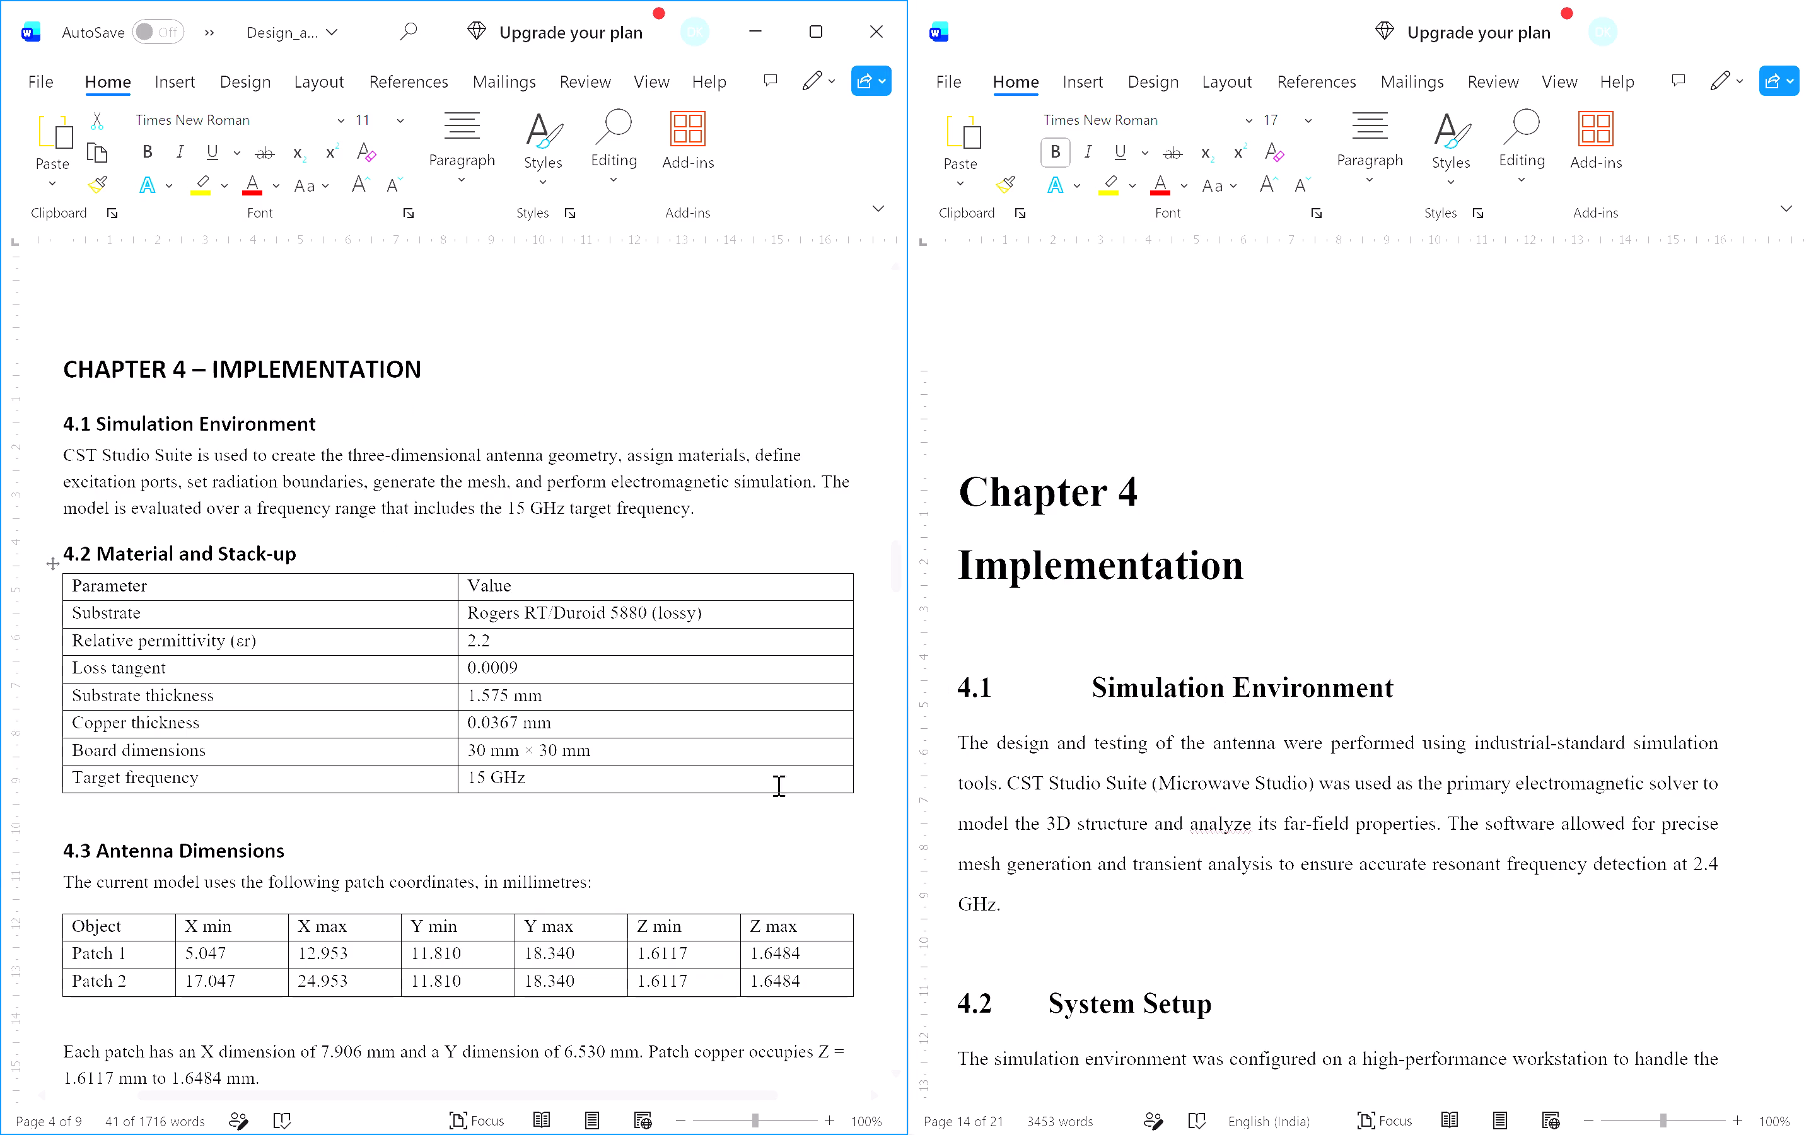
left_click(998, 899)
left_click_drag(998, 899, 969, 784)
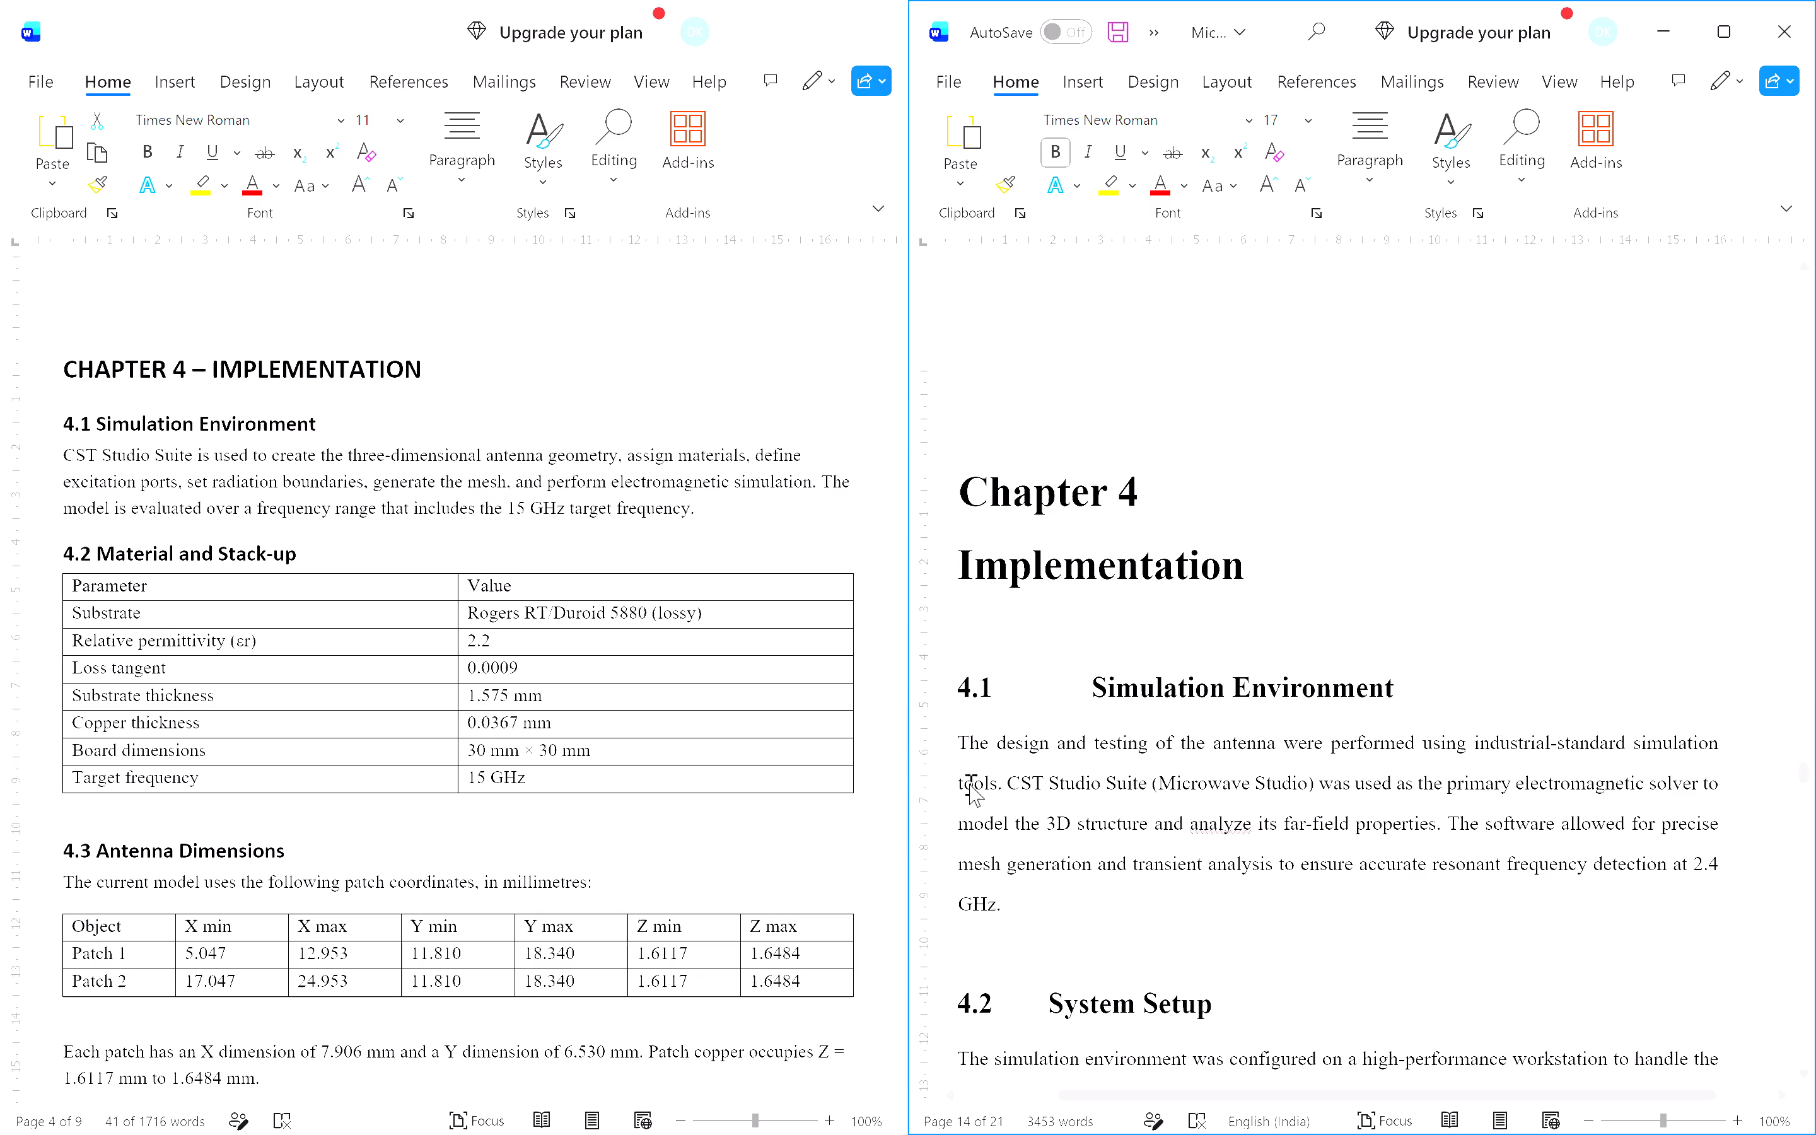
left_click(969, 784)
left_click(1015, 883)
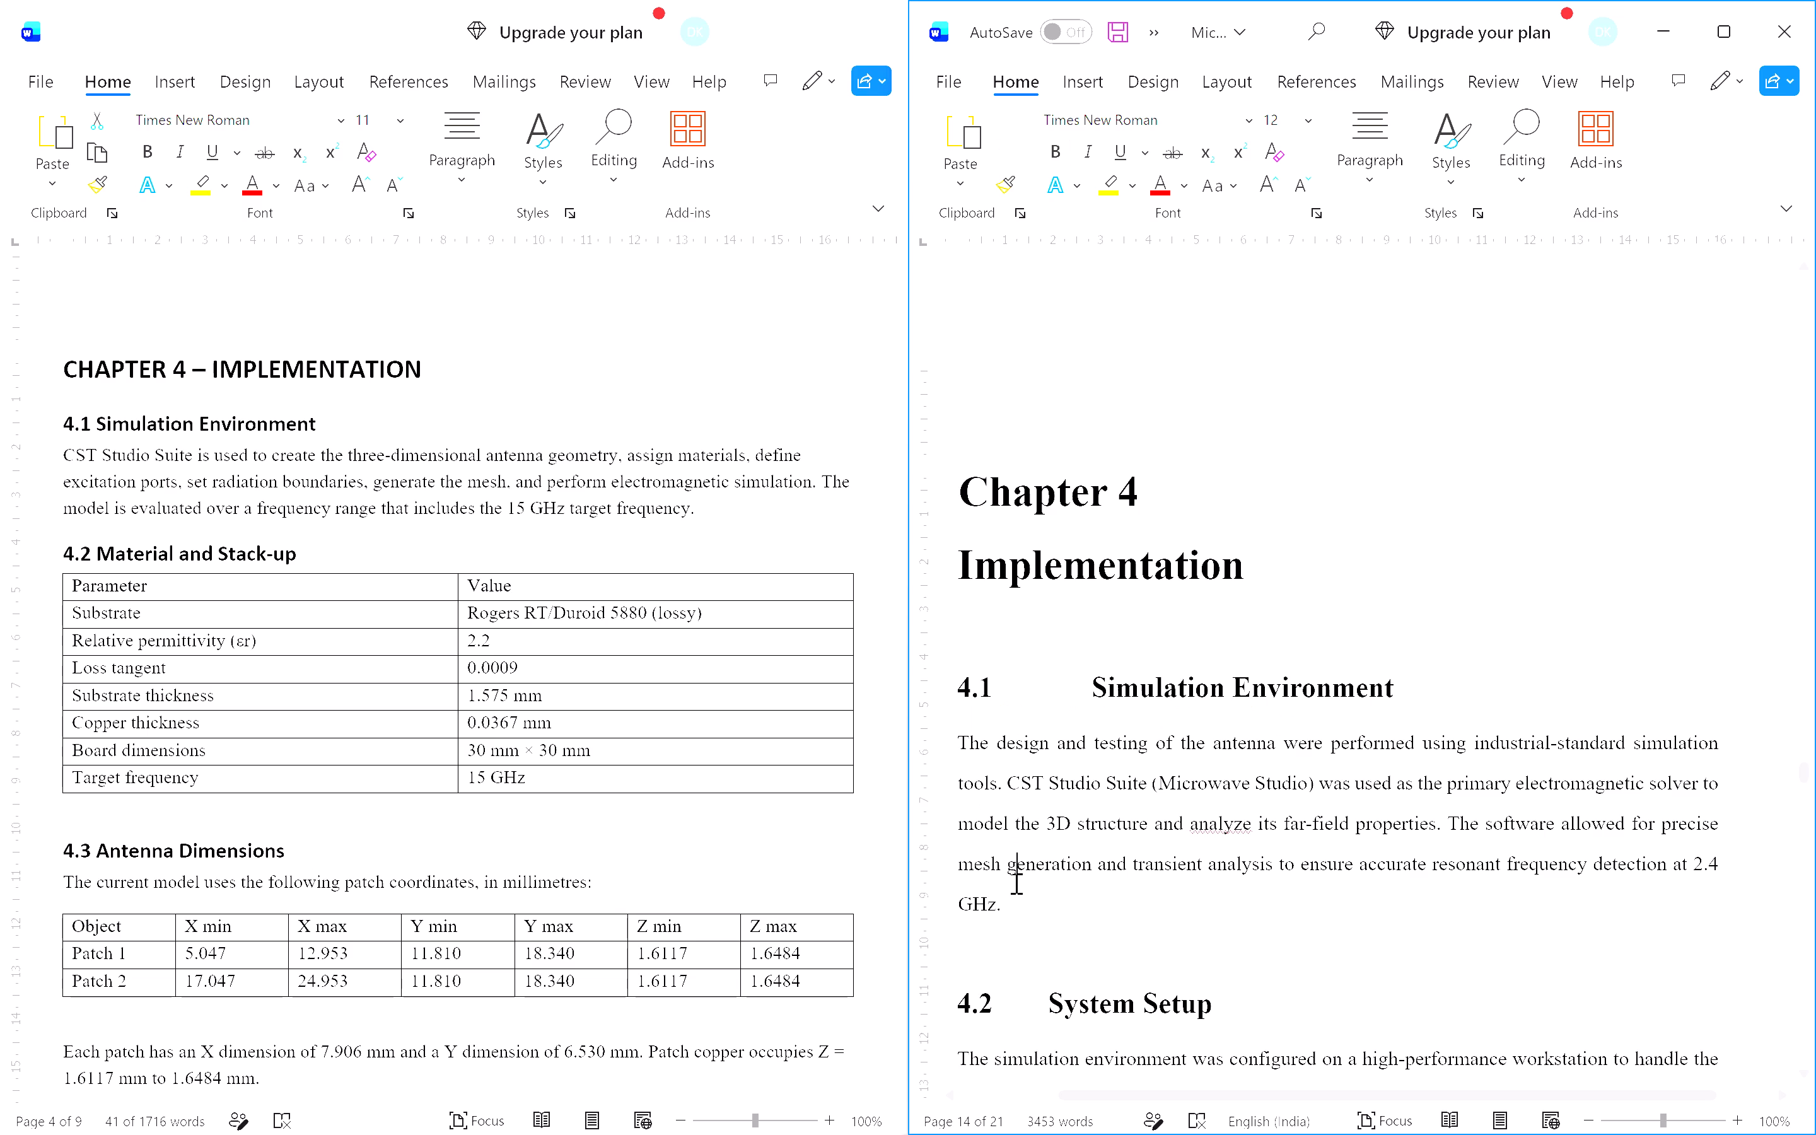
left_click(1013, 905)
key("ctrl+shift+Up")
key("ctrl+shift+Up")
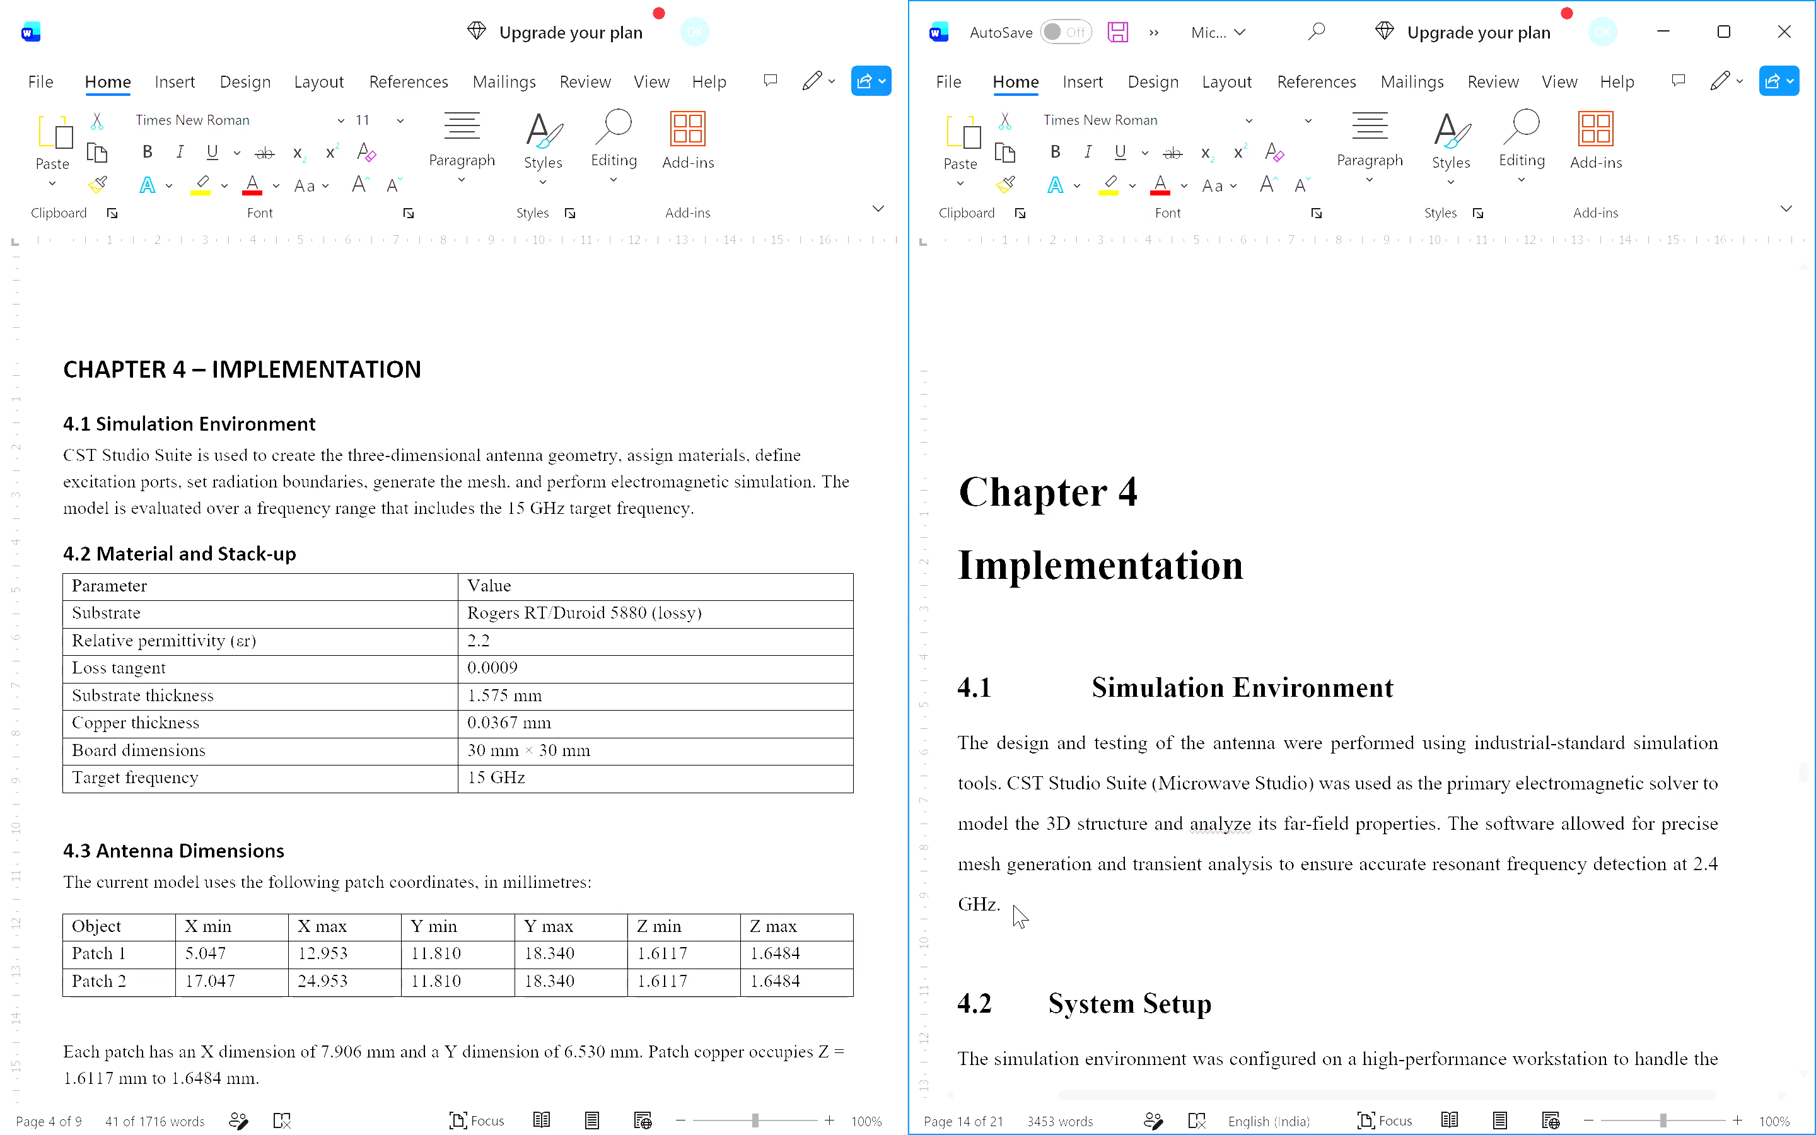
key("ctrl+shift+Down")
key("ctrl+v")
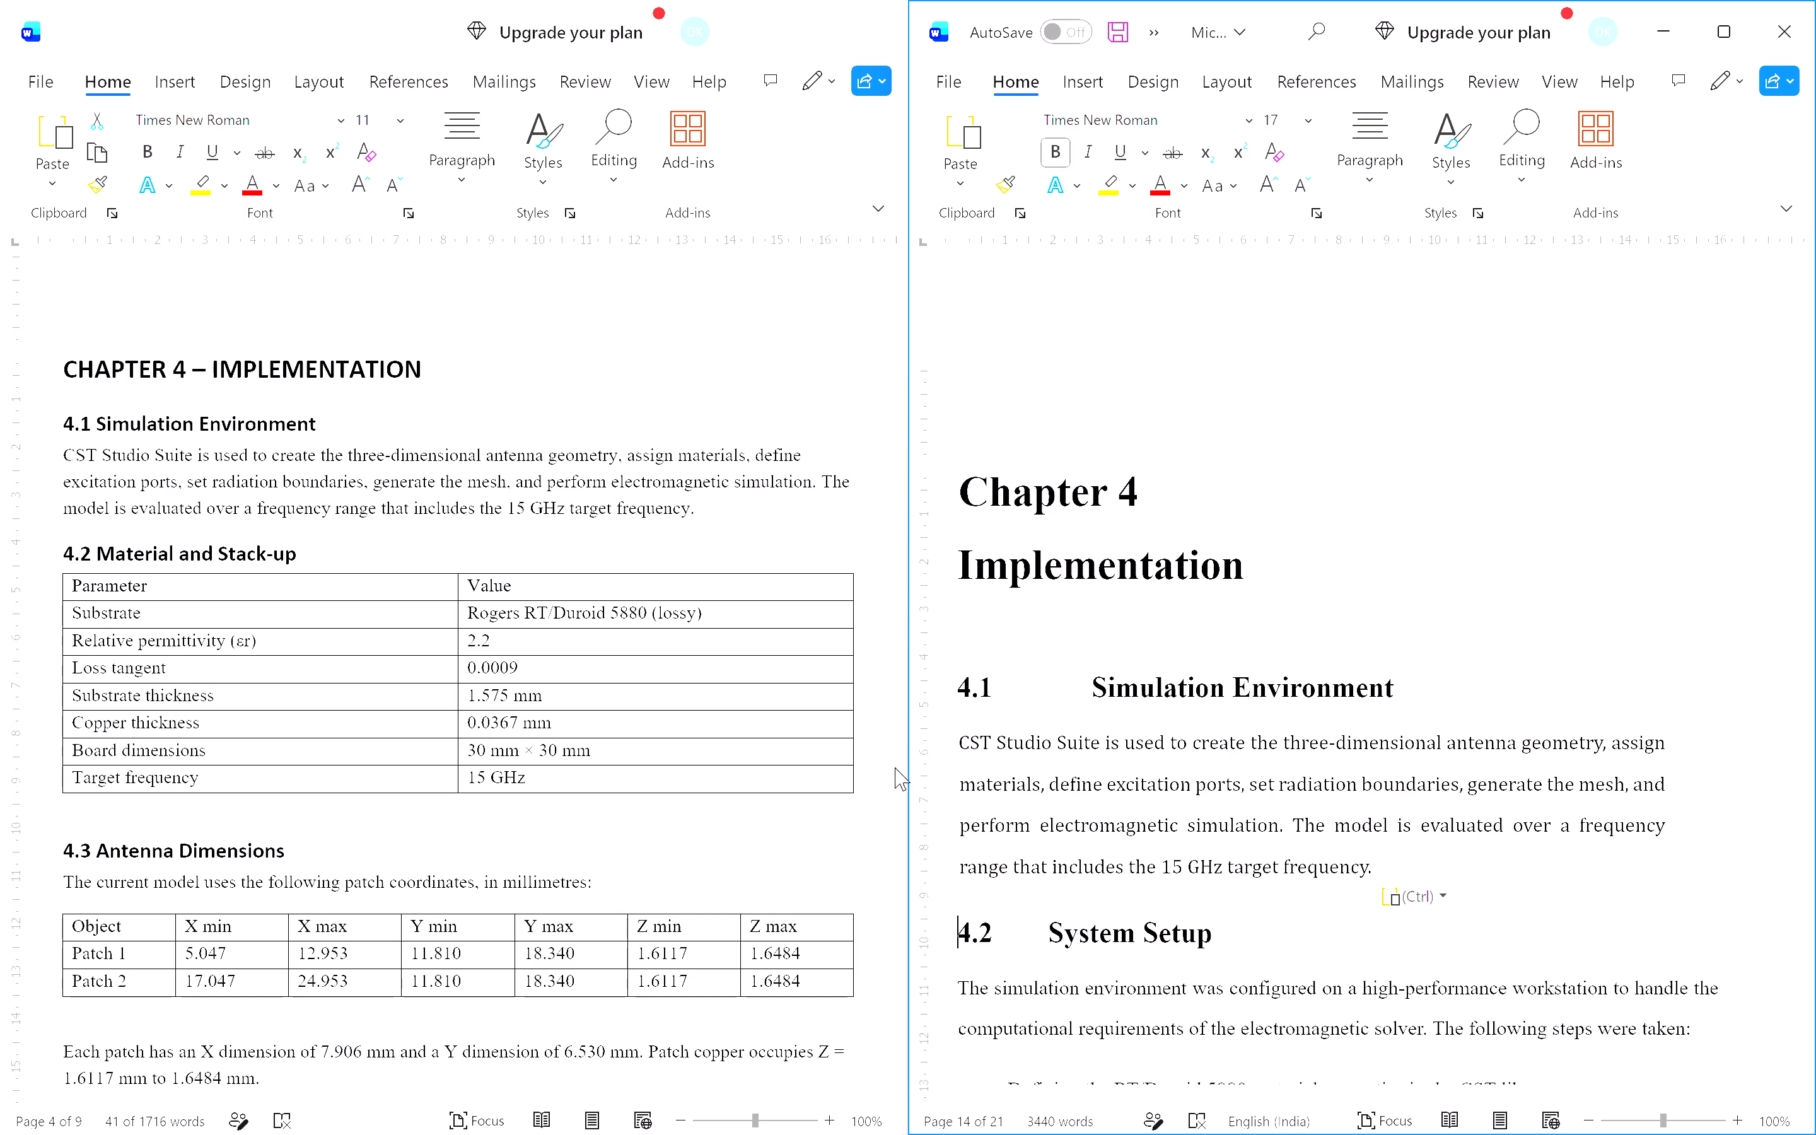
Compare the Chapter 4 sections on material stack-up, antenna dimensions, feeding and simulation procedure with the report's System Setup and Antenna Dimensions sections.
scroll(579, 695, "down", 1)
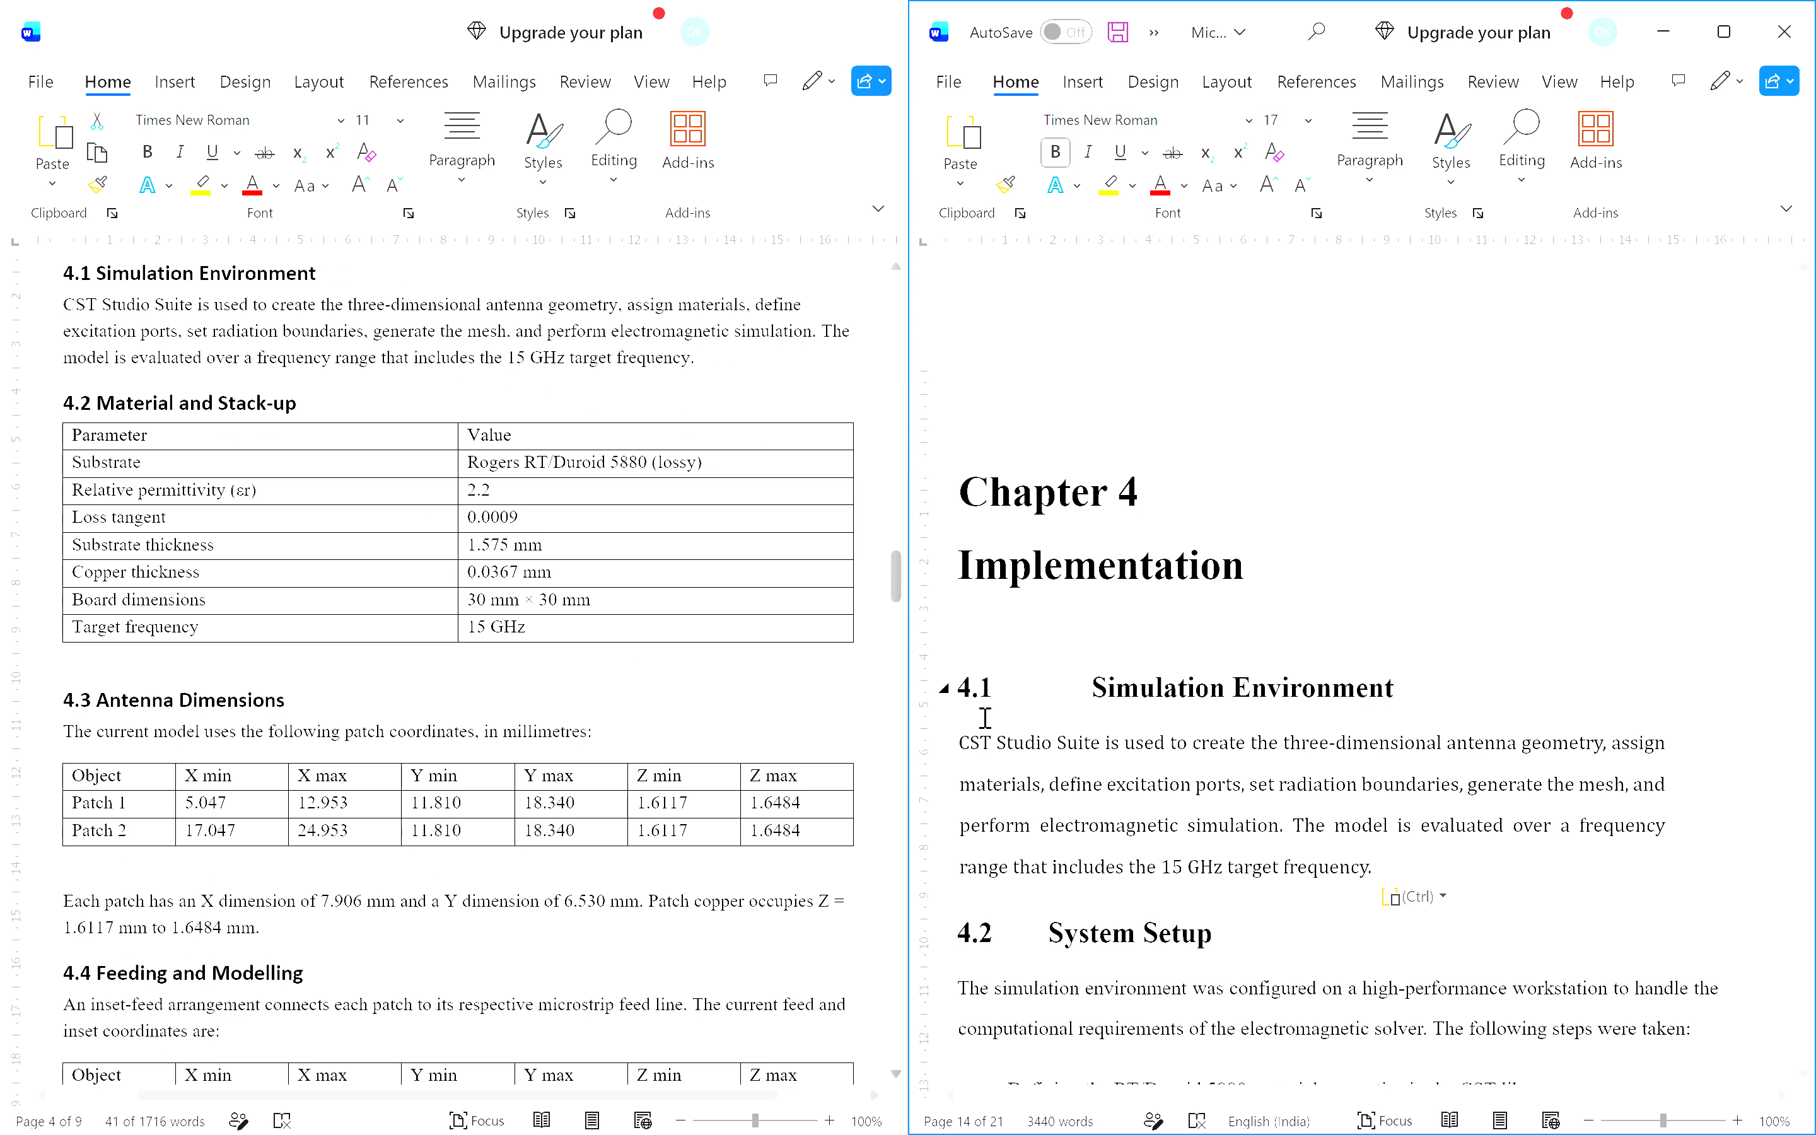
scroll(1100, 730, "down", 2)
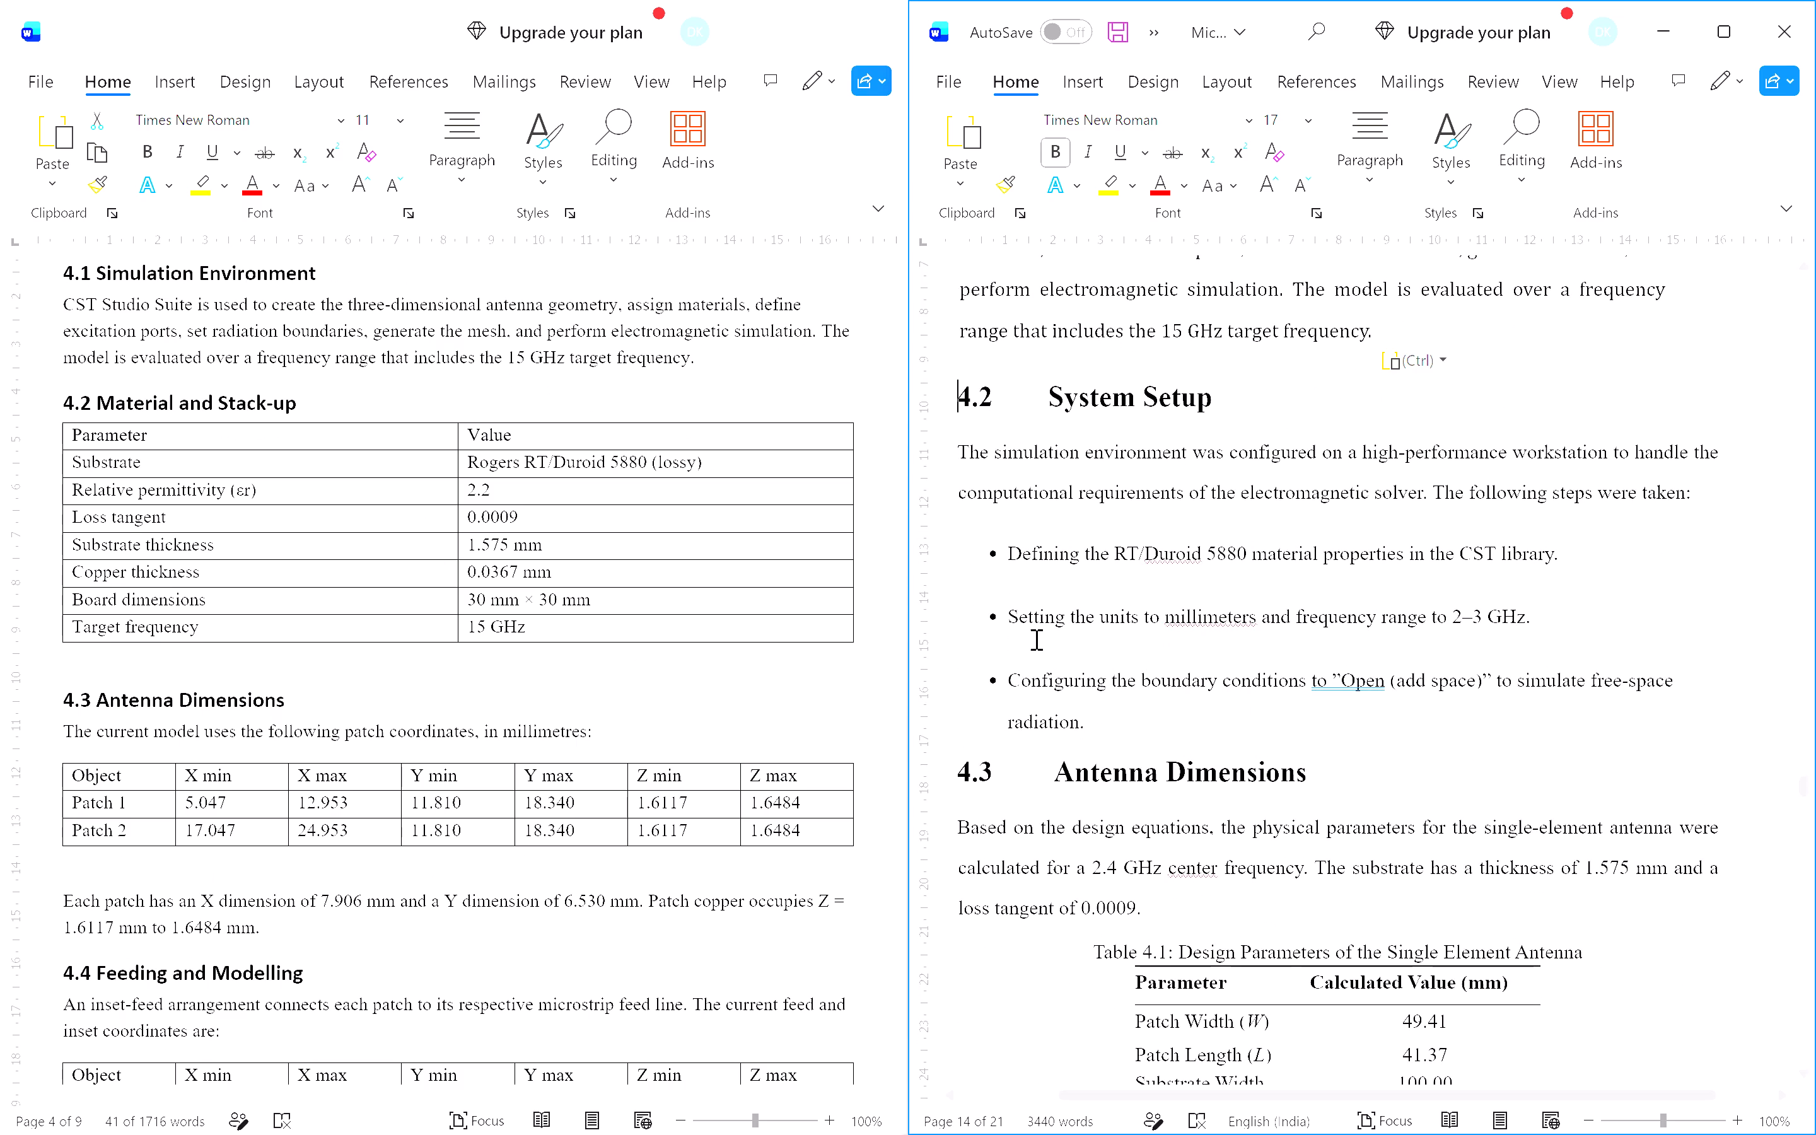
scroll(1035, 639, "down", 1)
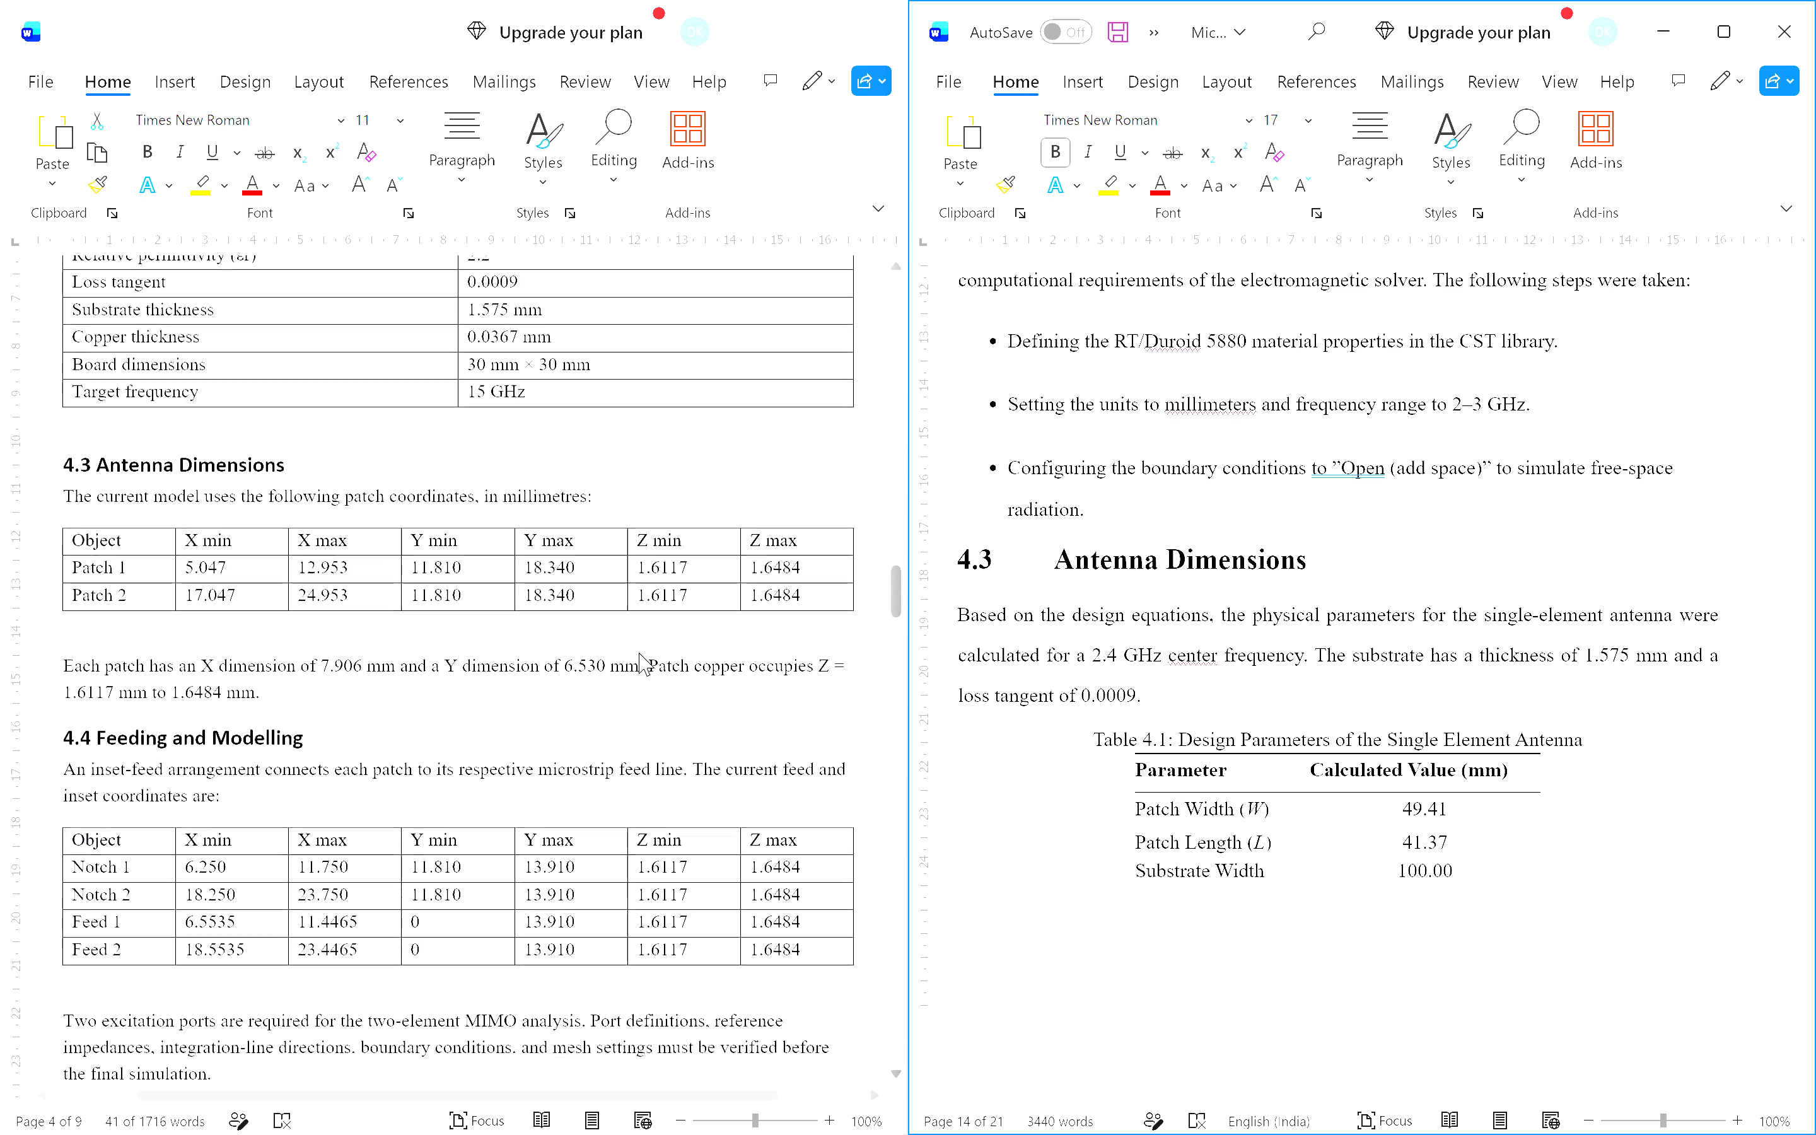
scroll(639, 653, "up", 1)
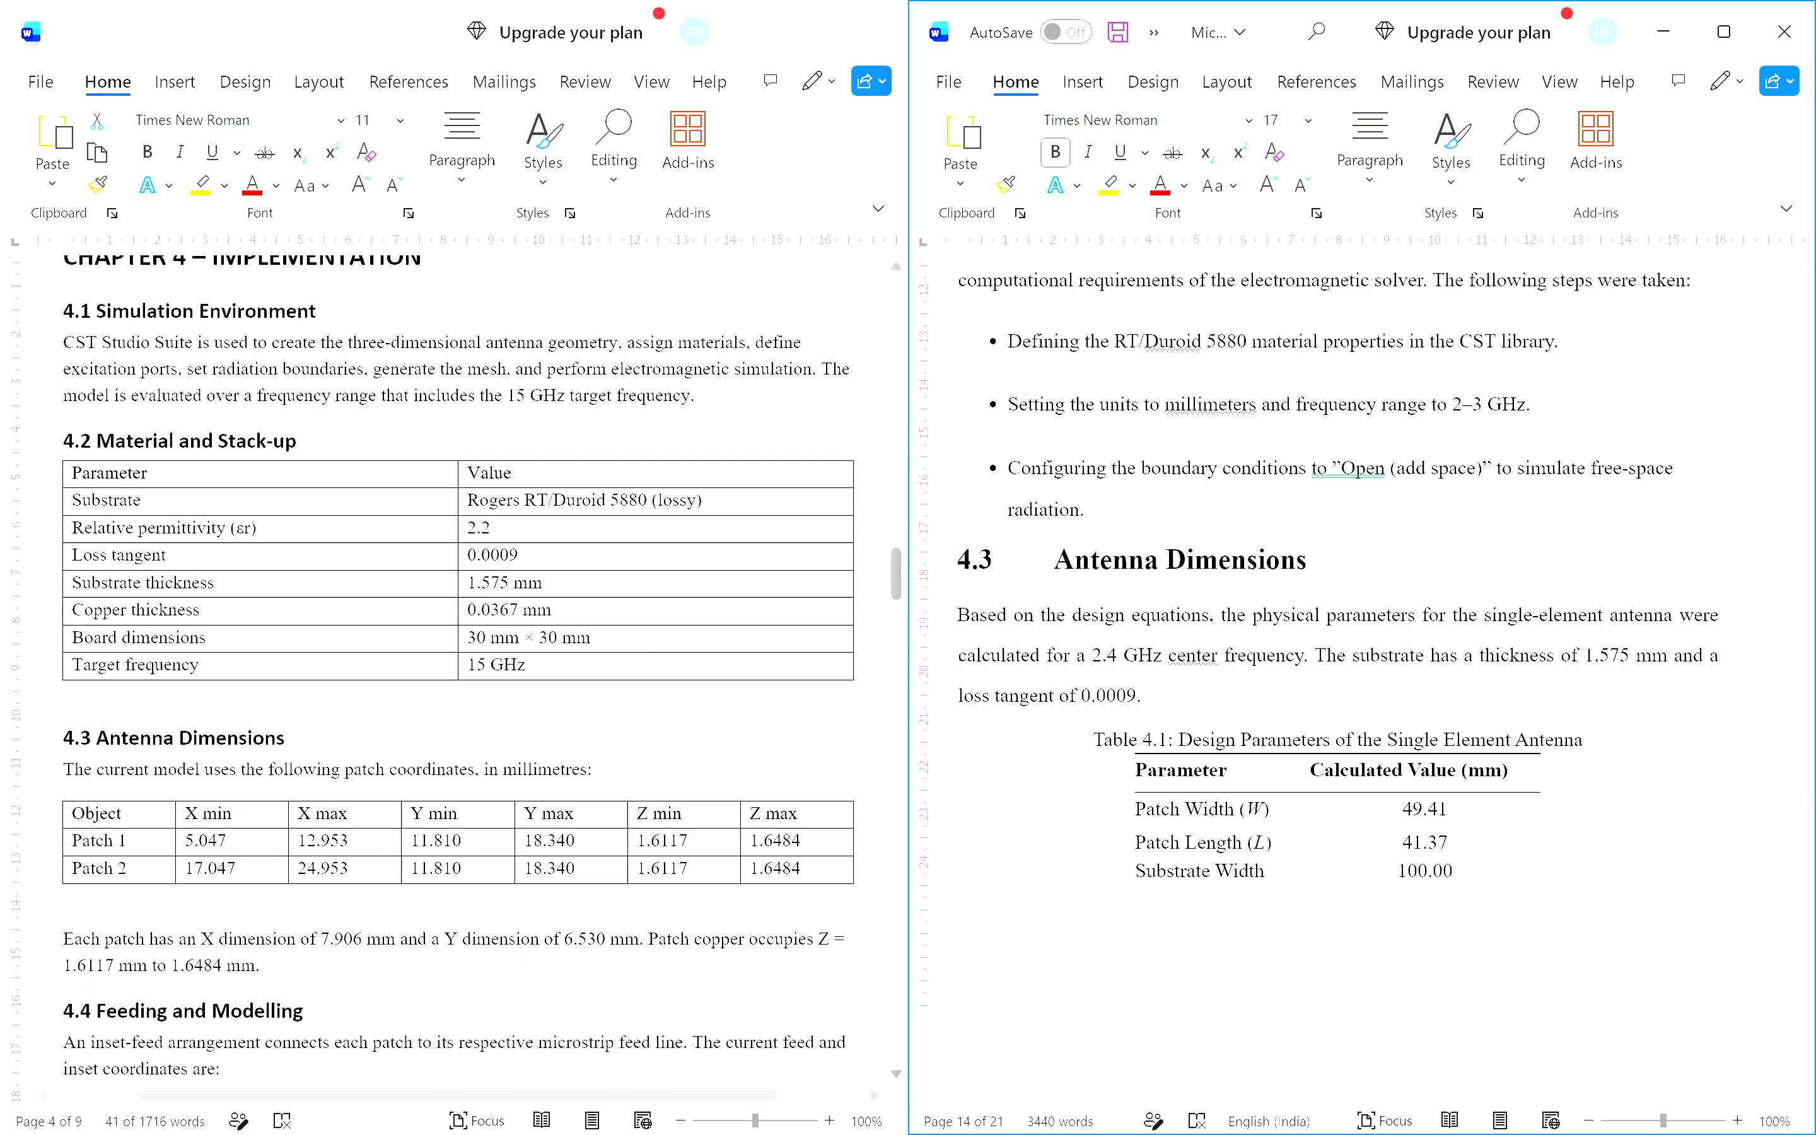
scroll(1070, 481, "up", 1)
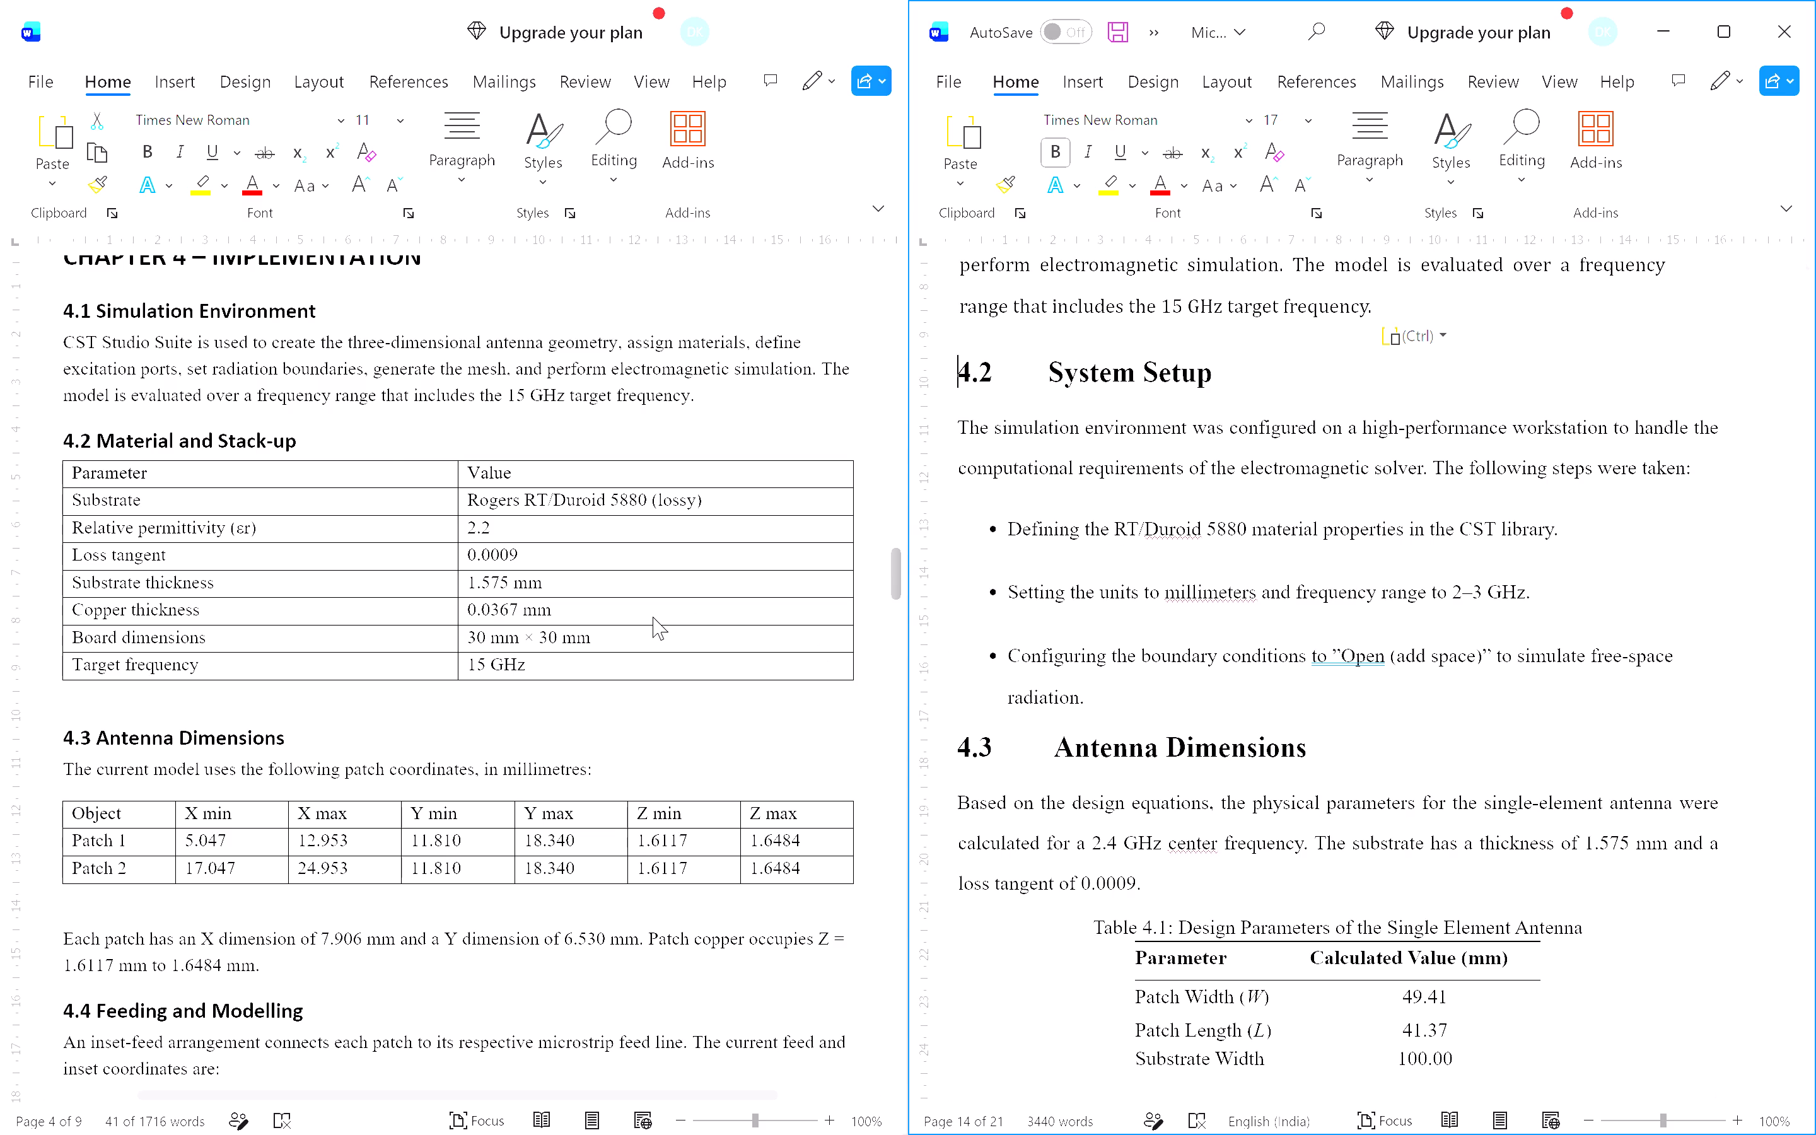
left_click(370, 459)
left_click(370, 459)
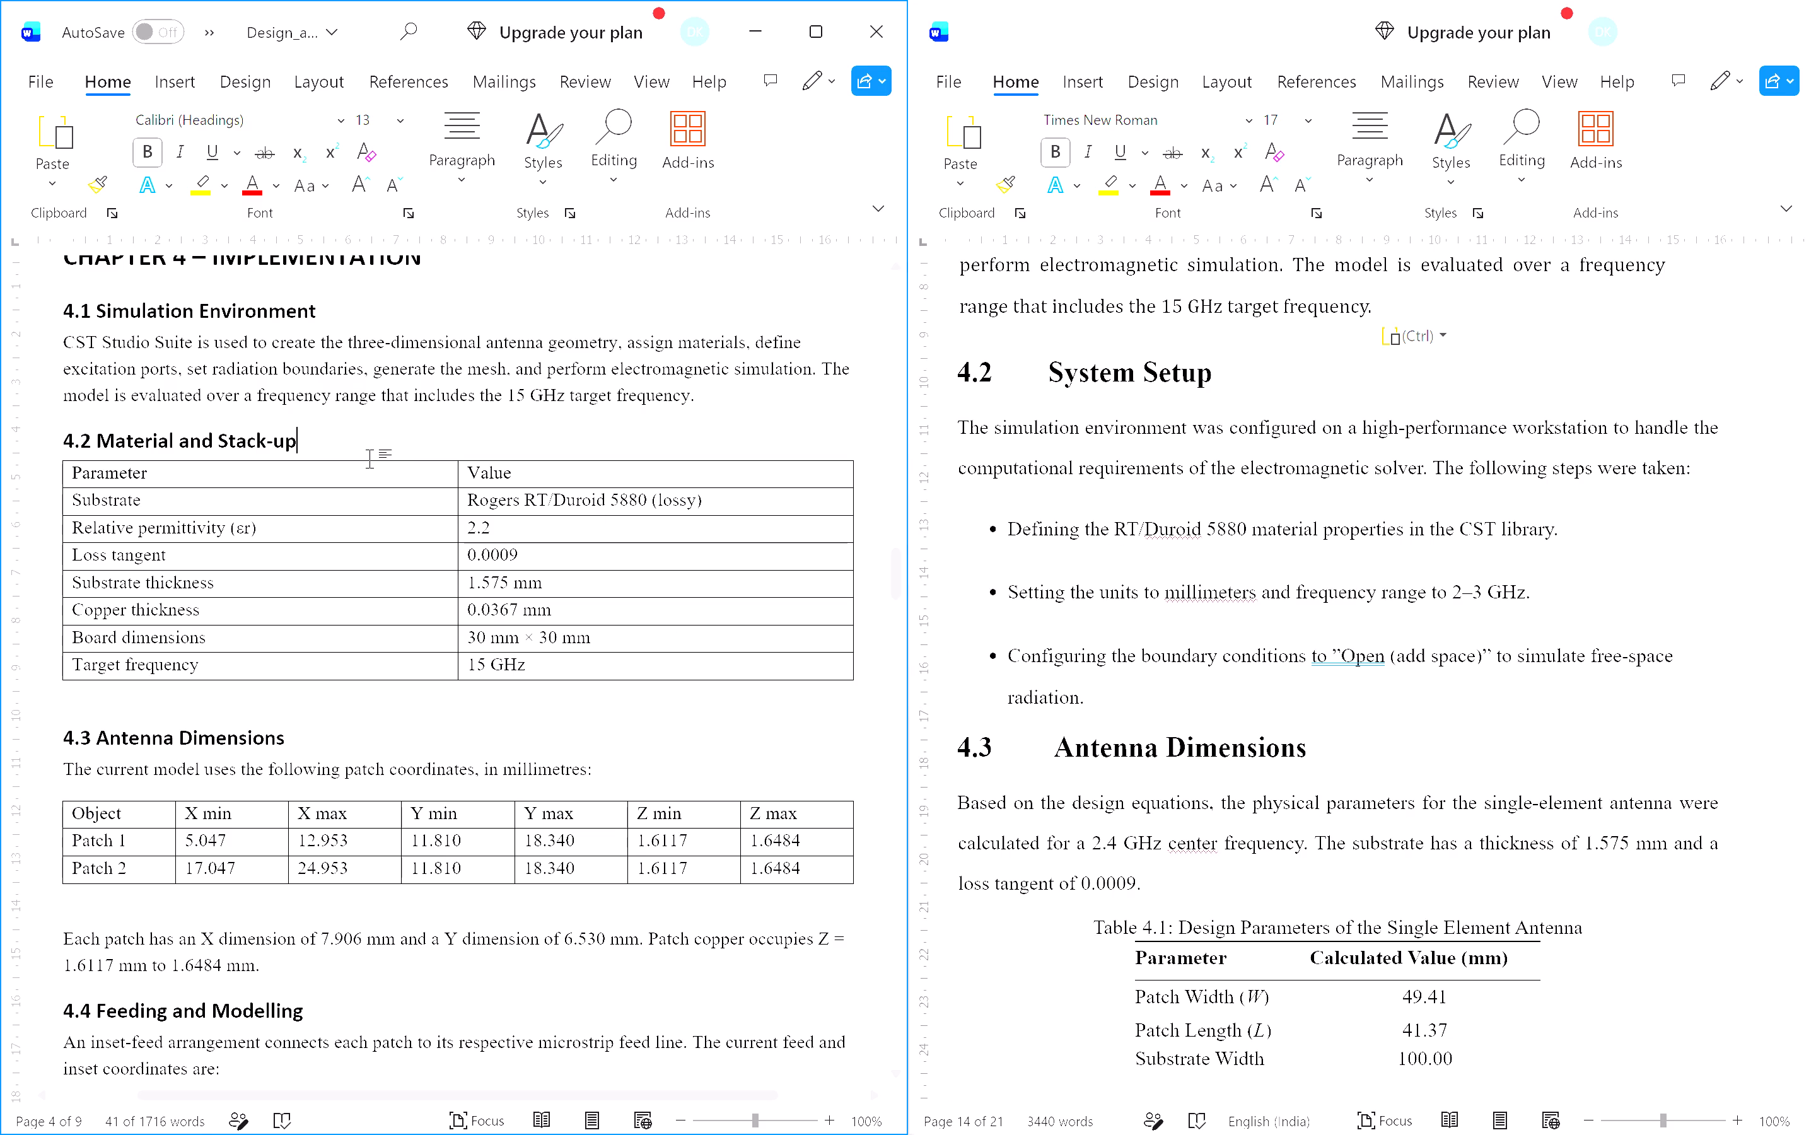
left_click(368, 467)
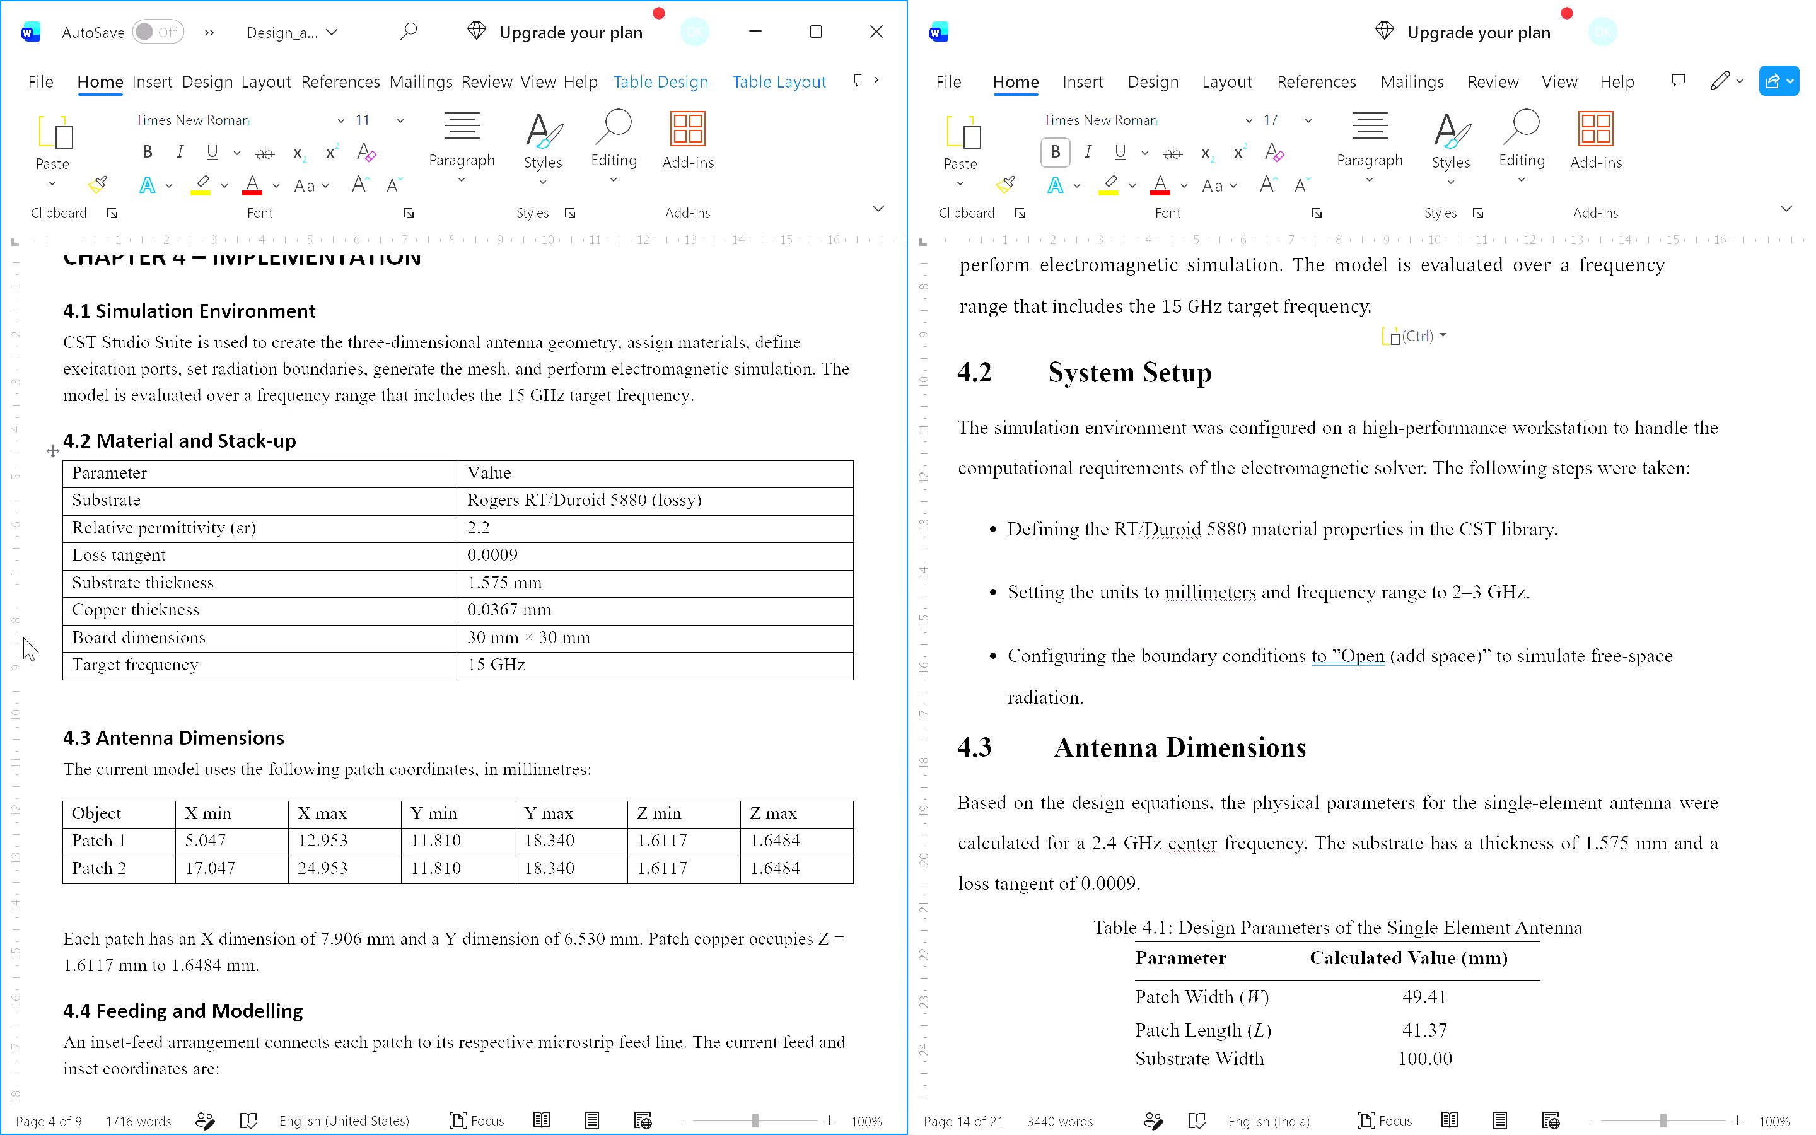
scroll(339, 716, "down", 2)
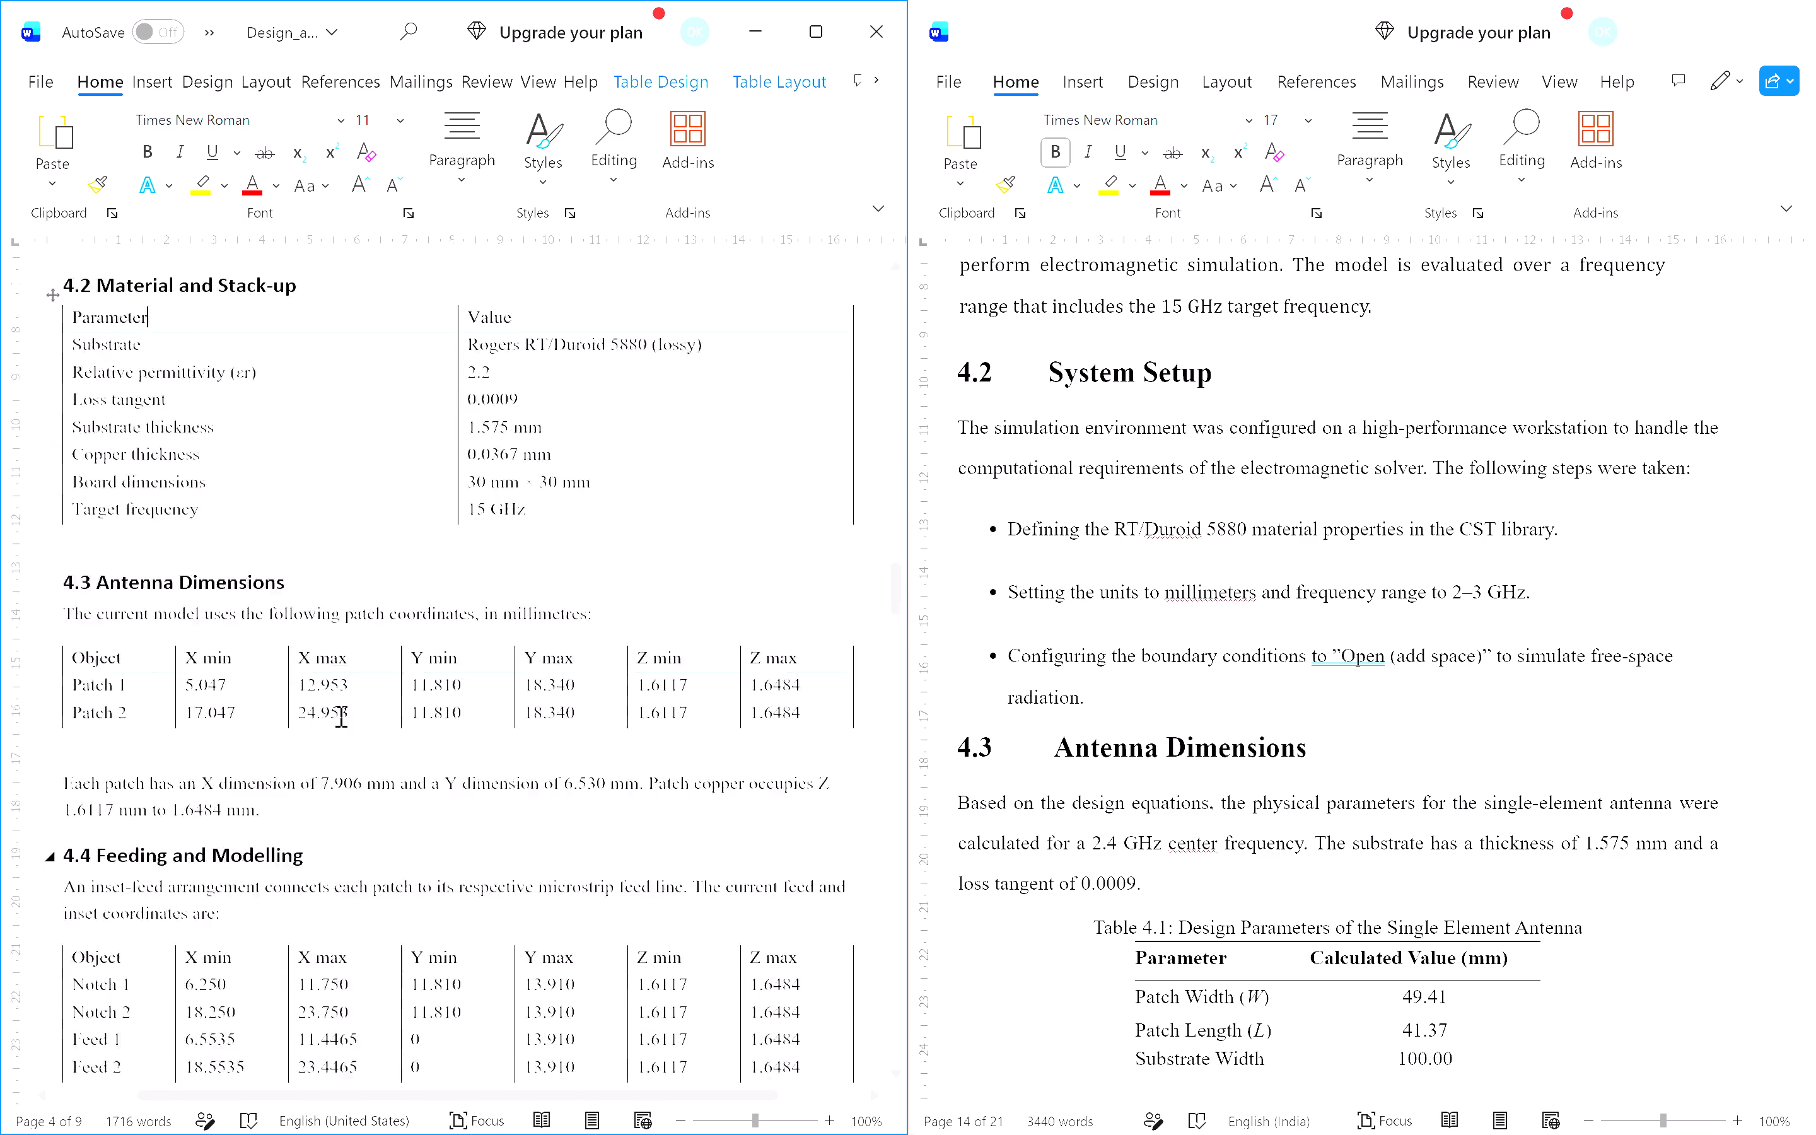
scroll(339, 716, "down", 1)
scroll(339, 716, "up", 1)
scroll(339, 716, "down", 5)
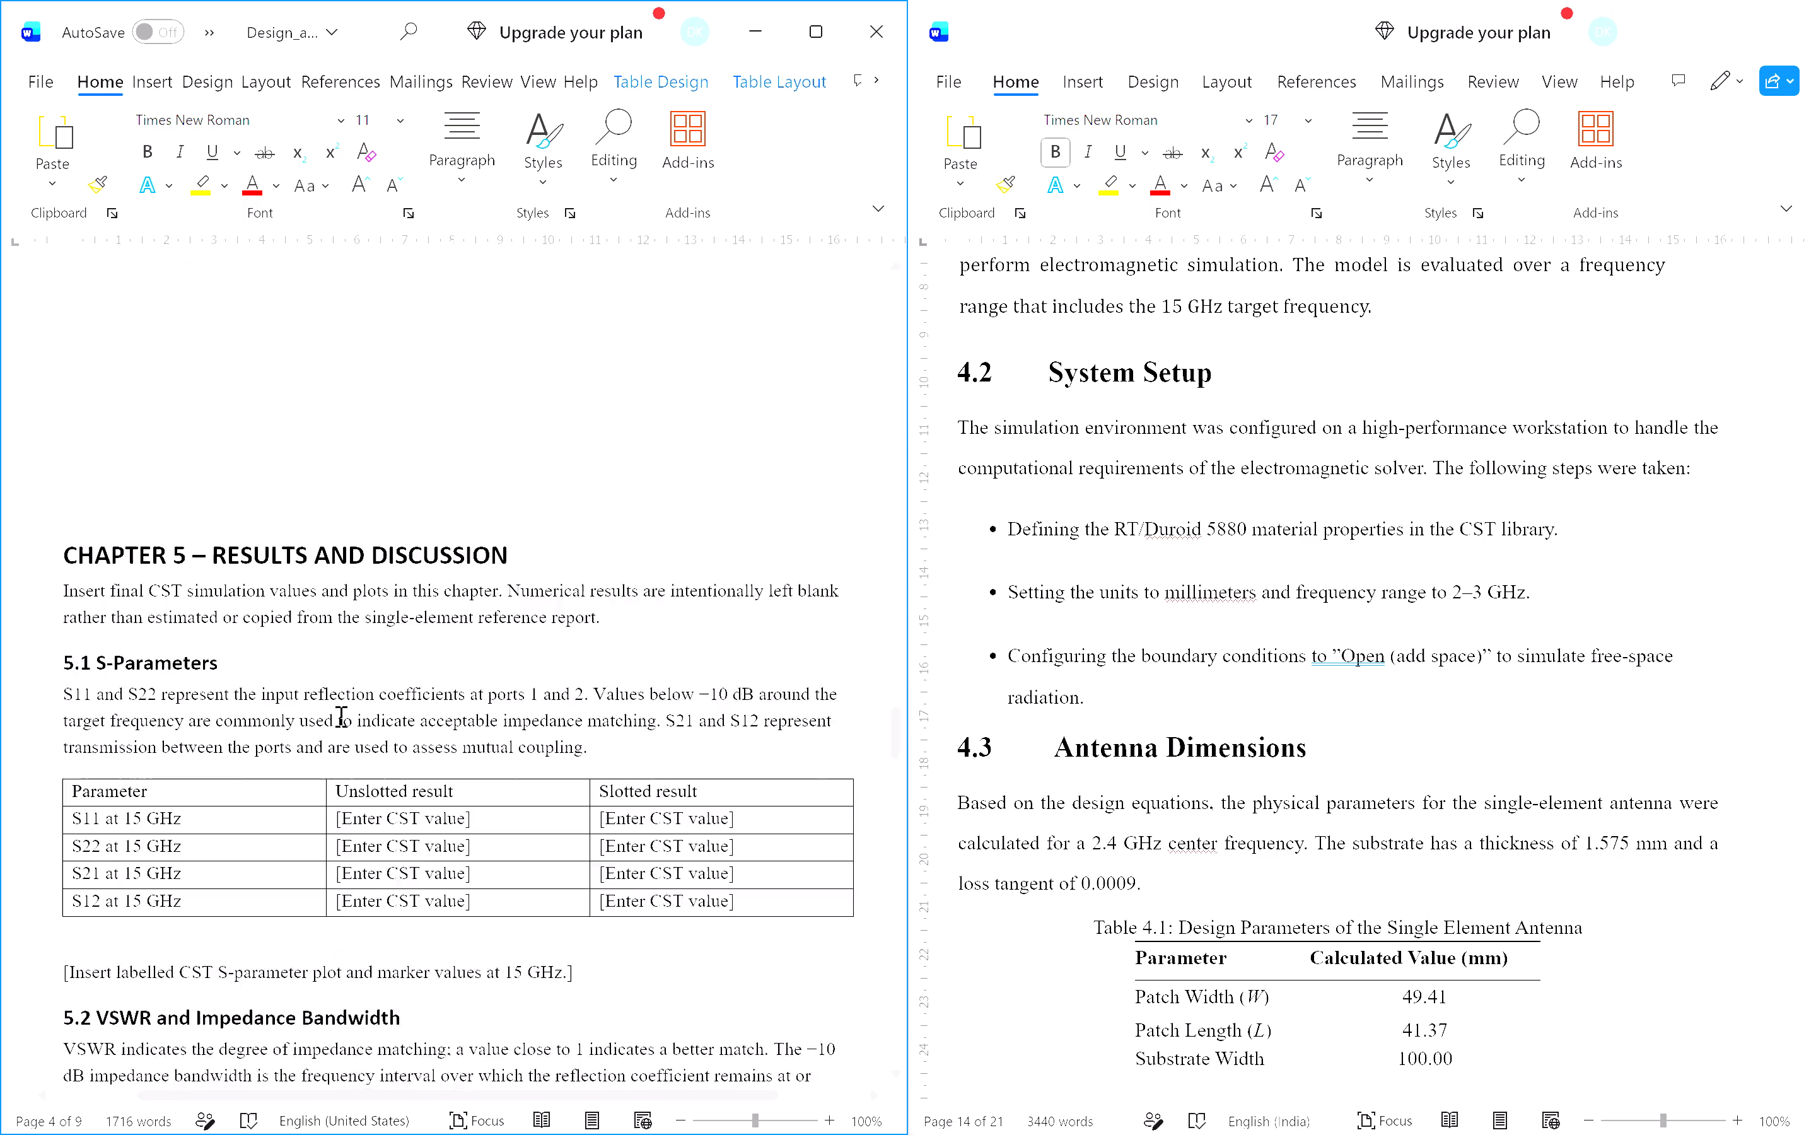
scroll(339, 716, "up", 2)
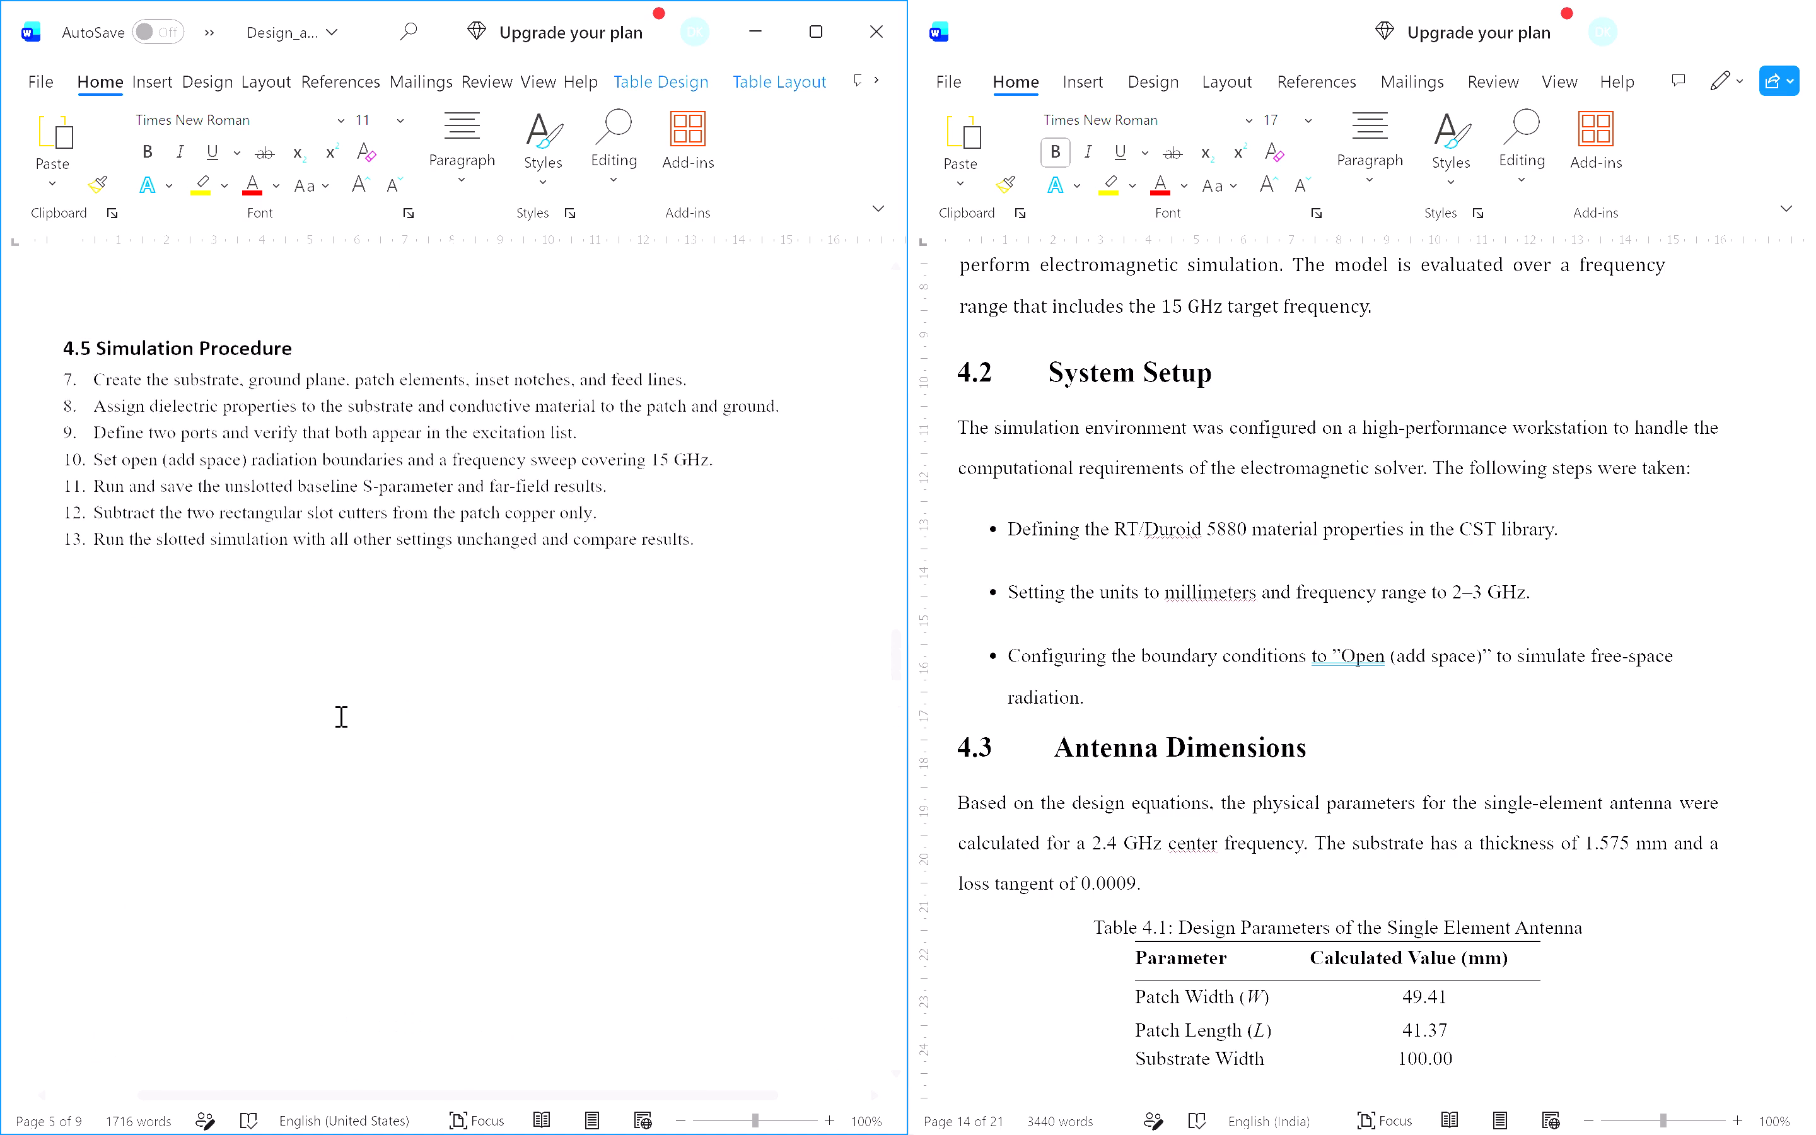
scroll(339, 716, "up", 1)
scroll(993, 694, "down", 2)
scroll(993, 694, "up", 1)
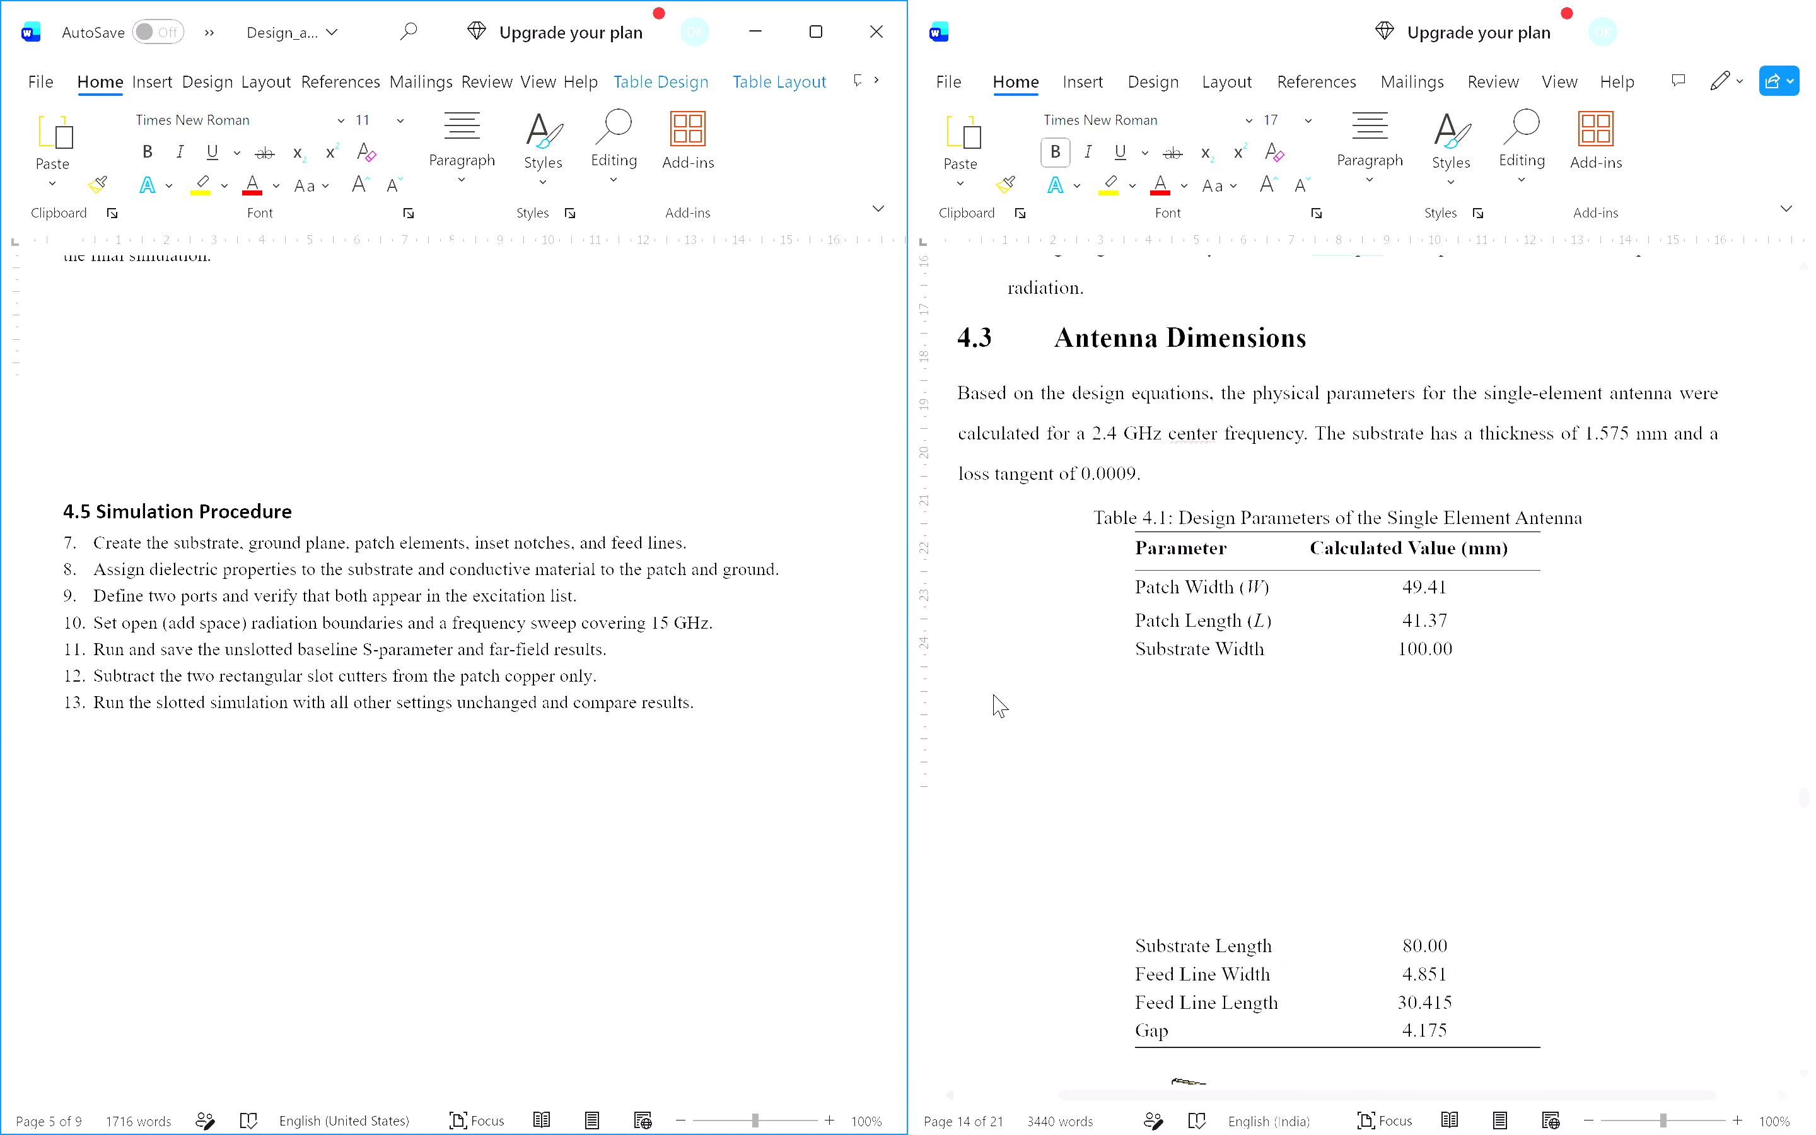
scroll(993, 694, "up", 1)
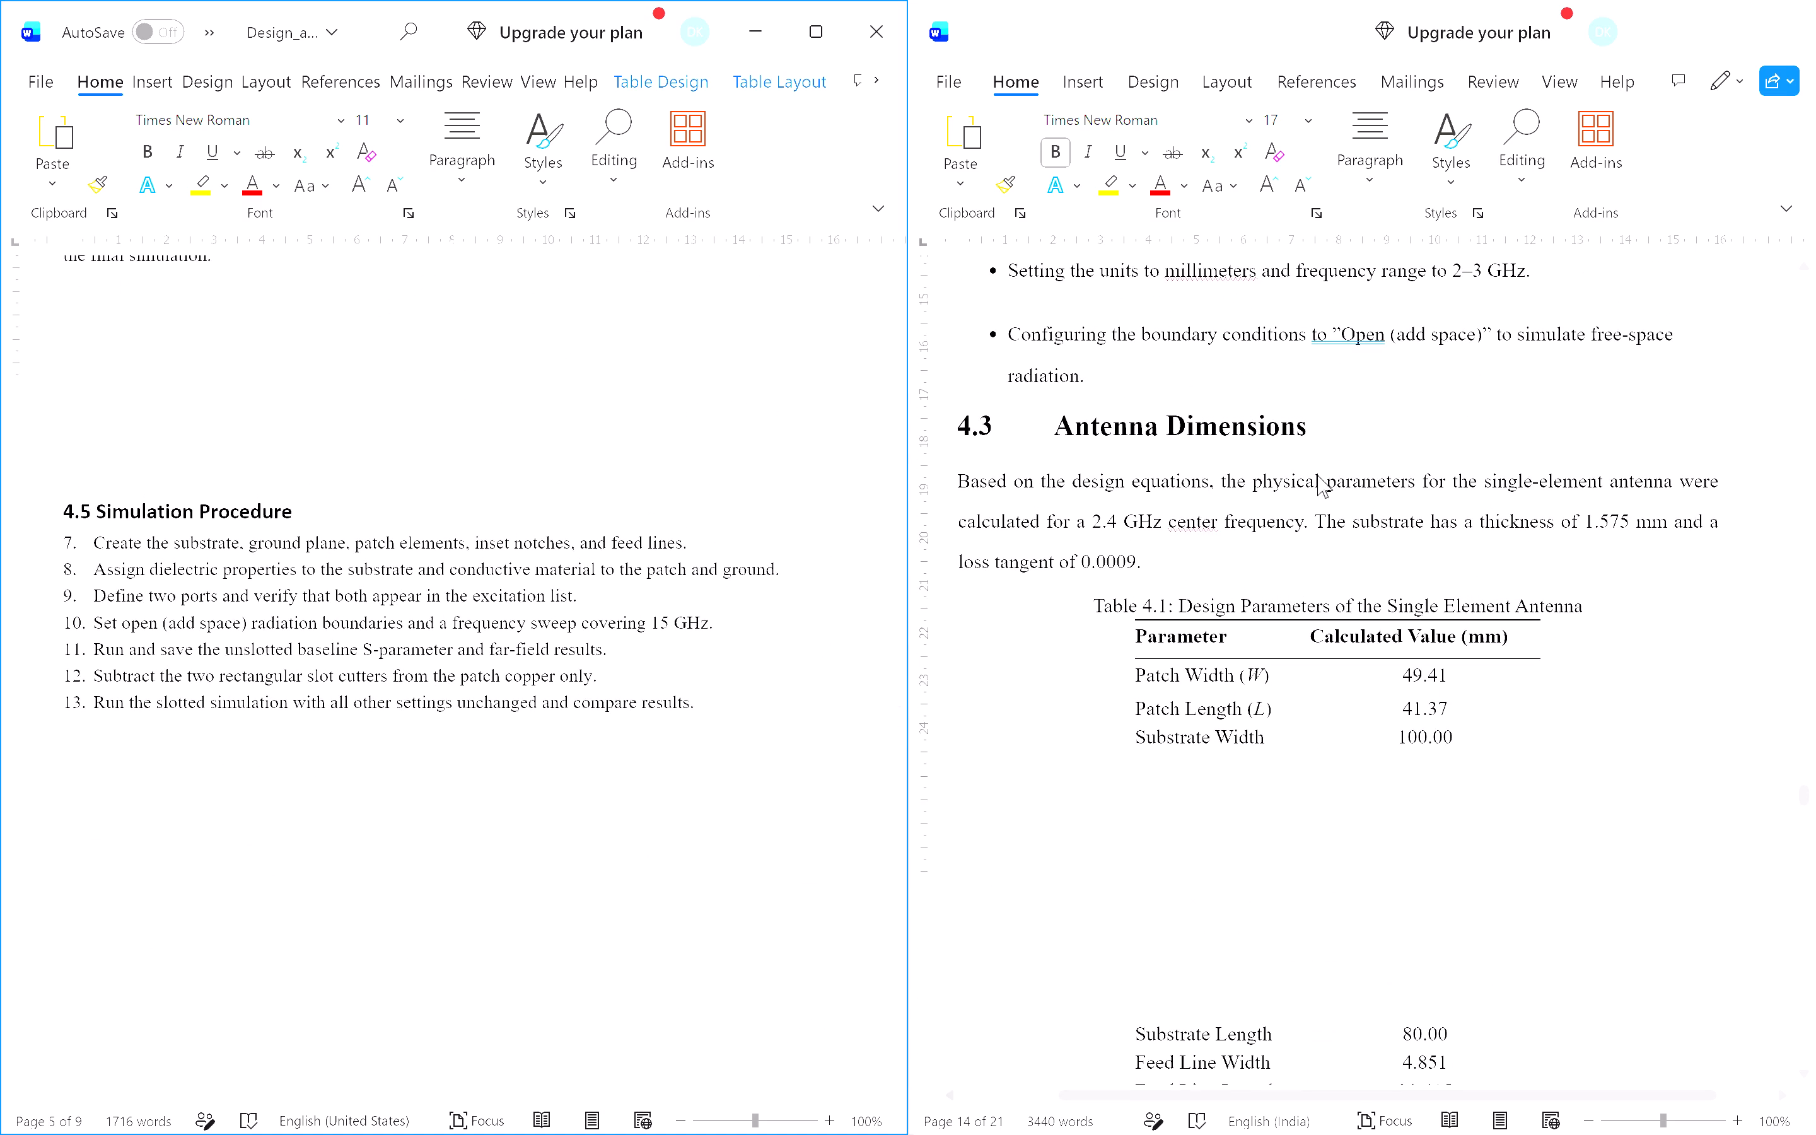
Change the frequency value in the report's 4.3 Antenna Dimensions paragraph to 15 GHz.
left_click(1110, 522)
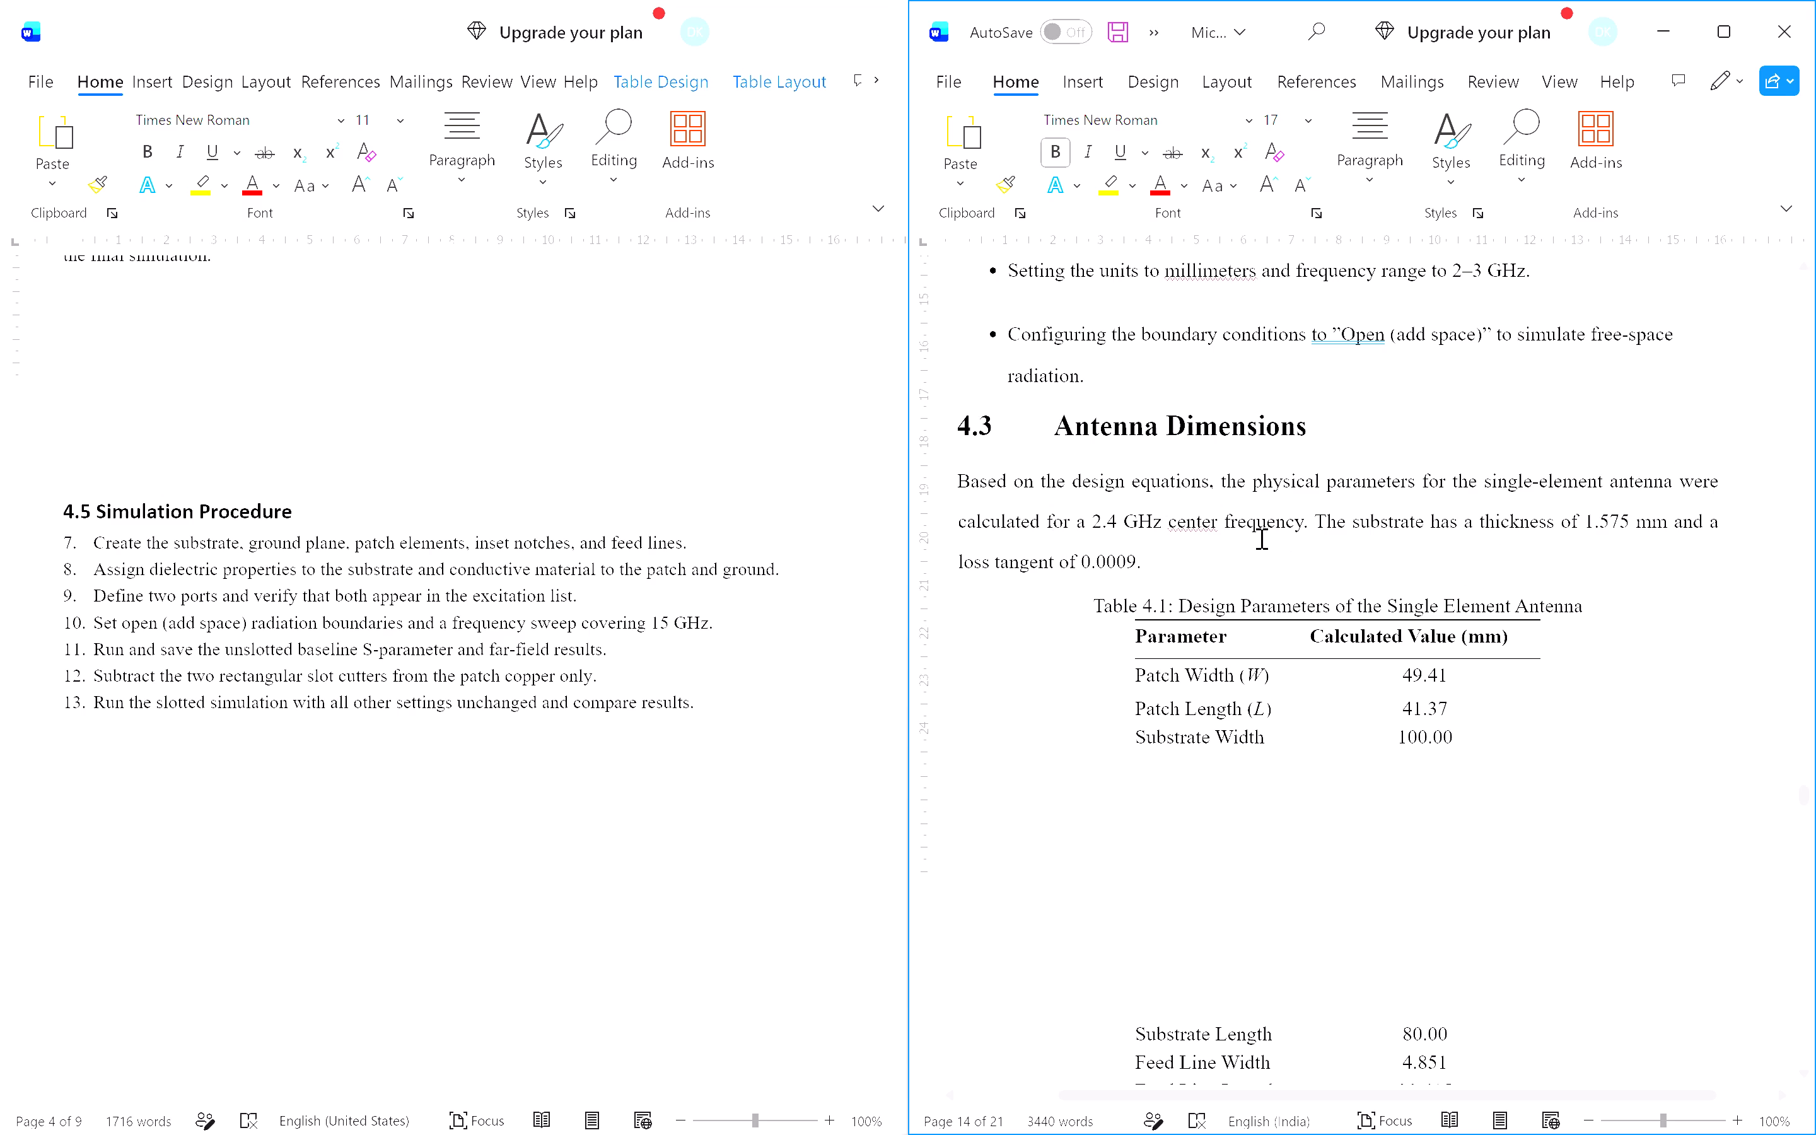
left_click(1126, 521)
key("Left")
key("BackSpace")
key("BackSpace")
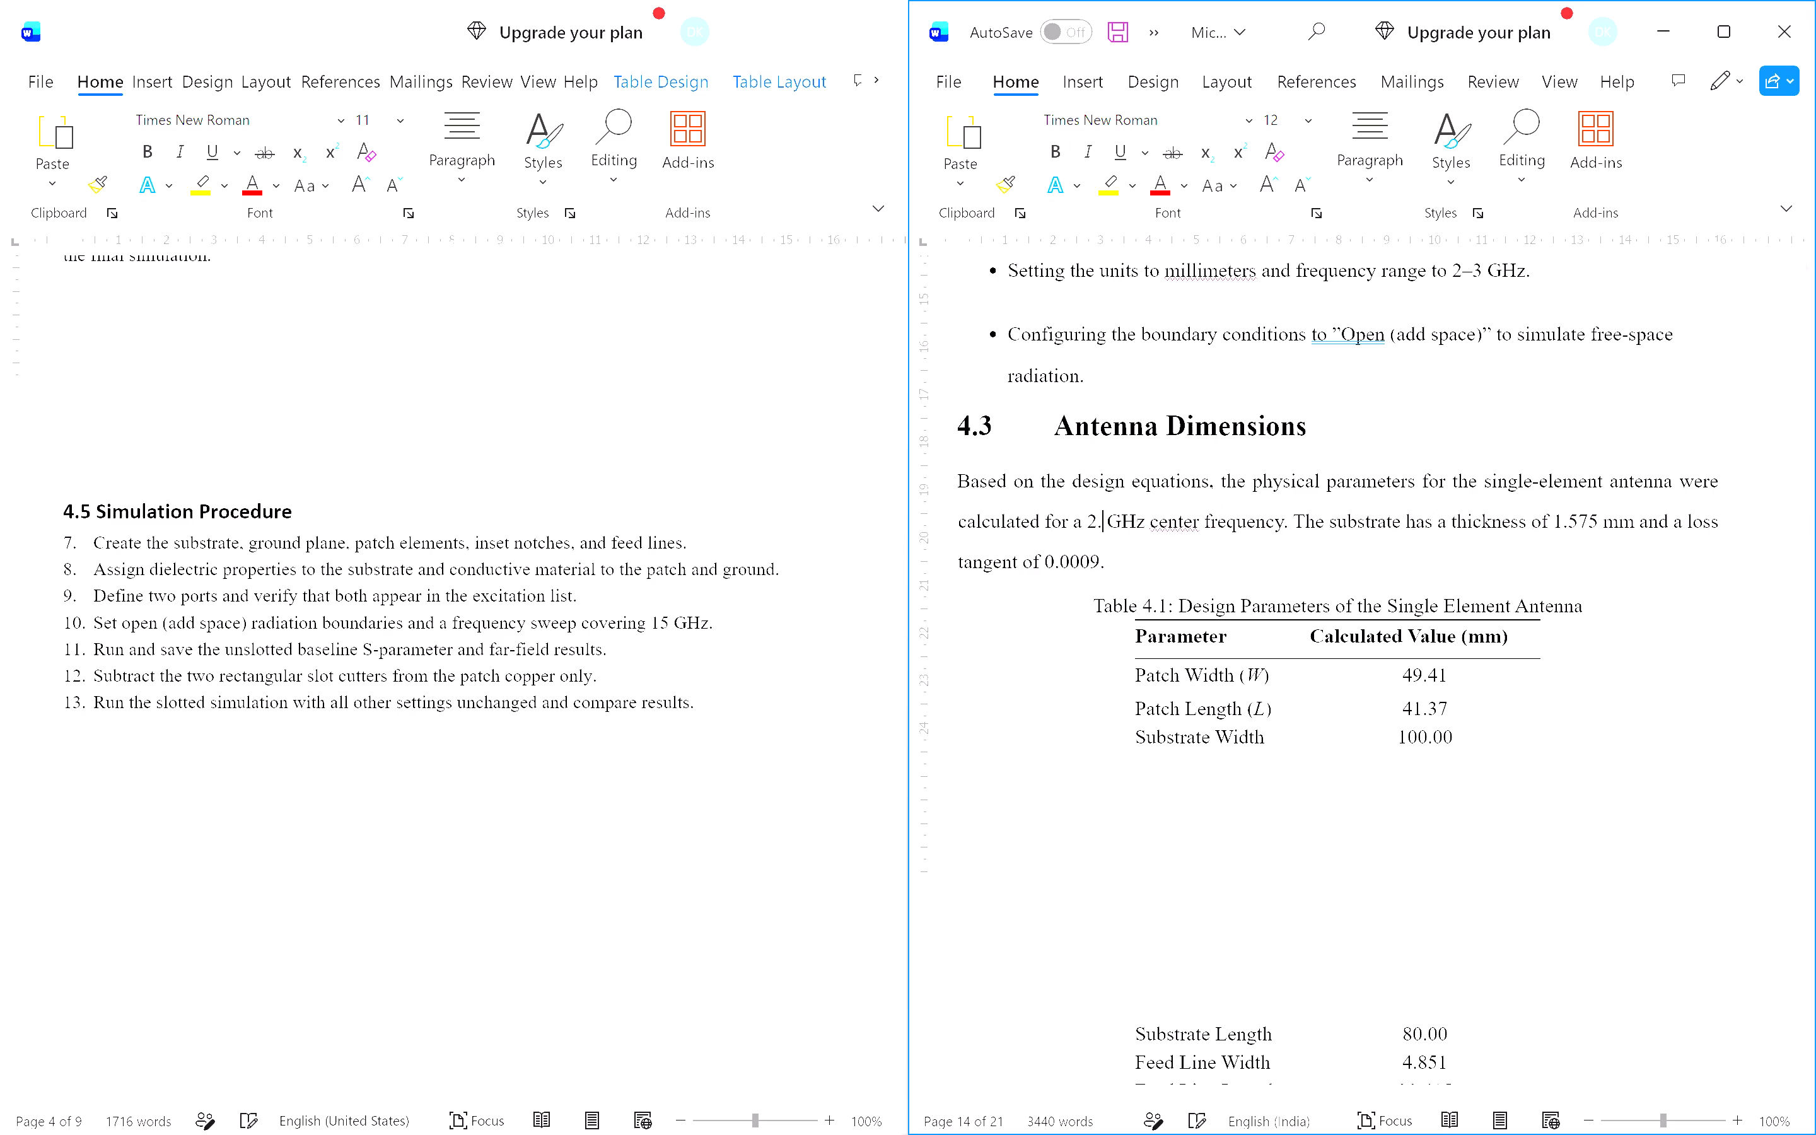
type("15")
key("BackSpace")
key("BackSpace")
key("BackSpace")
type("15")
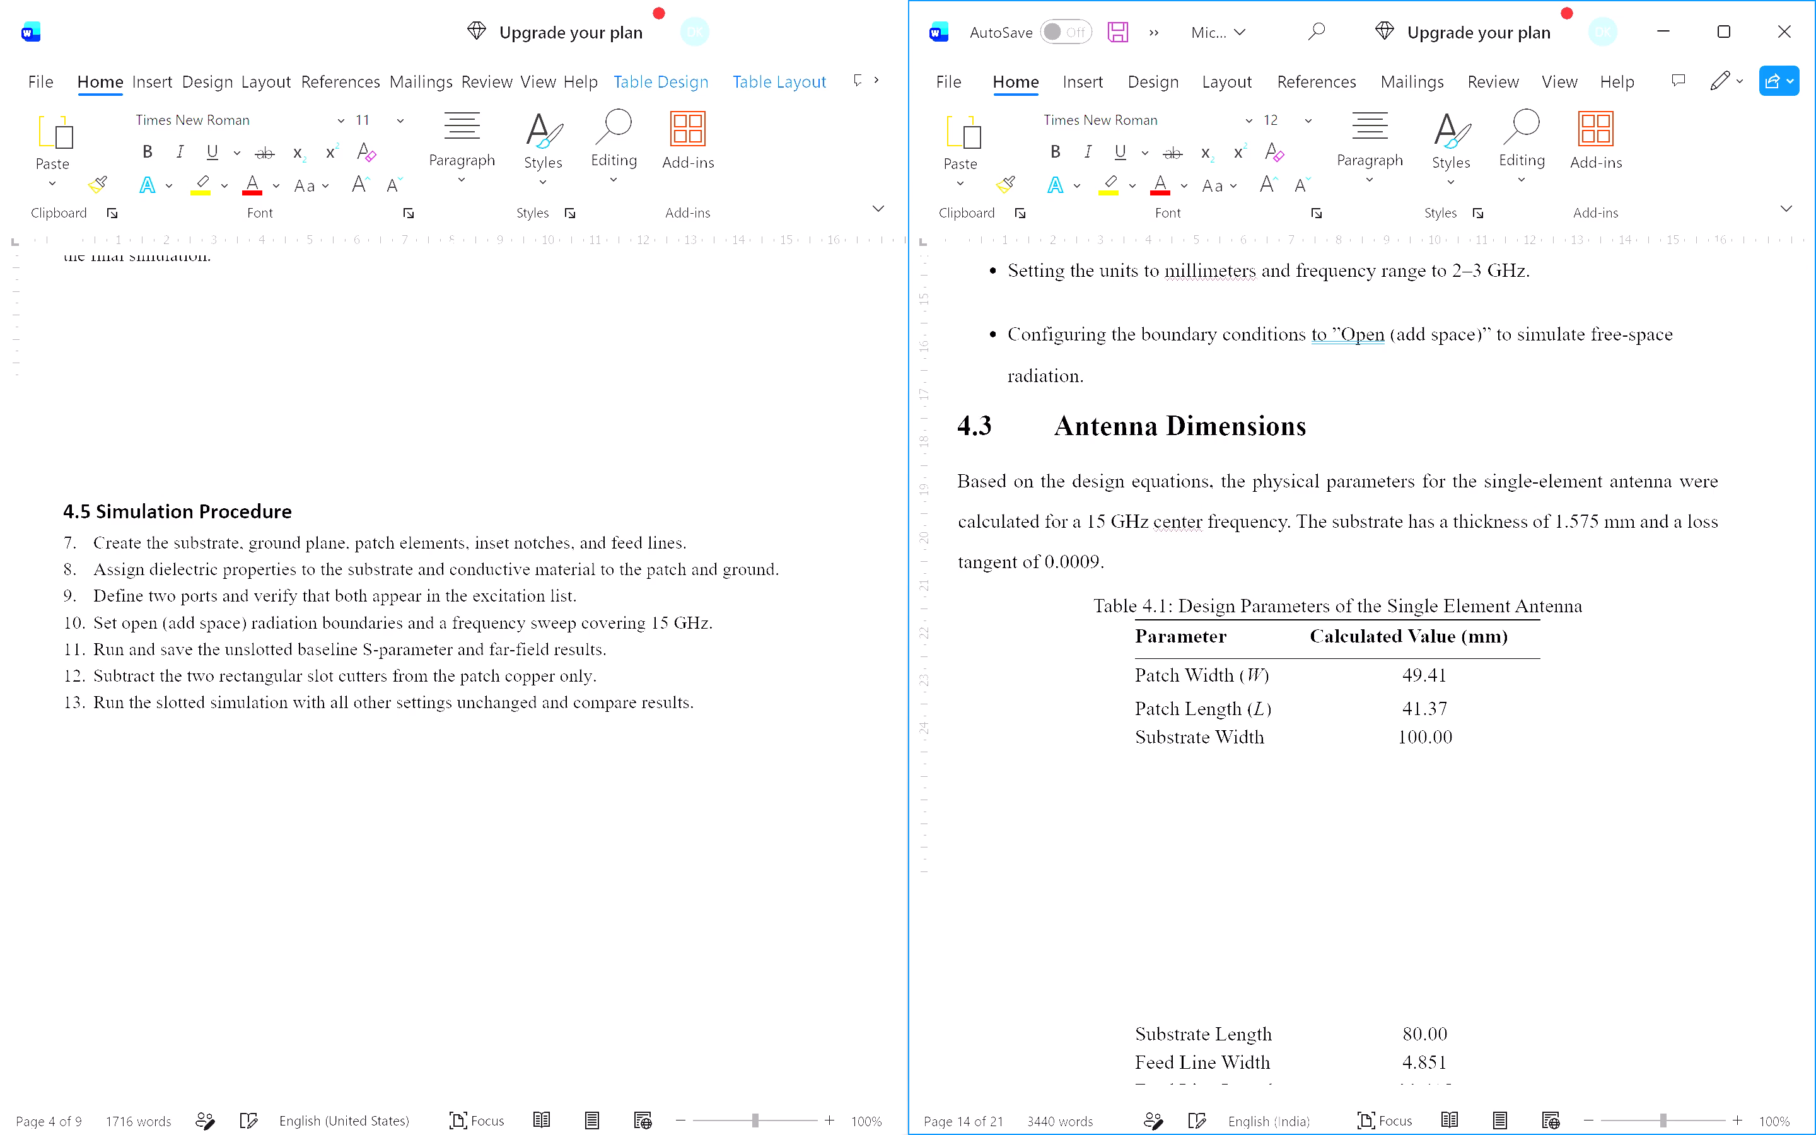
Correct the flagged word "center" in the 4.3 paragraph to the suggested spelling "centre".
right_click(1182, 523)
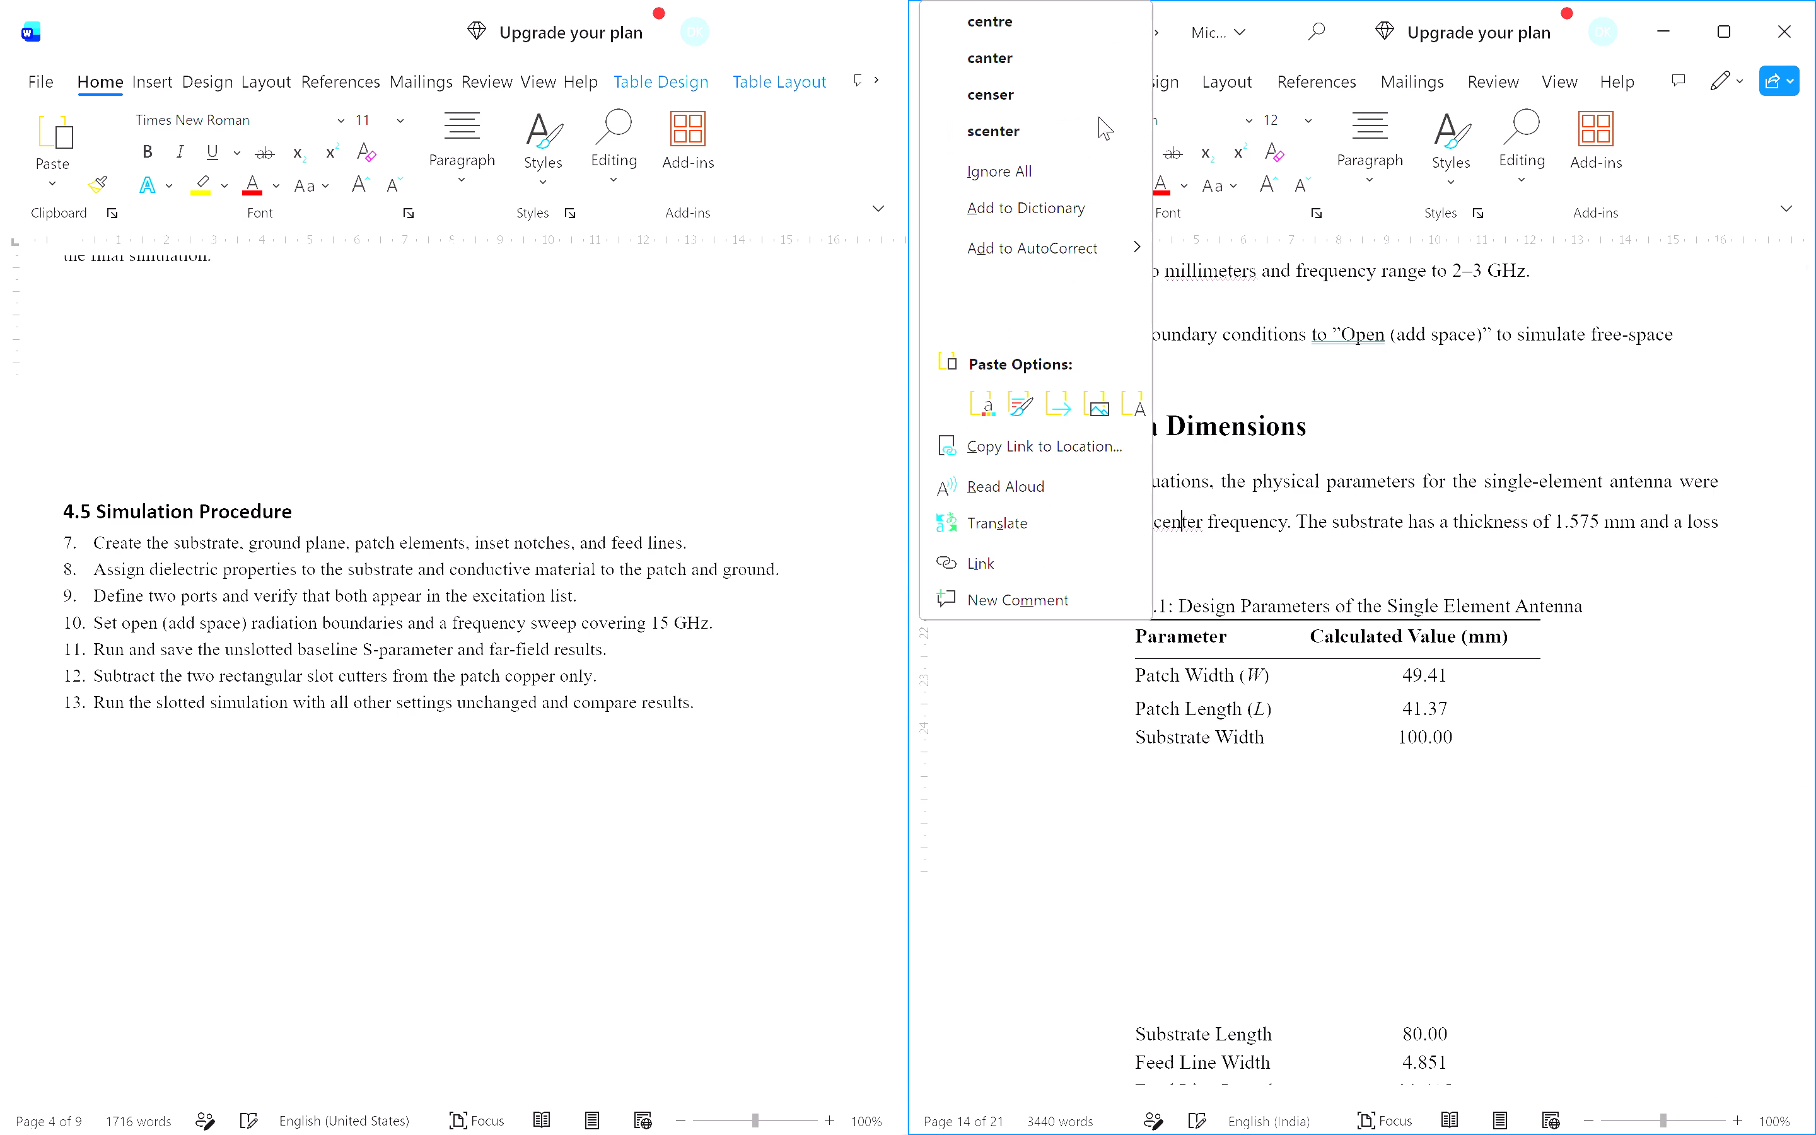
left_click(1072, 33)
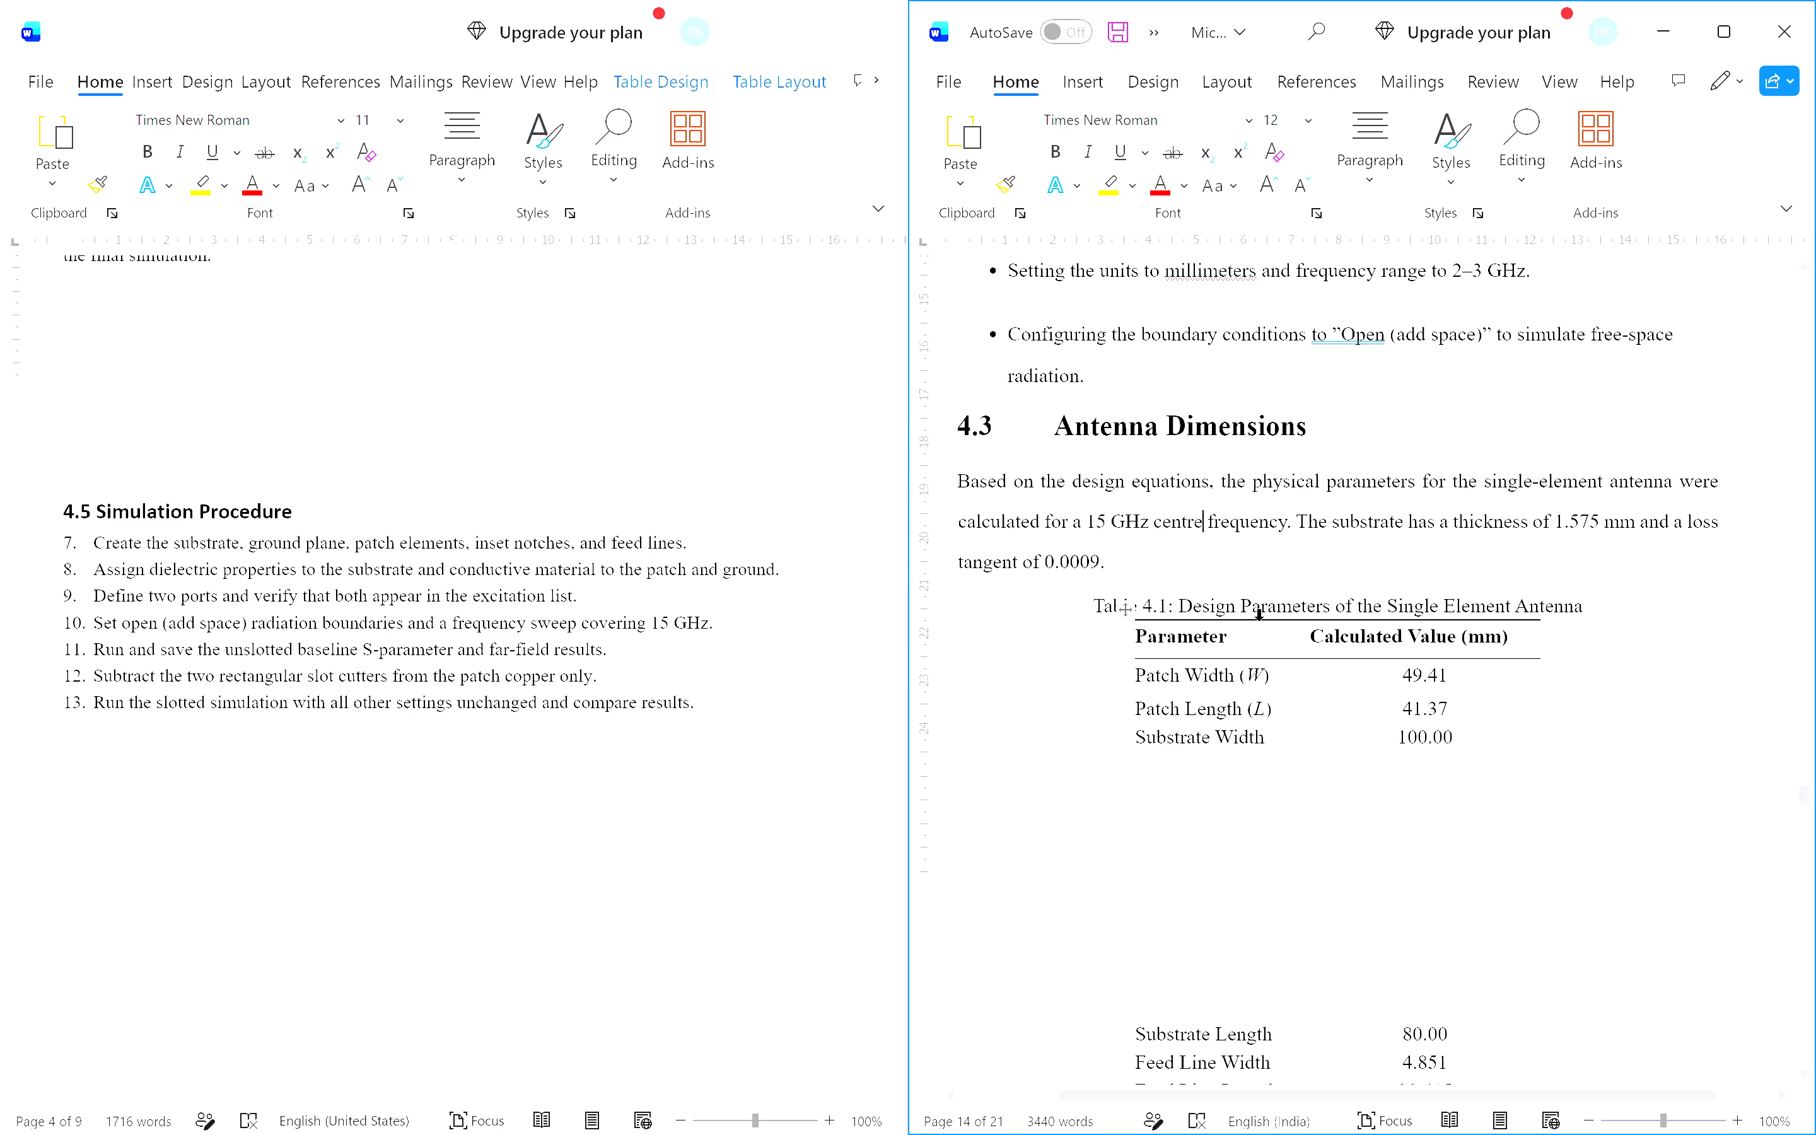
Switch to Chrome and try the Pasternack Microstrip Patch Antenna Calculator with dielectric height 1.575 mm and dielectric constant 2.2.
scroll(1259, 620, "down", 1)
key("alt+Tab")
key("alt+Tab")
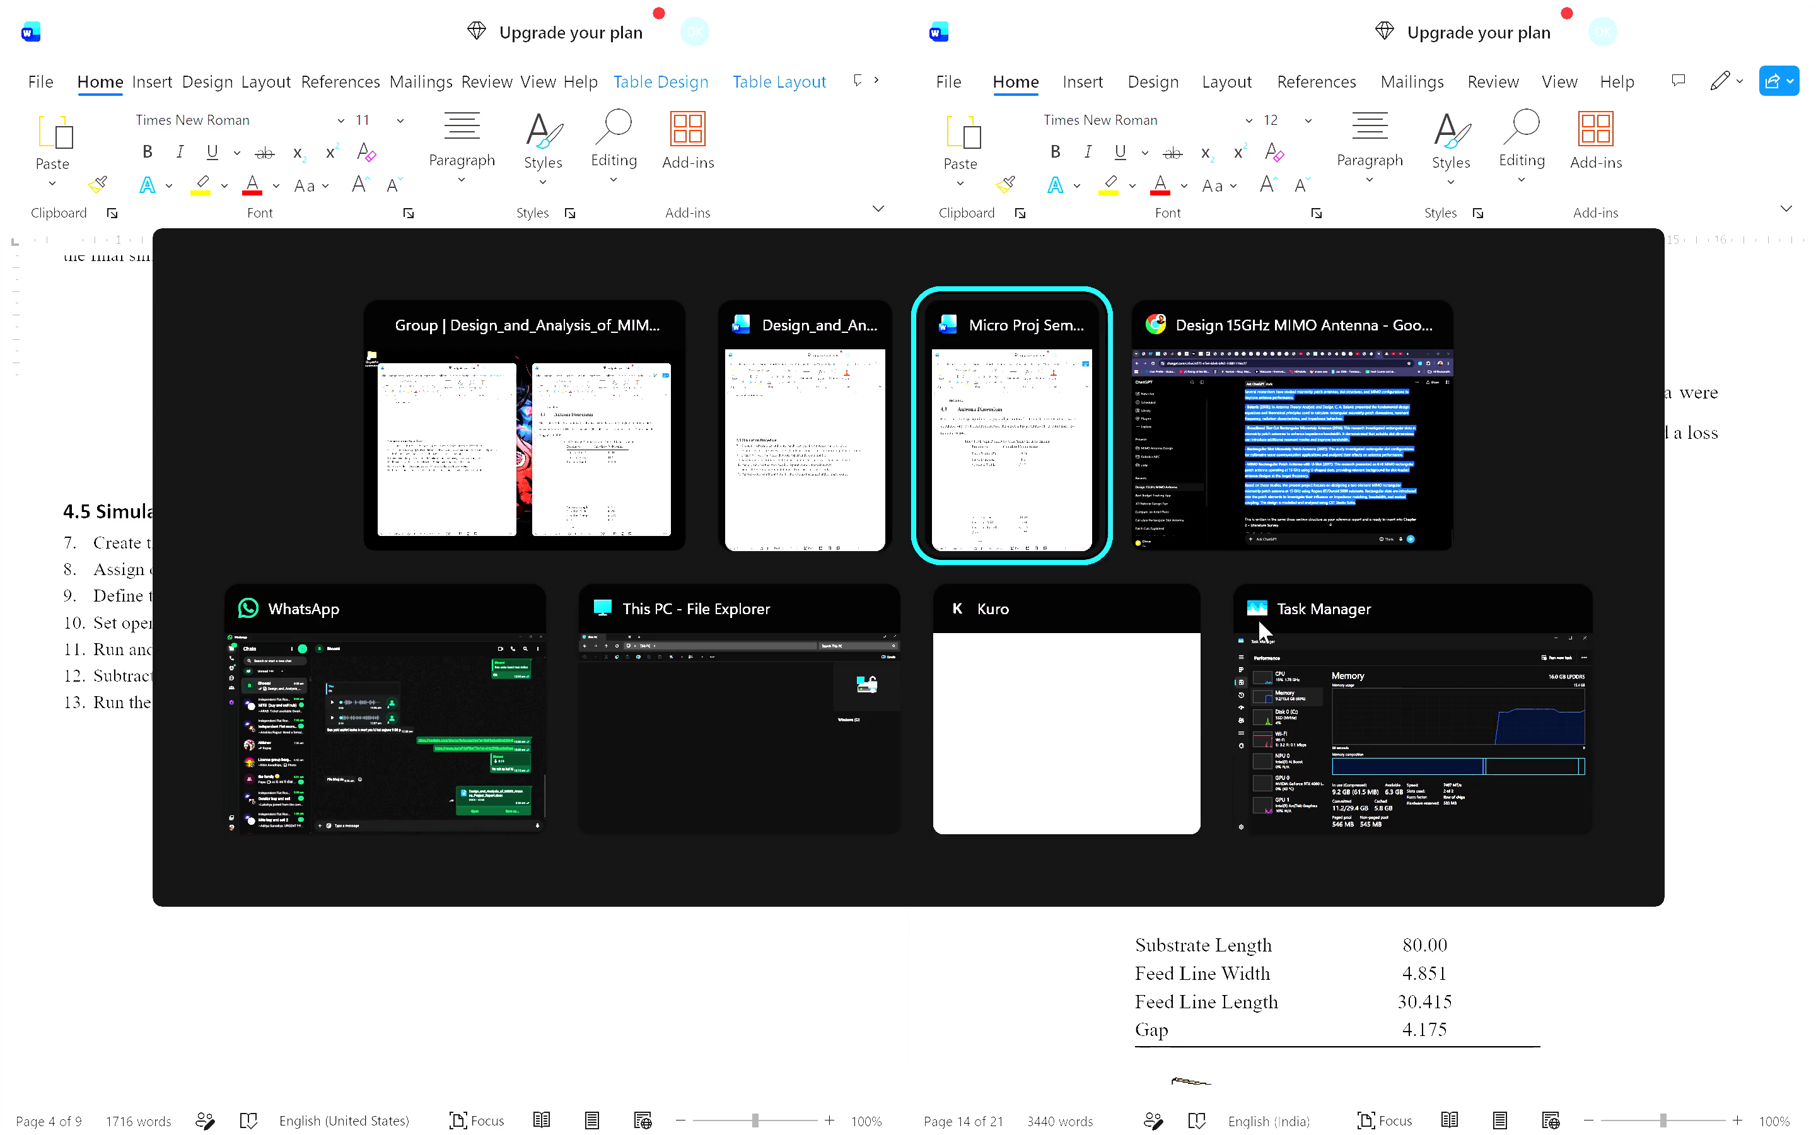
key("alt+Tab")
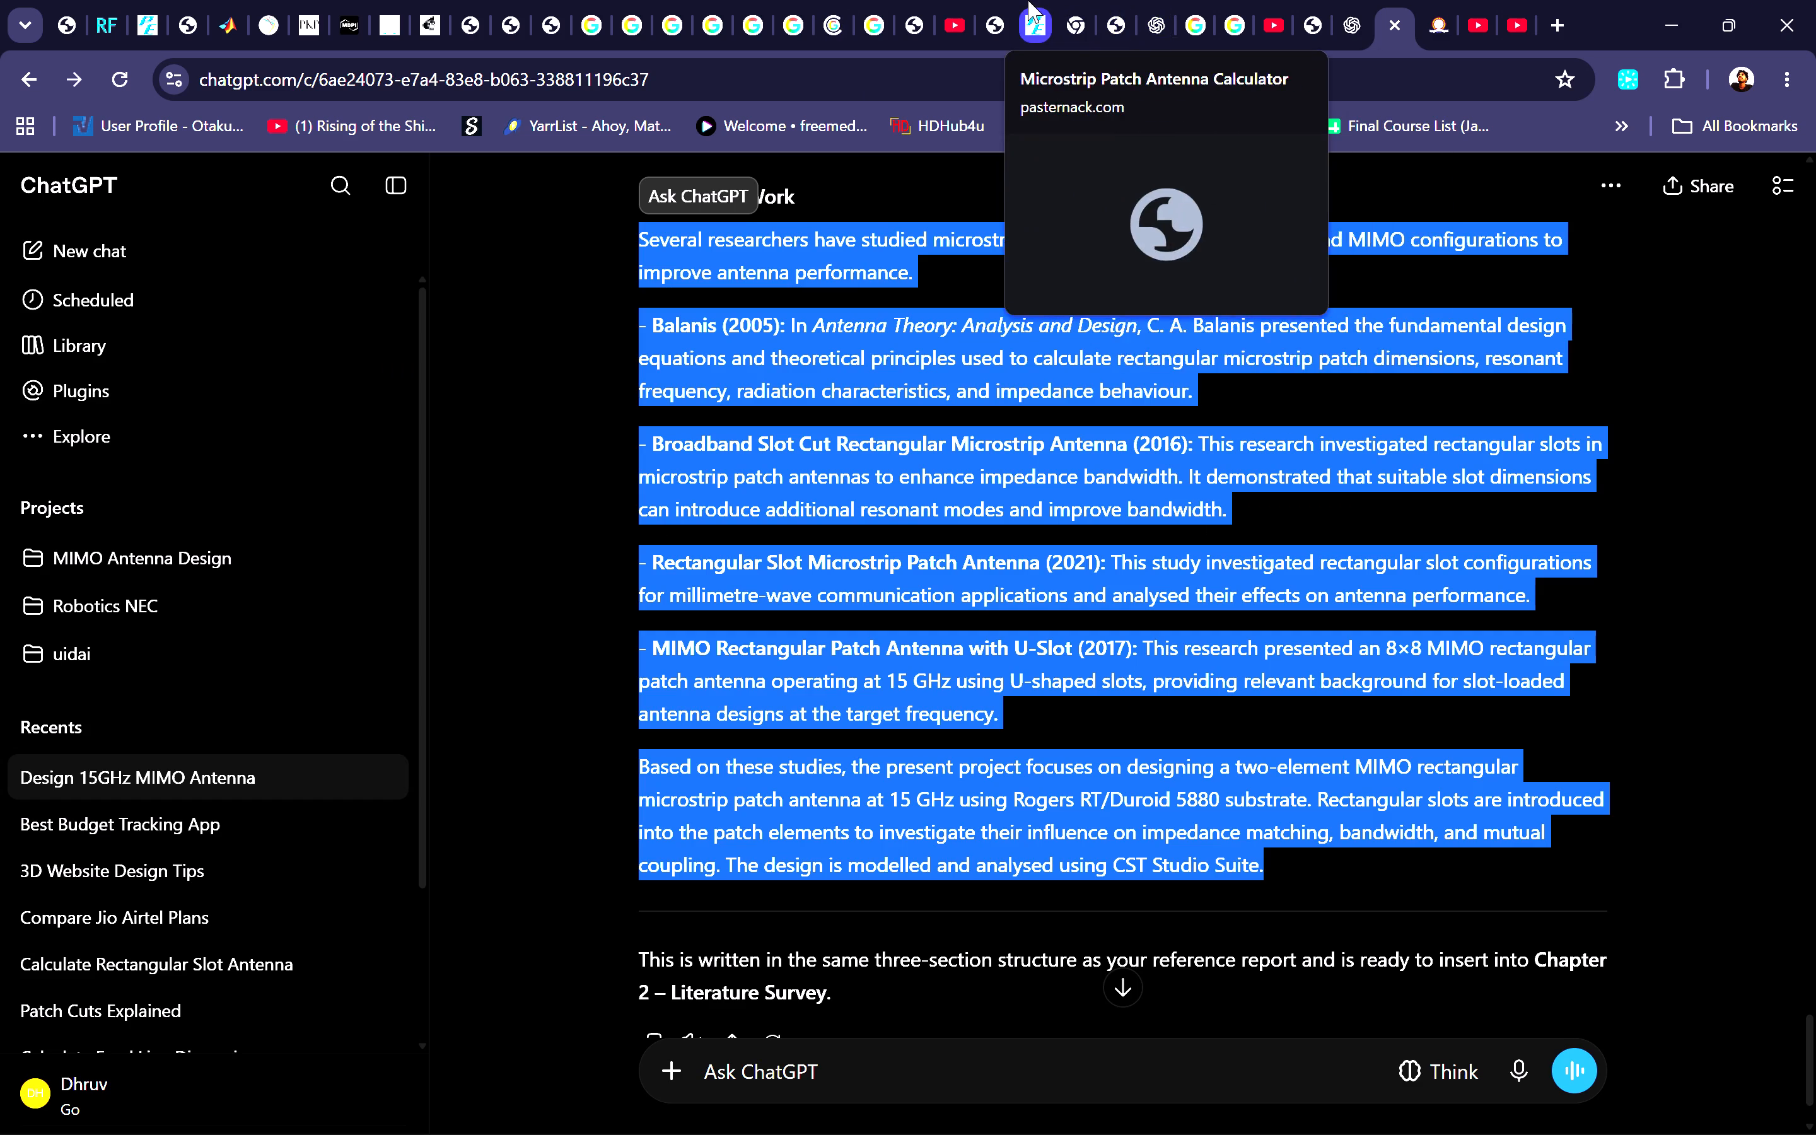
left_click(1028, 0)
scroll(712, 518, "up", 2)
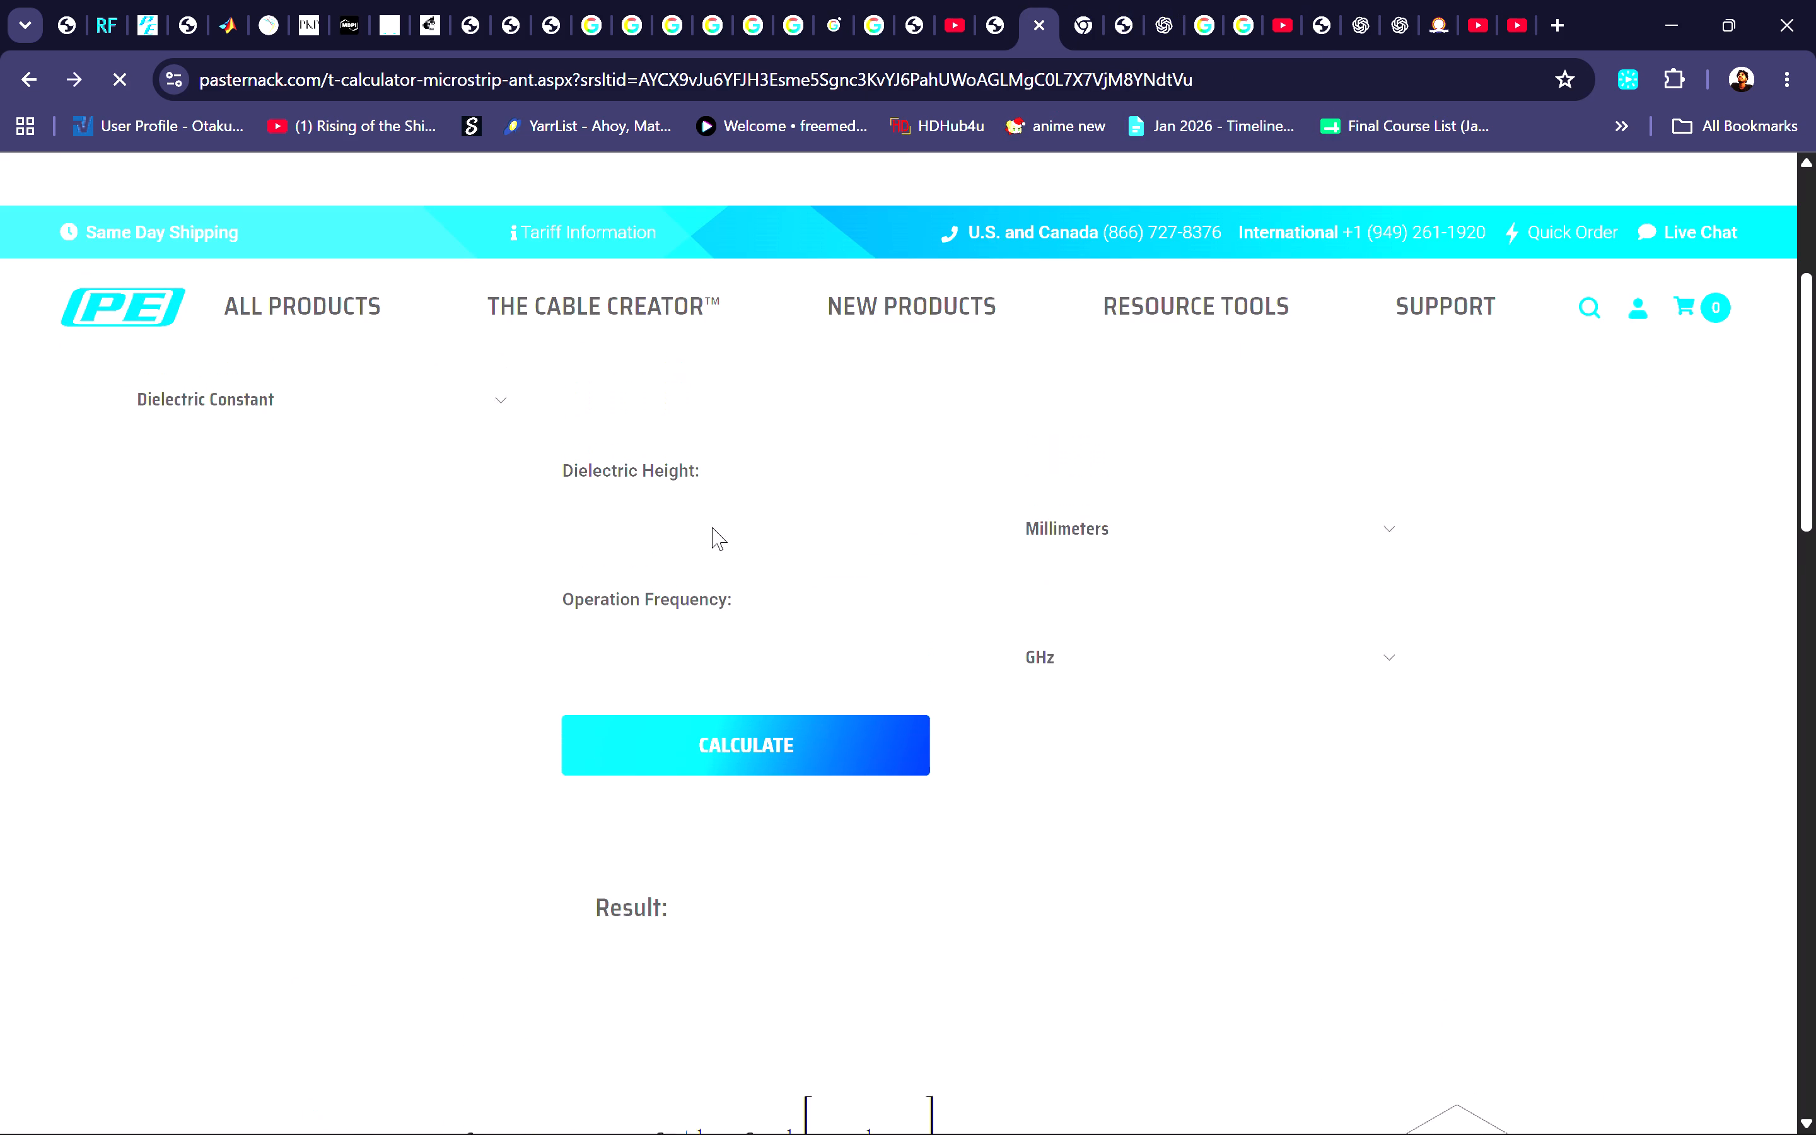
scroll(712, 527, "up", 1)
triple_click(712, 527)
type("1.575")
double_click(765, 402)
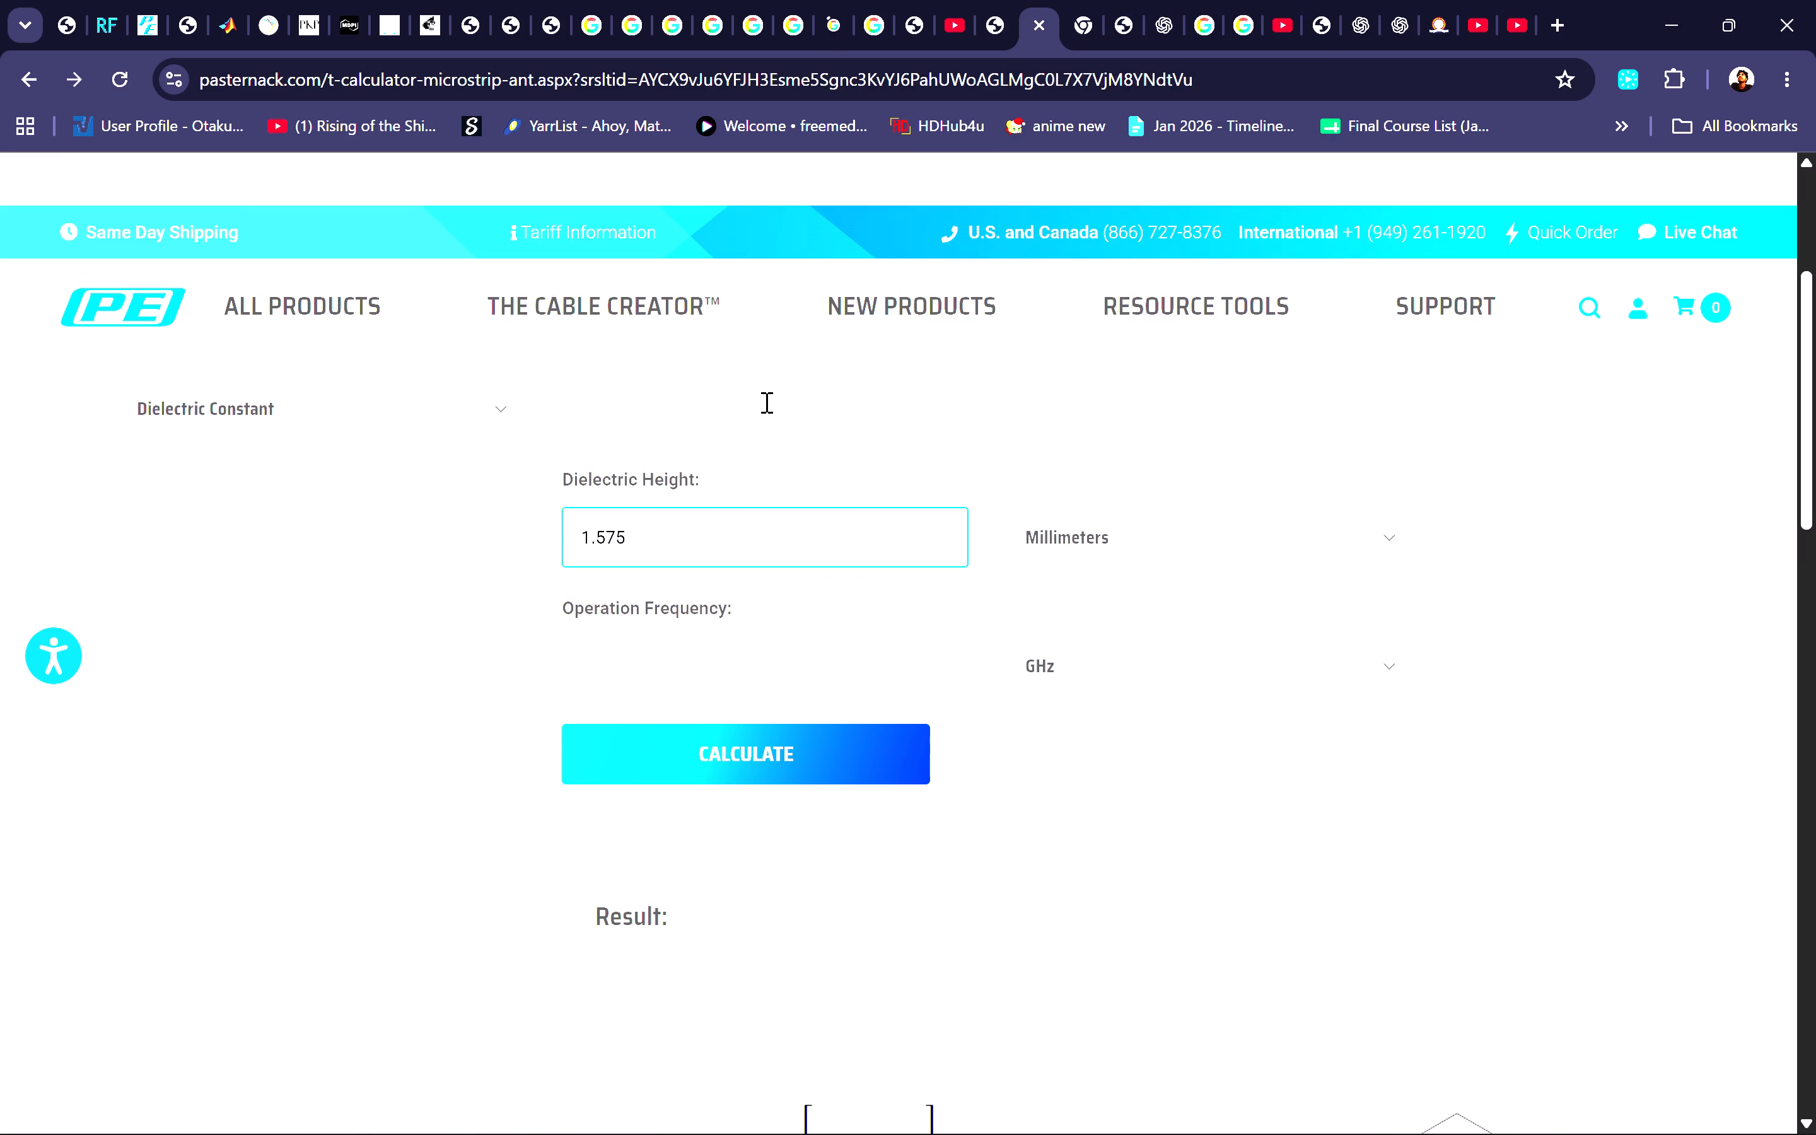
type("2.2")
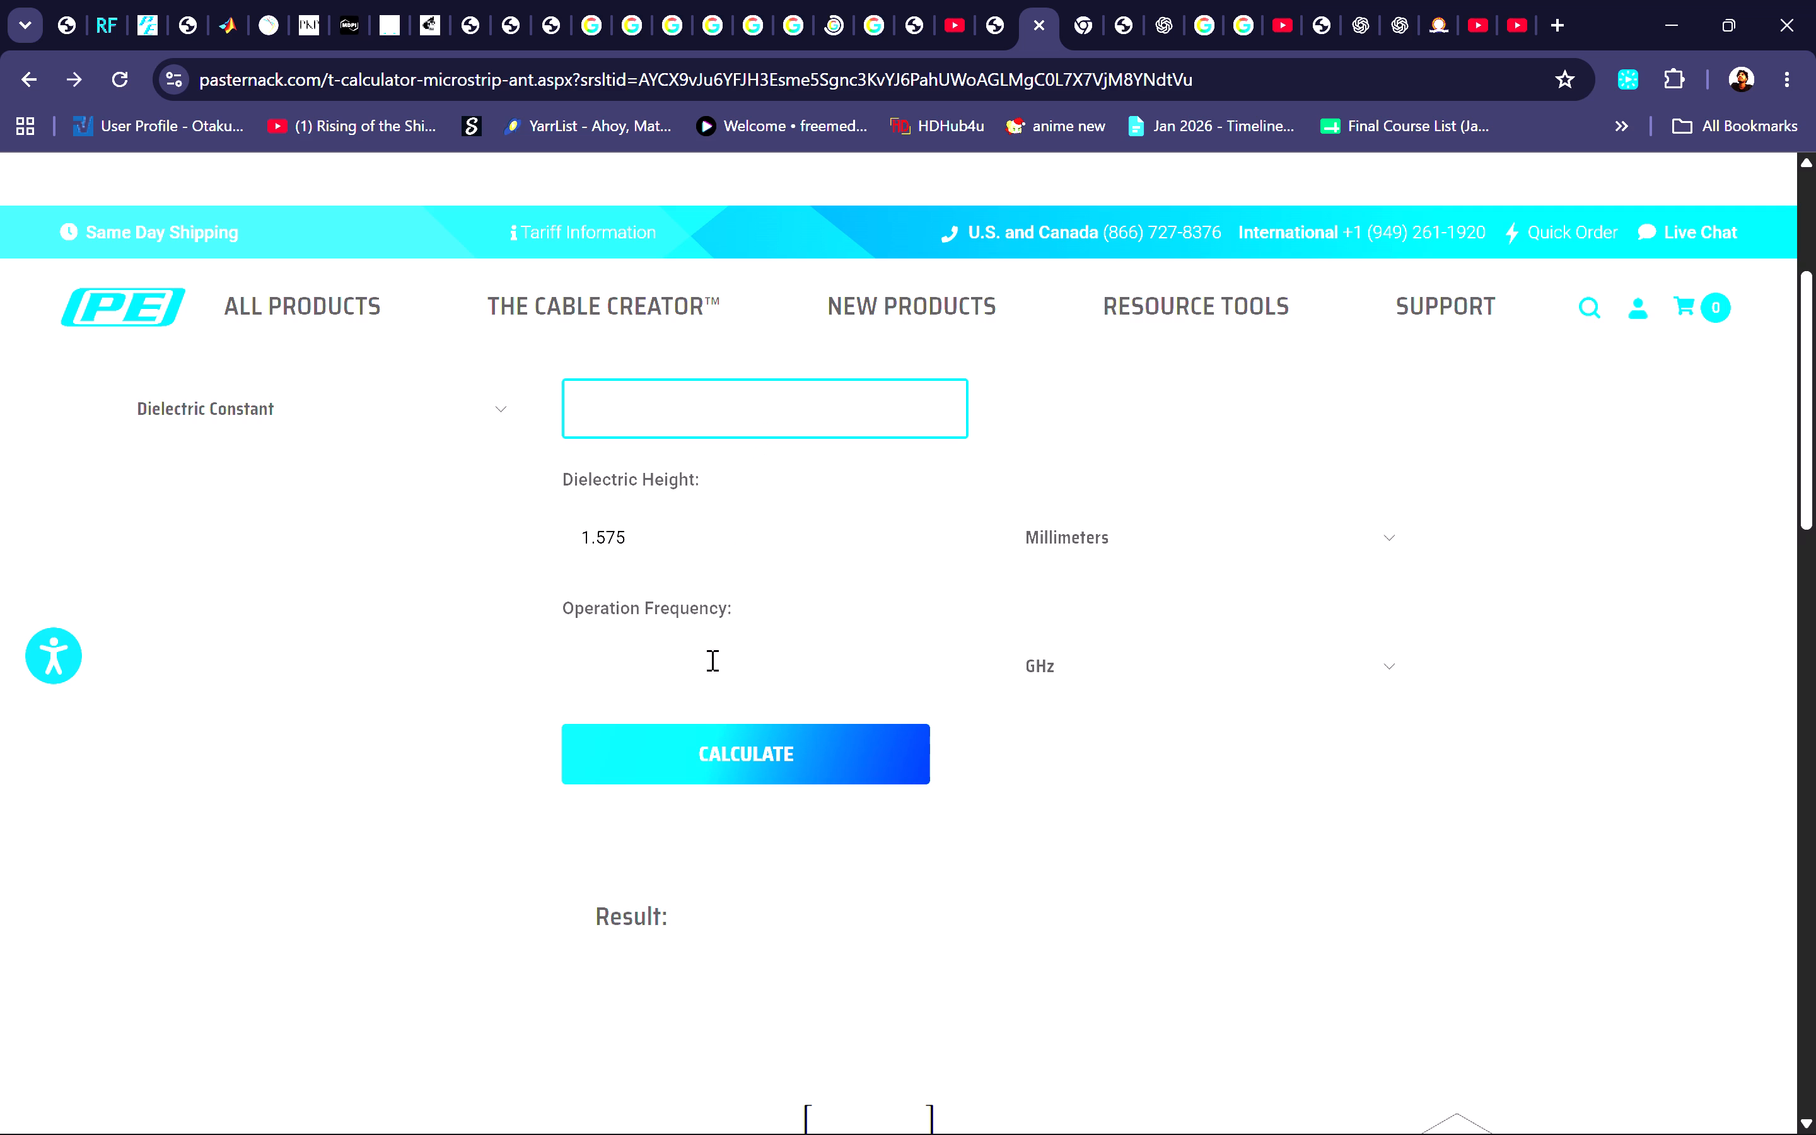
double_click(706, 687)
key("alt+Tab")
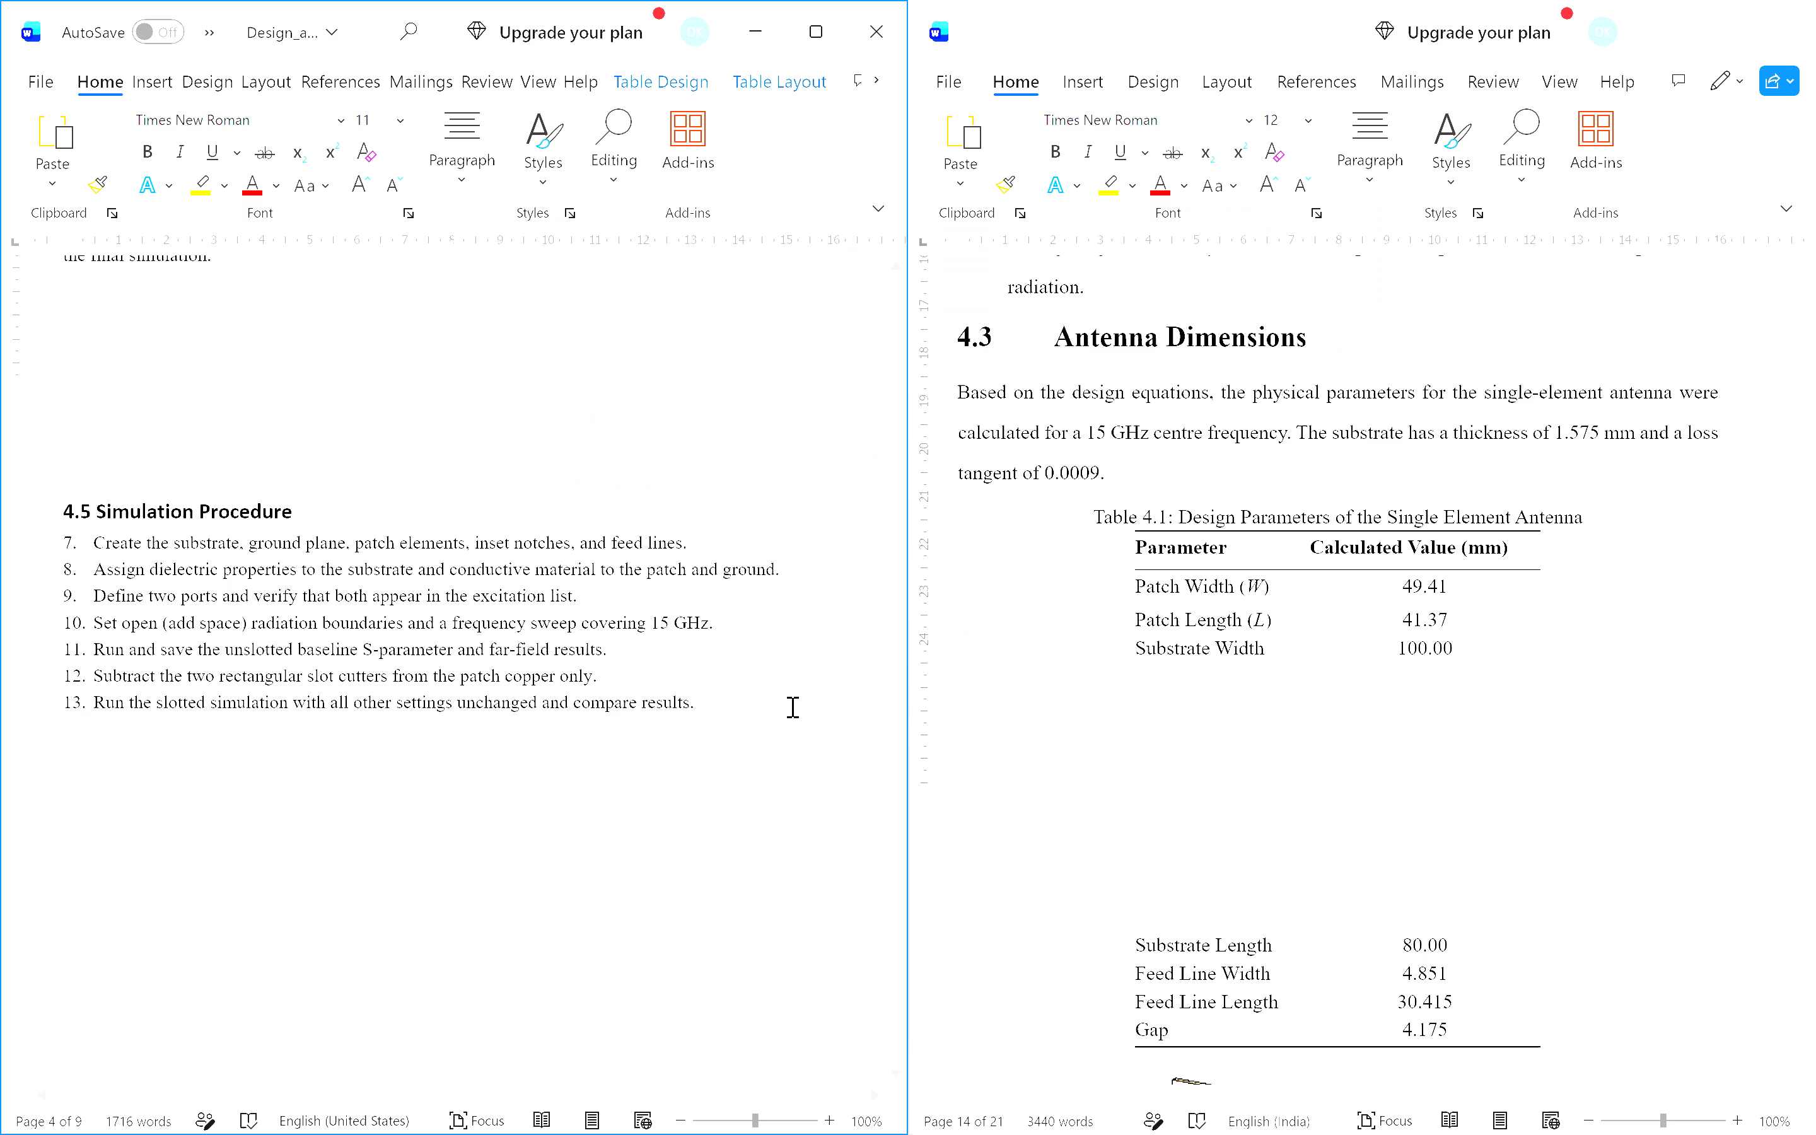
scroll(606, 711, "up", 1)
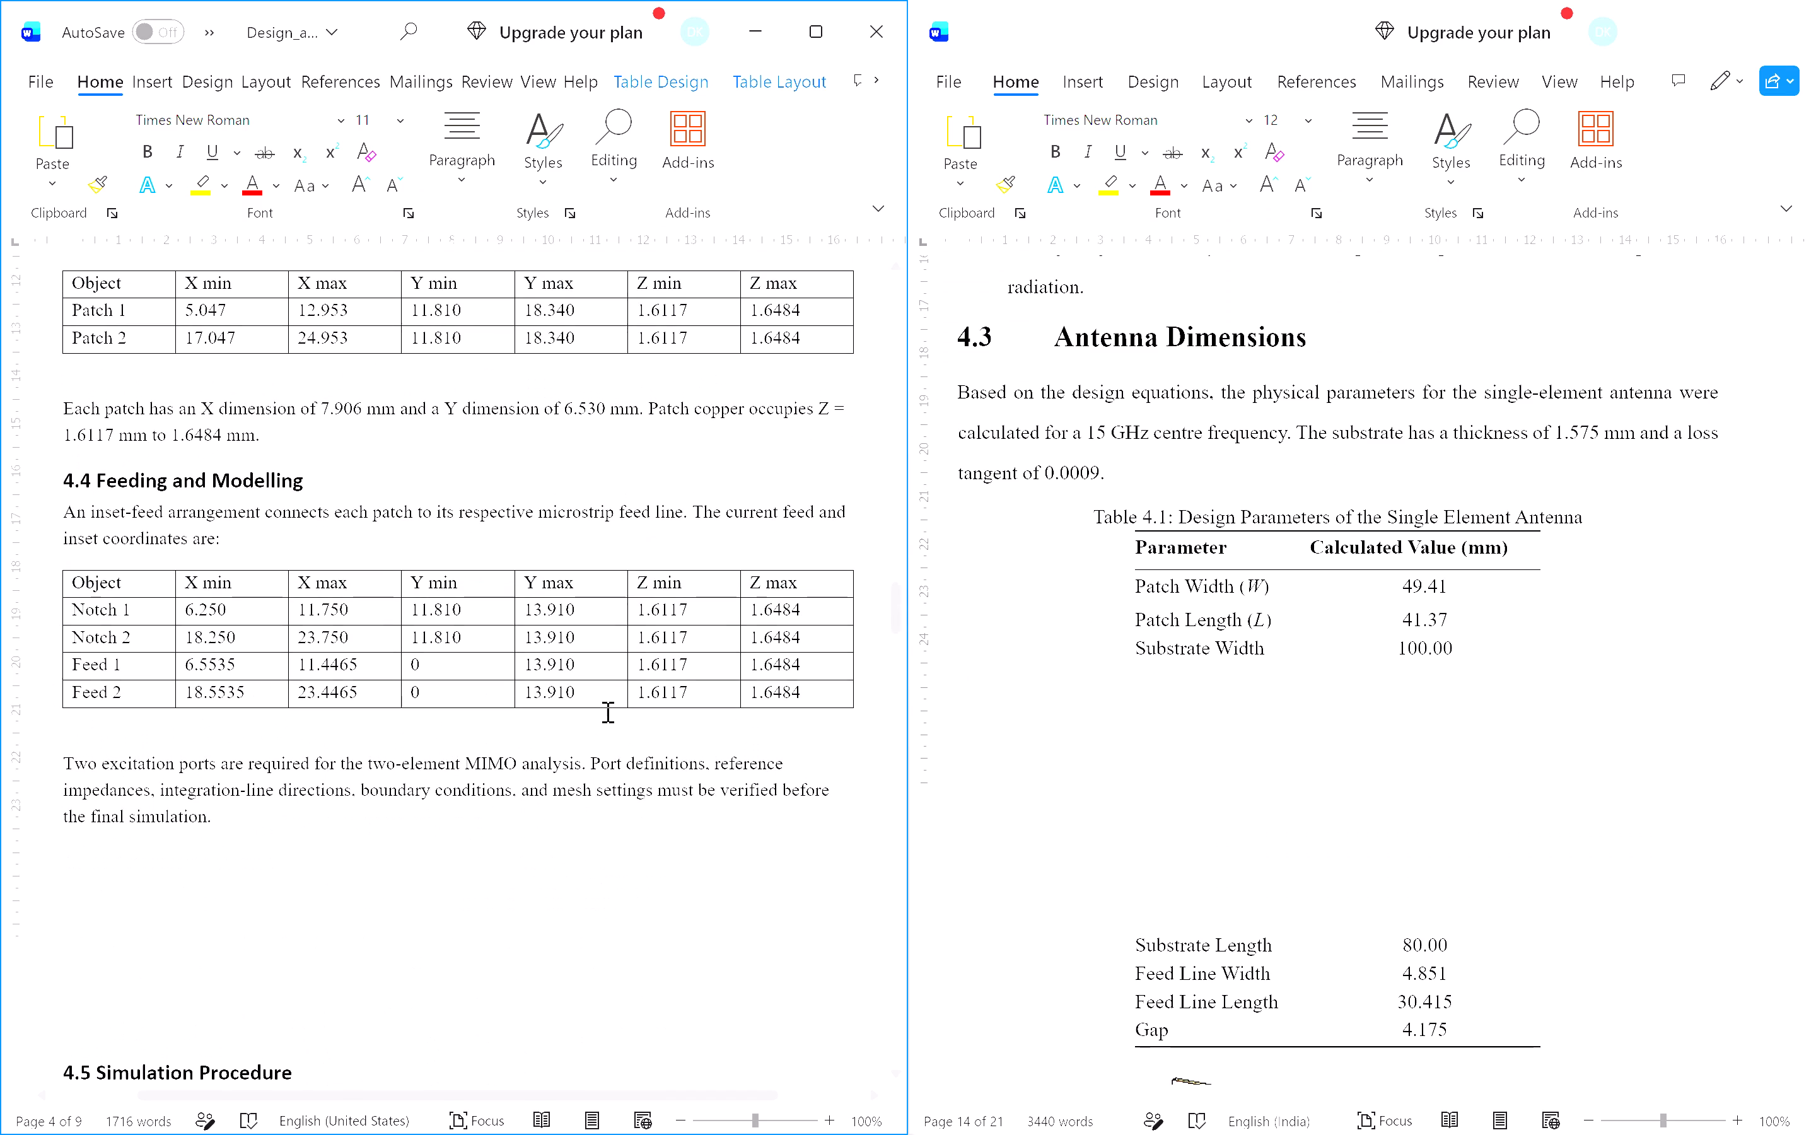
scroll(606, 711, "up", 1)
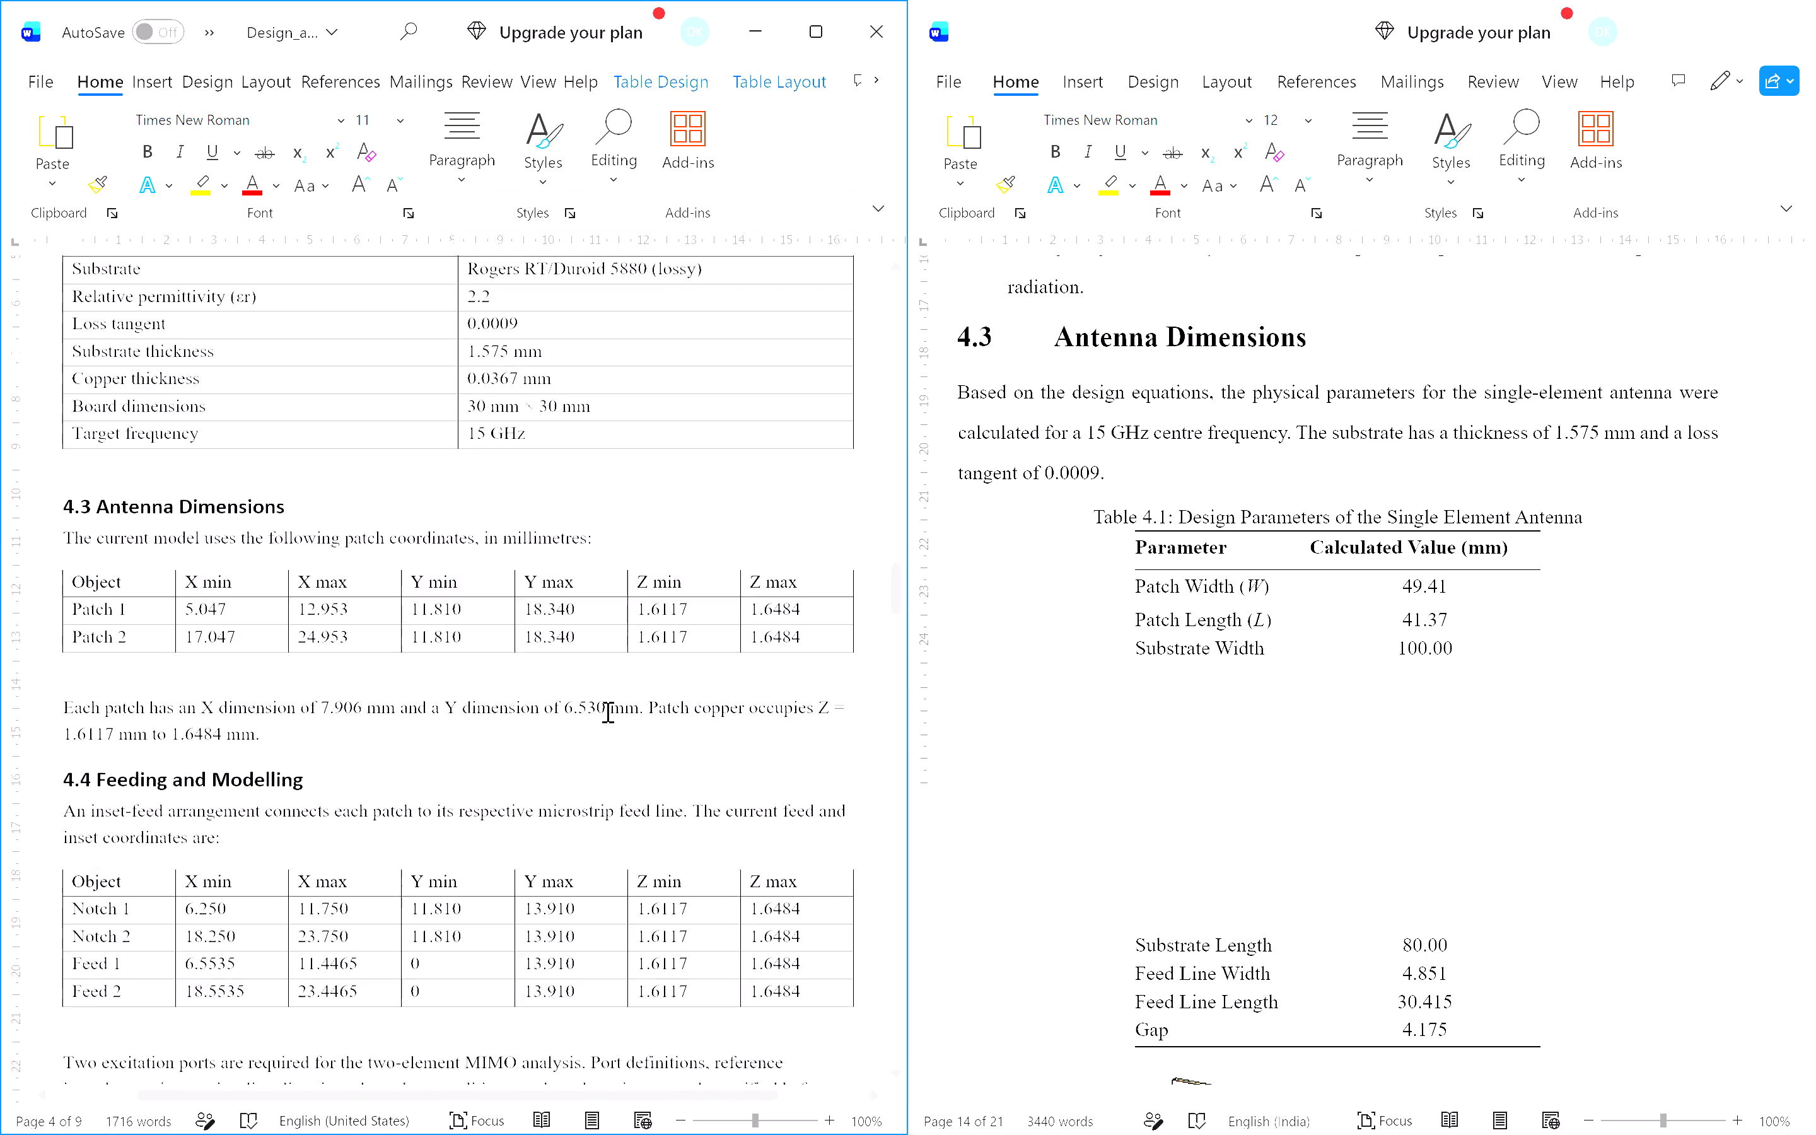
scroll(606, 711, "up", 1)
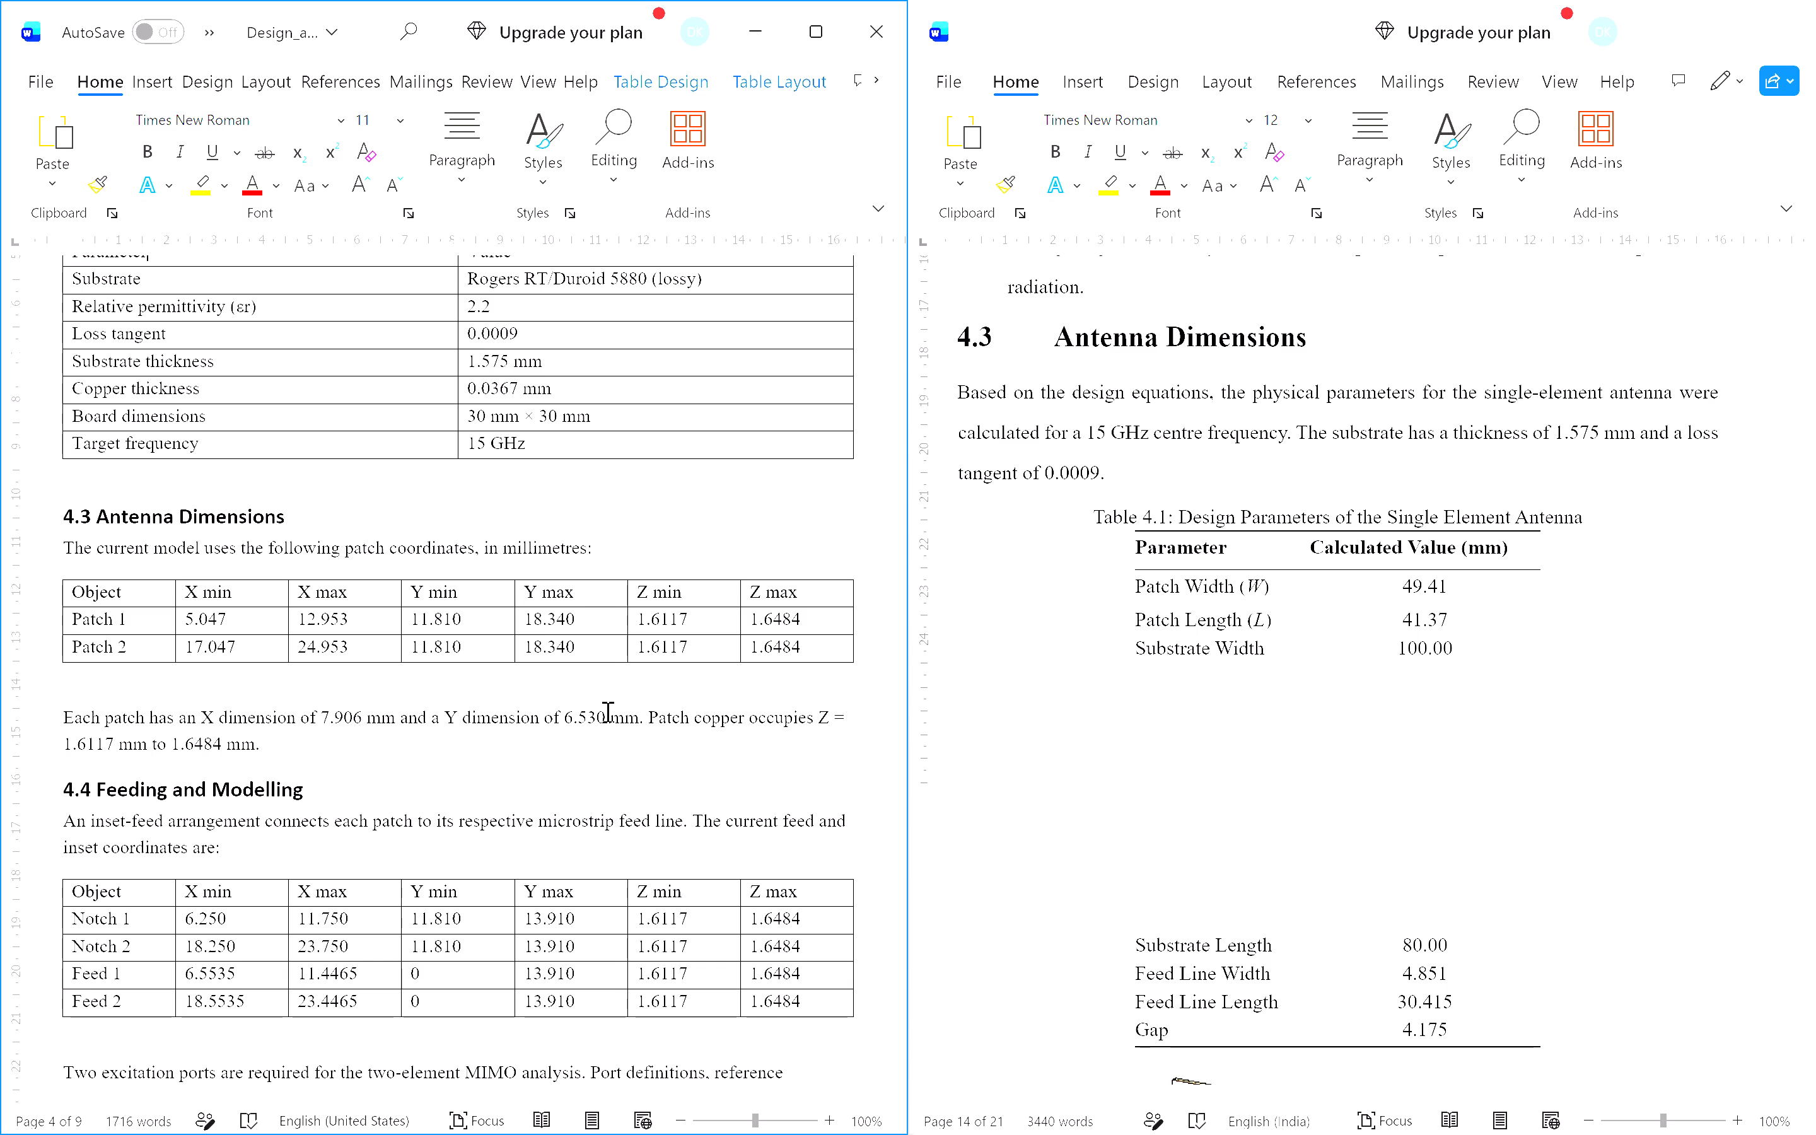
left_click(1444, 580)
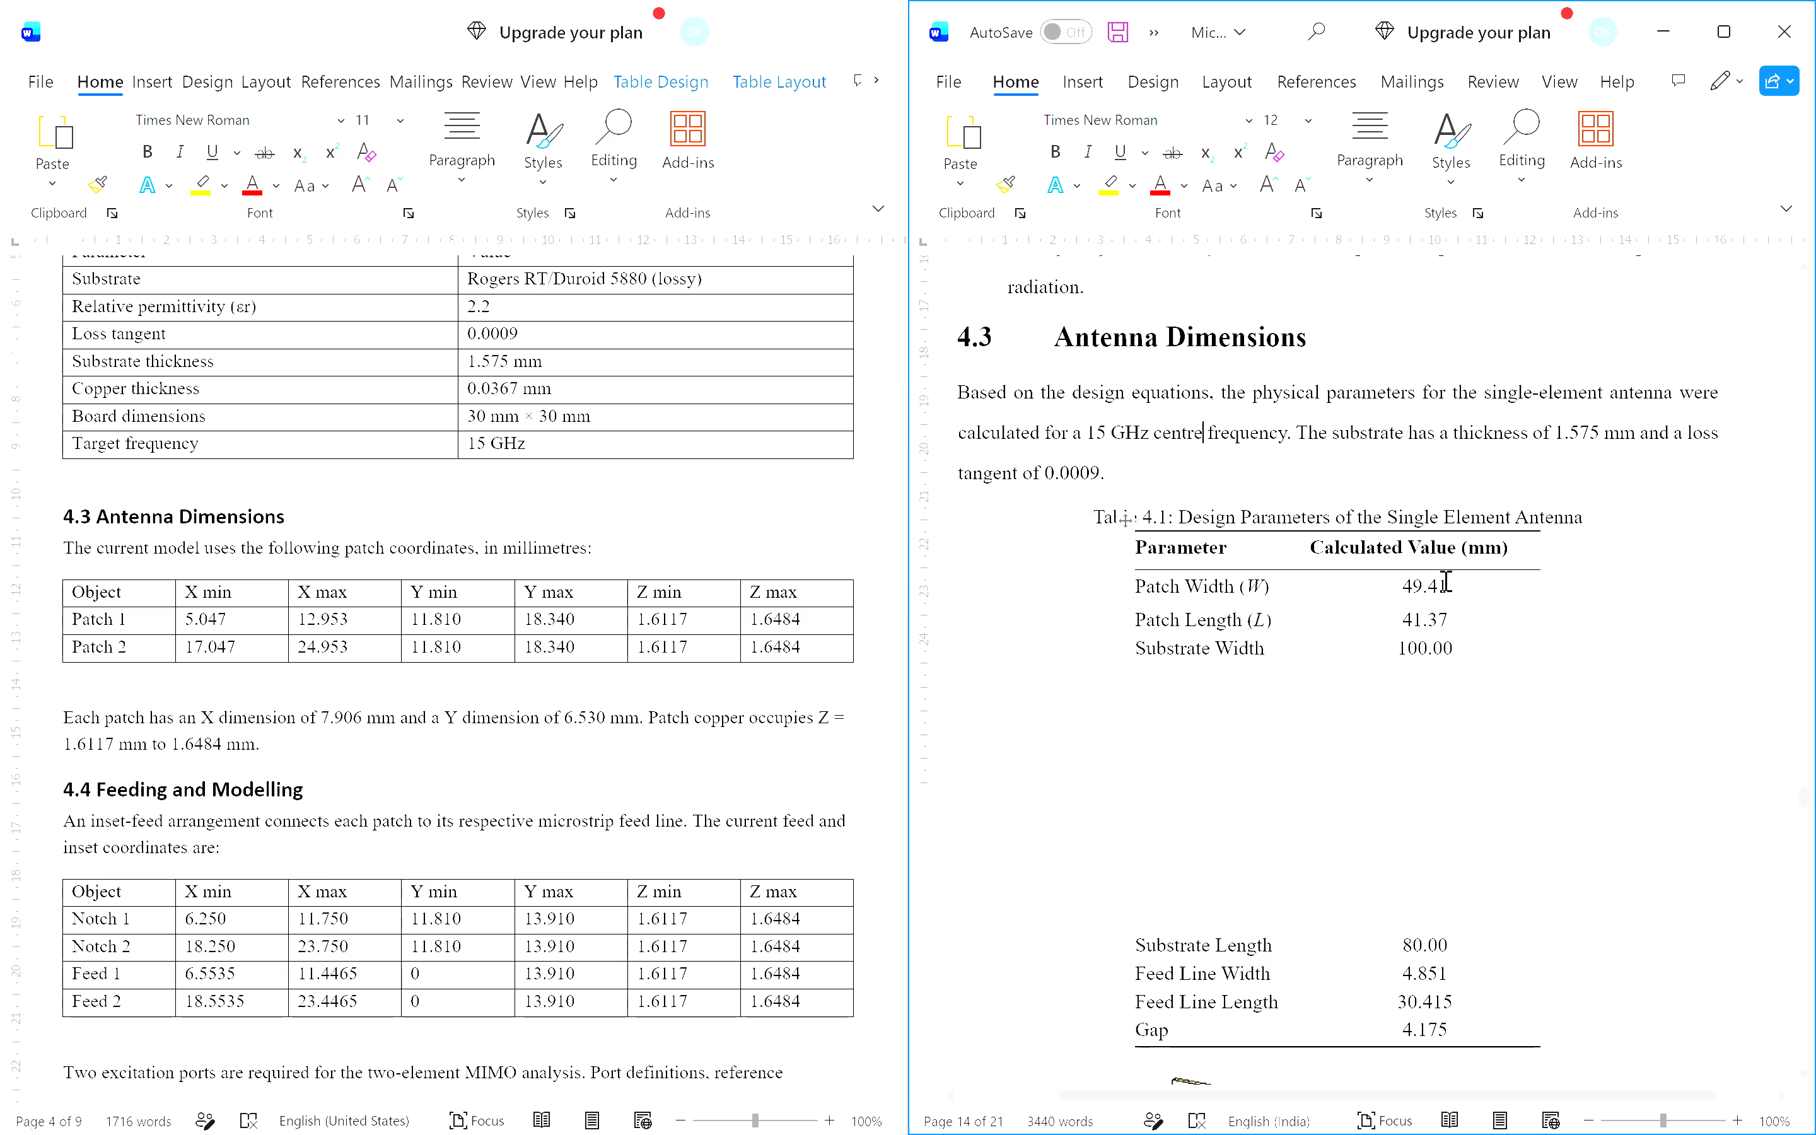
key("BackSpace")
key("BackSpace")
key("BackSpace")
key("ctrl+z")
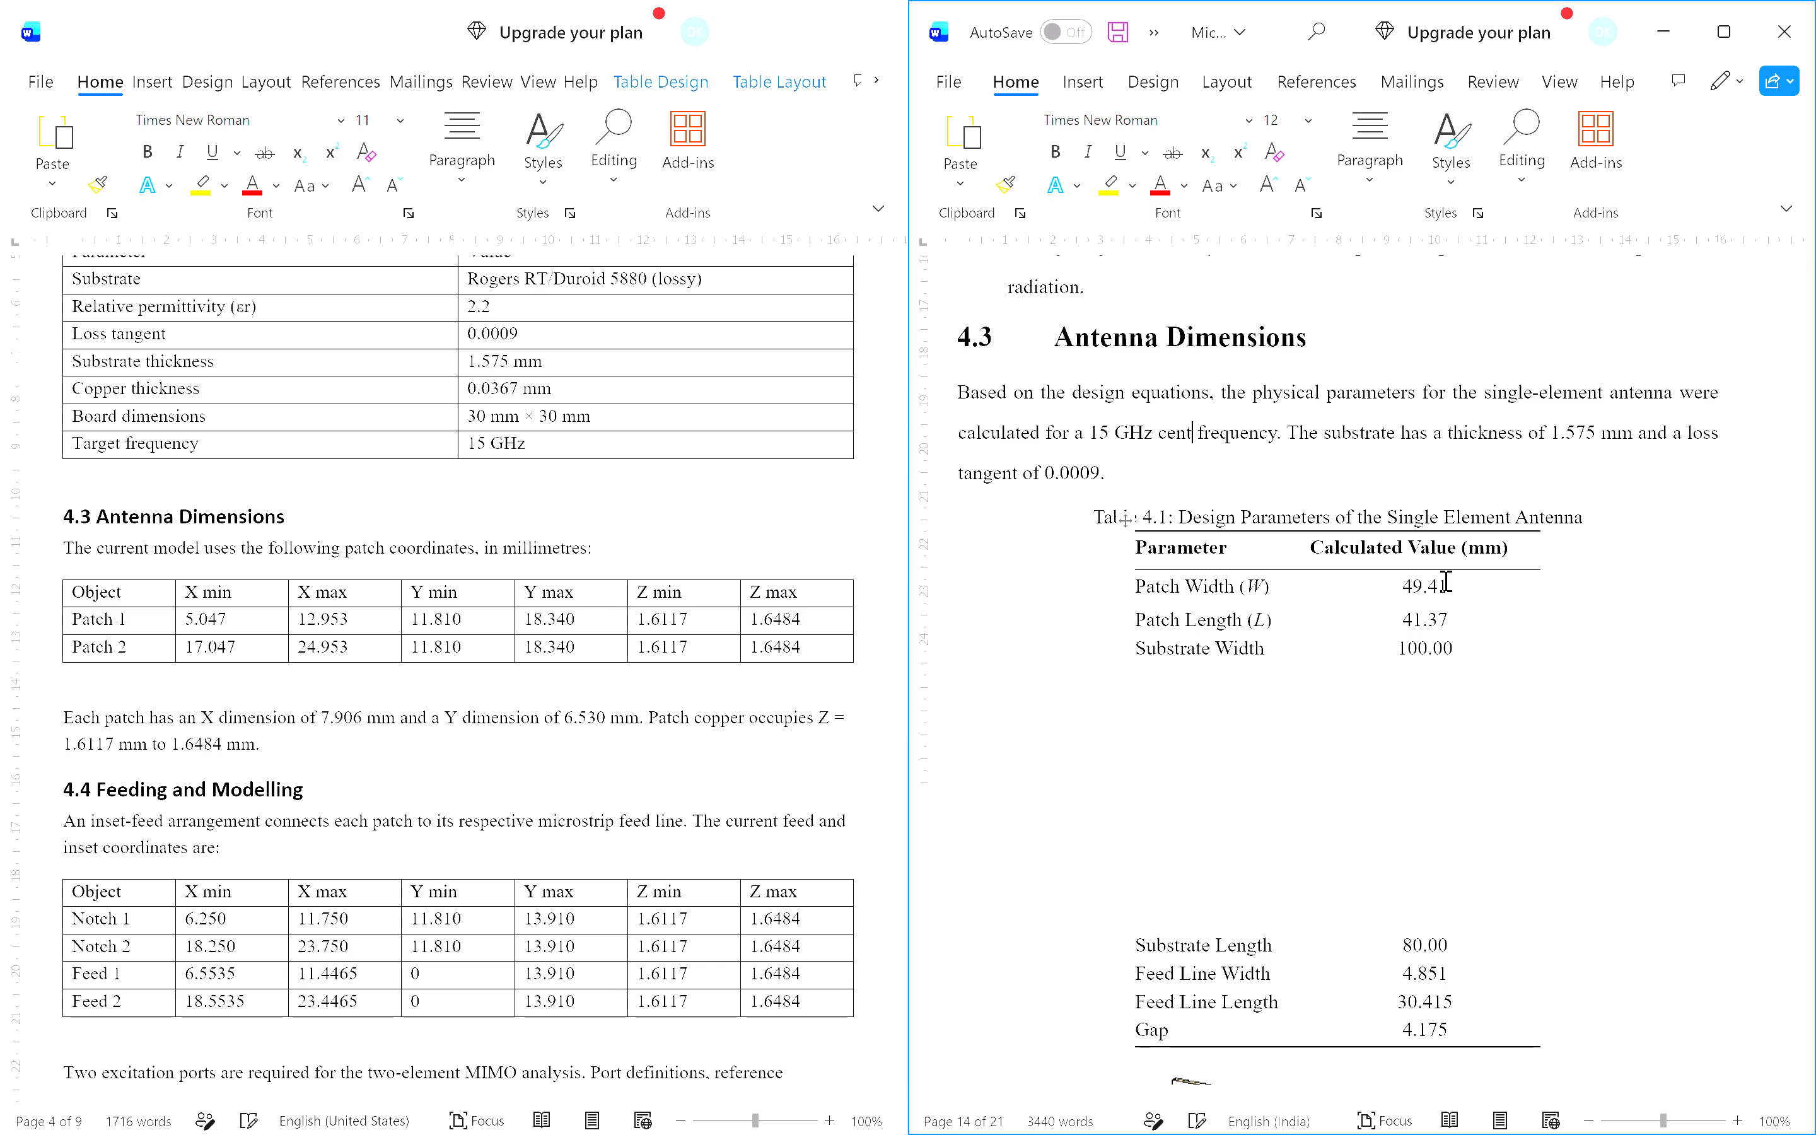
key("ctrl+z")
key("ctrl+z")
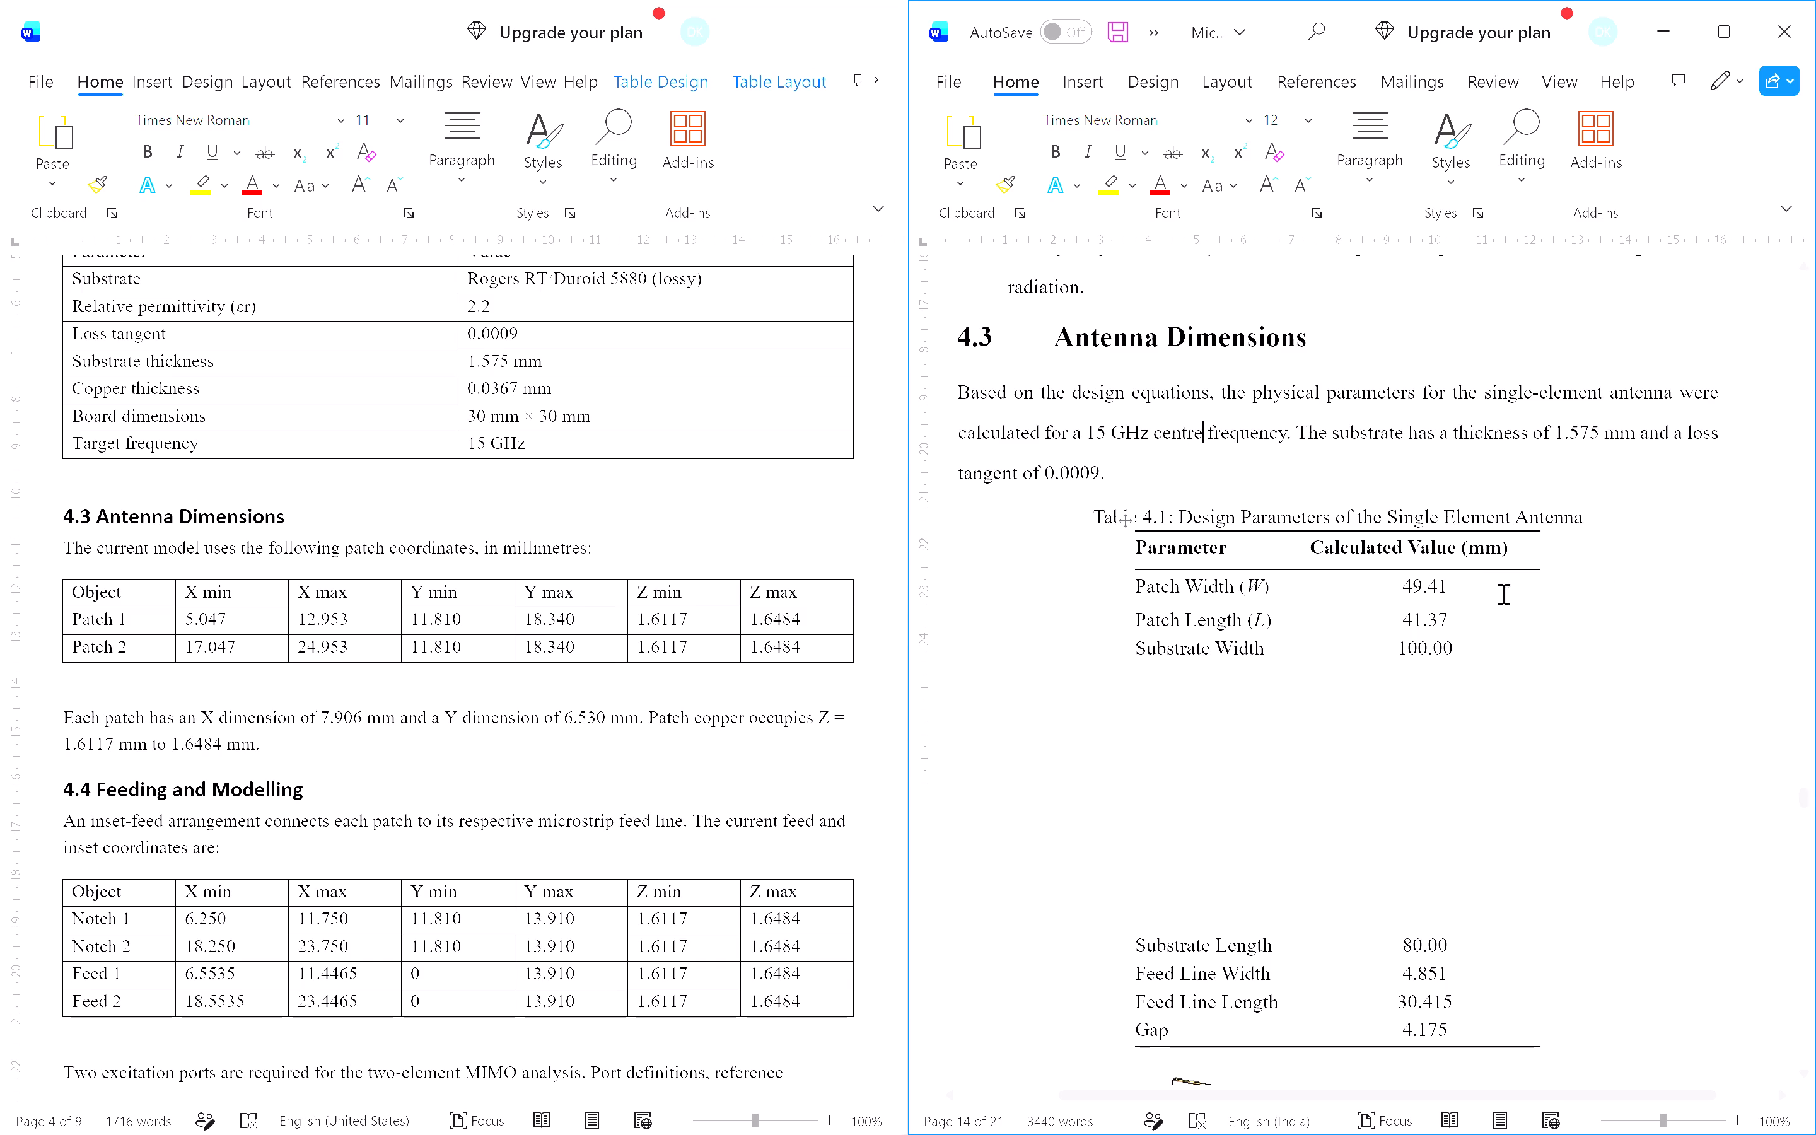
Set the Patch Width (W) value in the report's Table 4.1 to 7.906 mm, matching the other document's patch X dimension.
left_click(1444, 595)
key("BackSpace")
key("BackSpace")
key("BackSpace")
key("BackSpace")
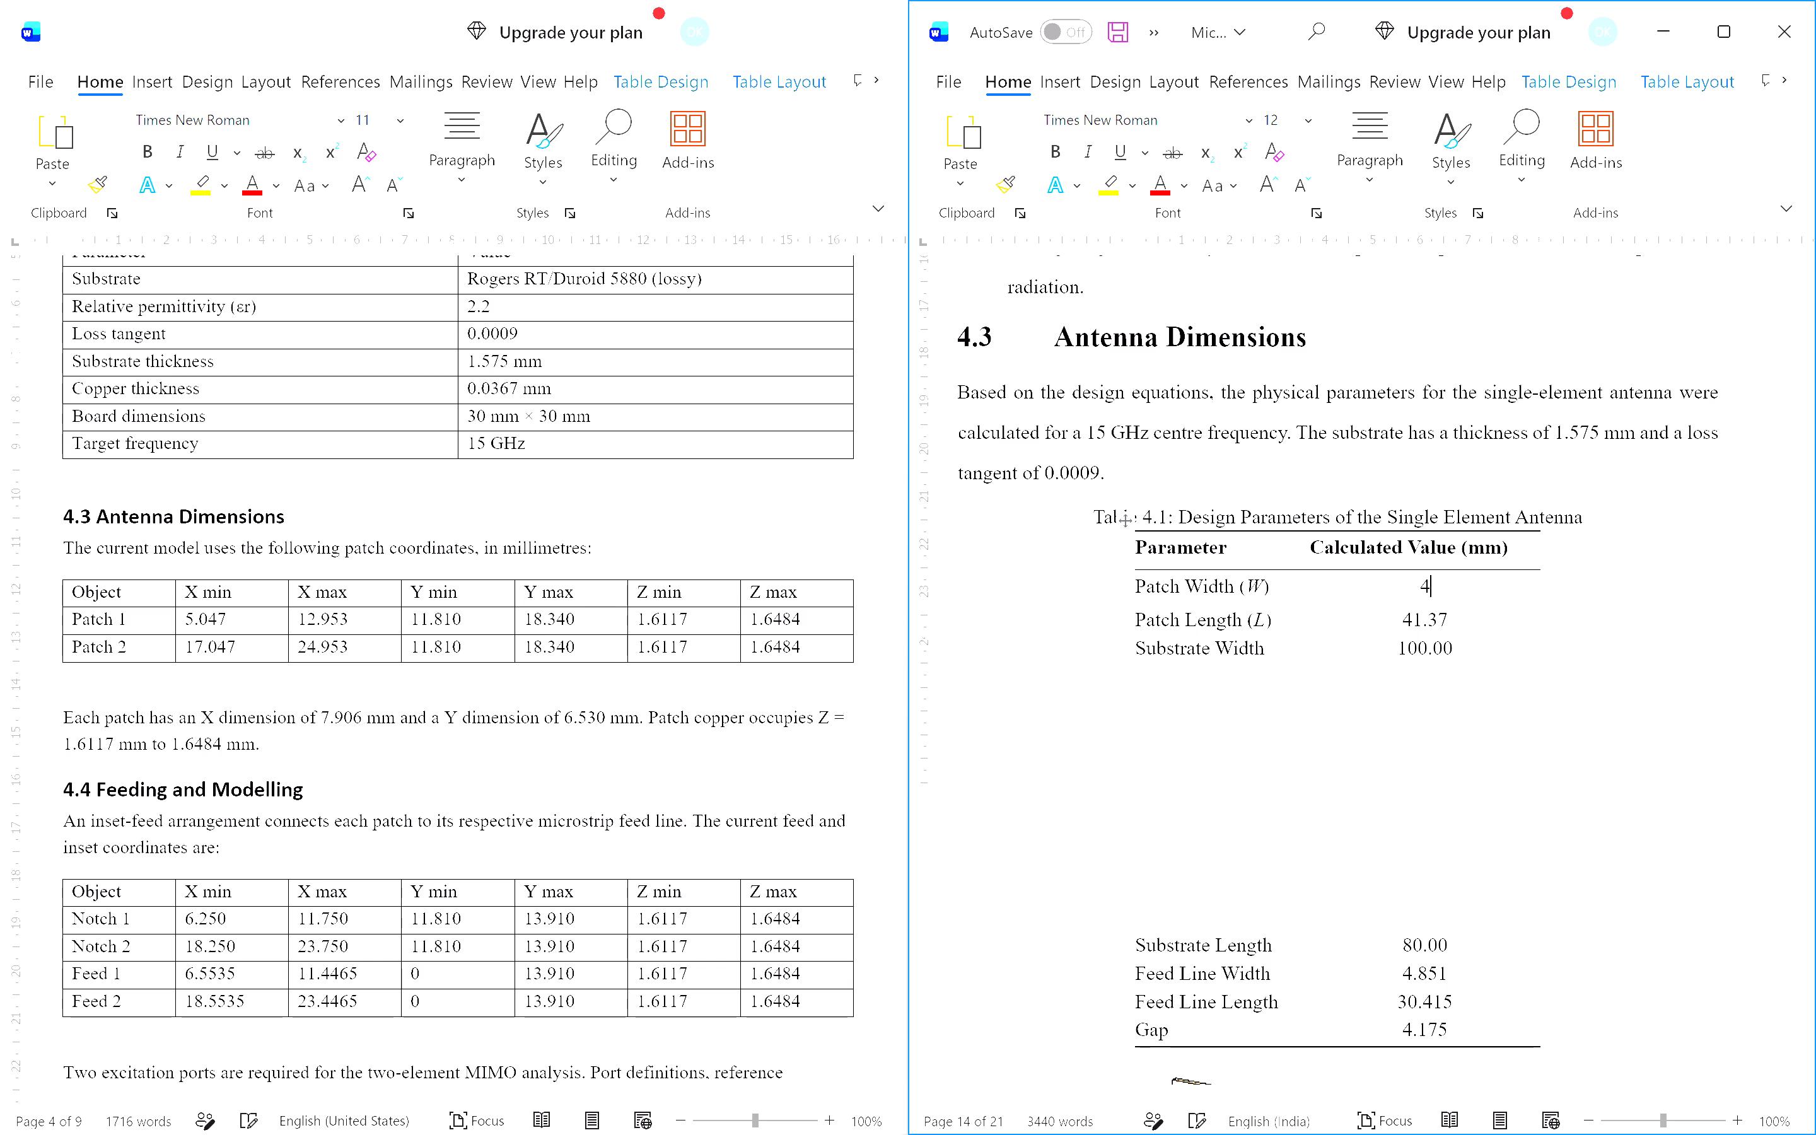
key("BackSpace")
type("5.906")
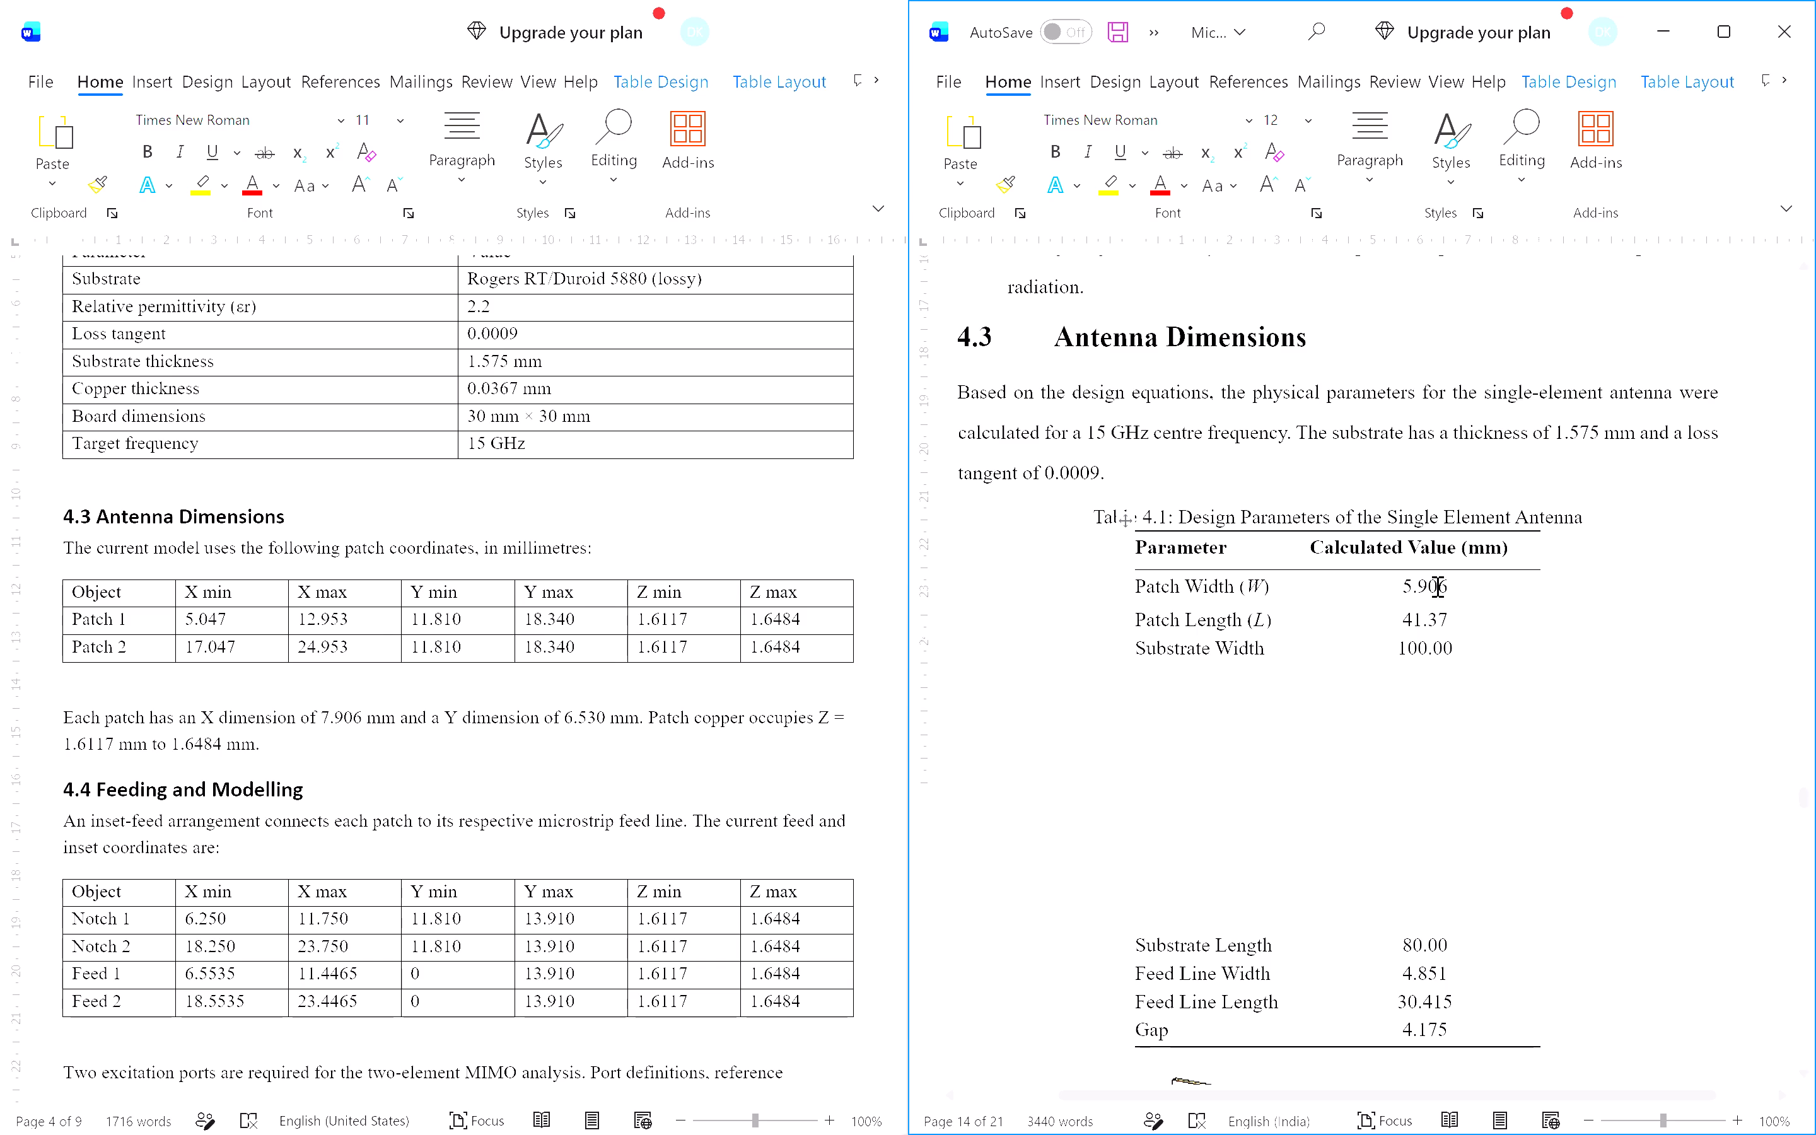
left_click(1421, 587)
key("Left")
key("BackSpace")
key("7")
Set the Patch Length (L) value in the report's Table 4.1 to 6.53.
left_click(1452, 607)
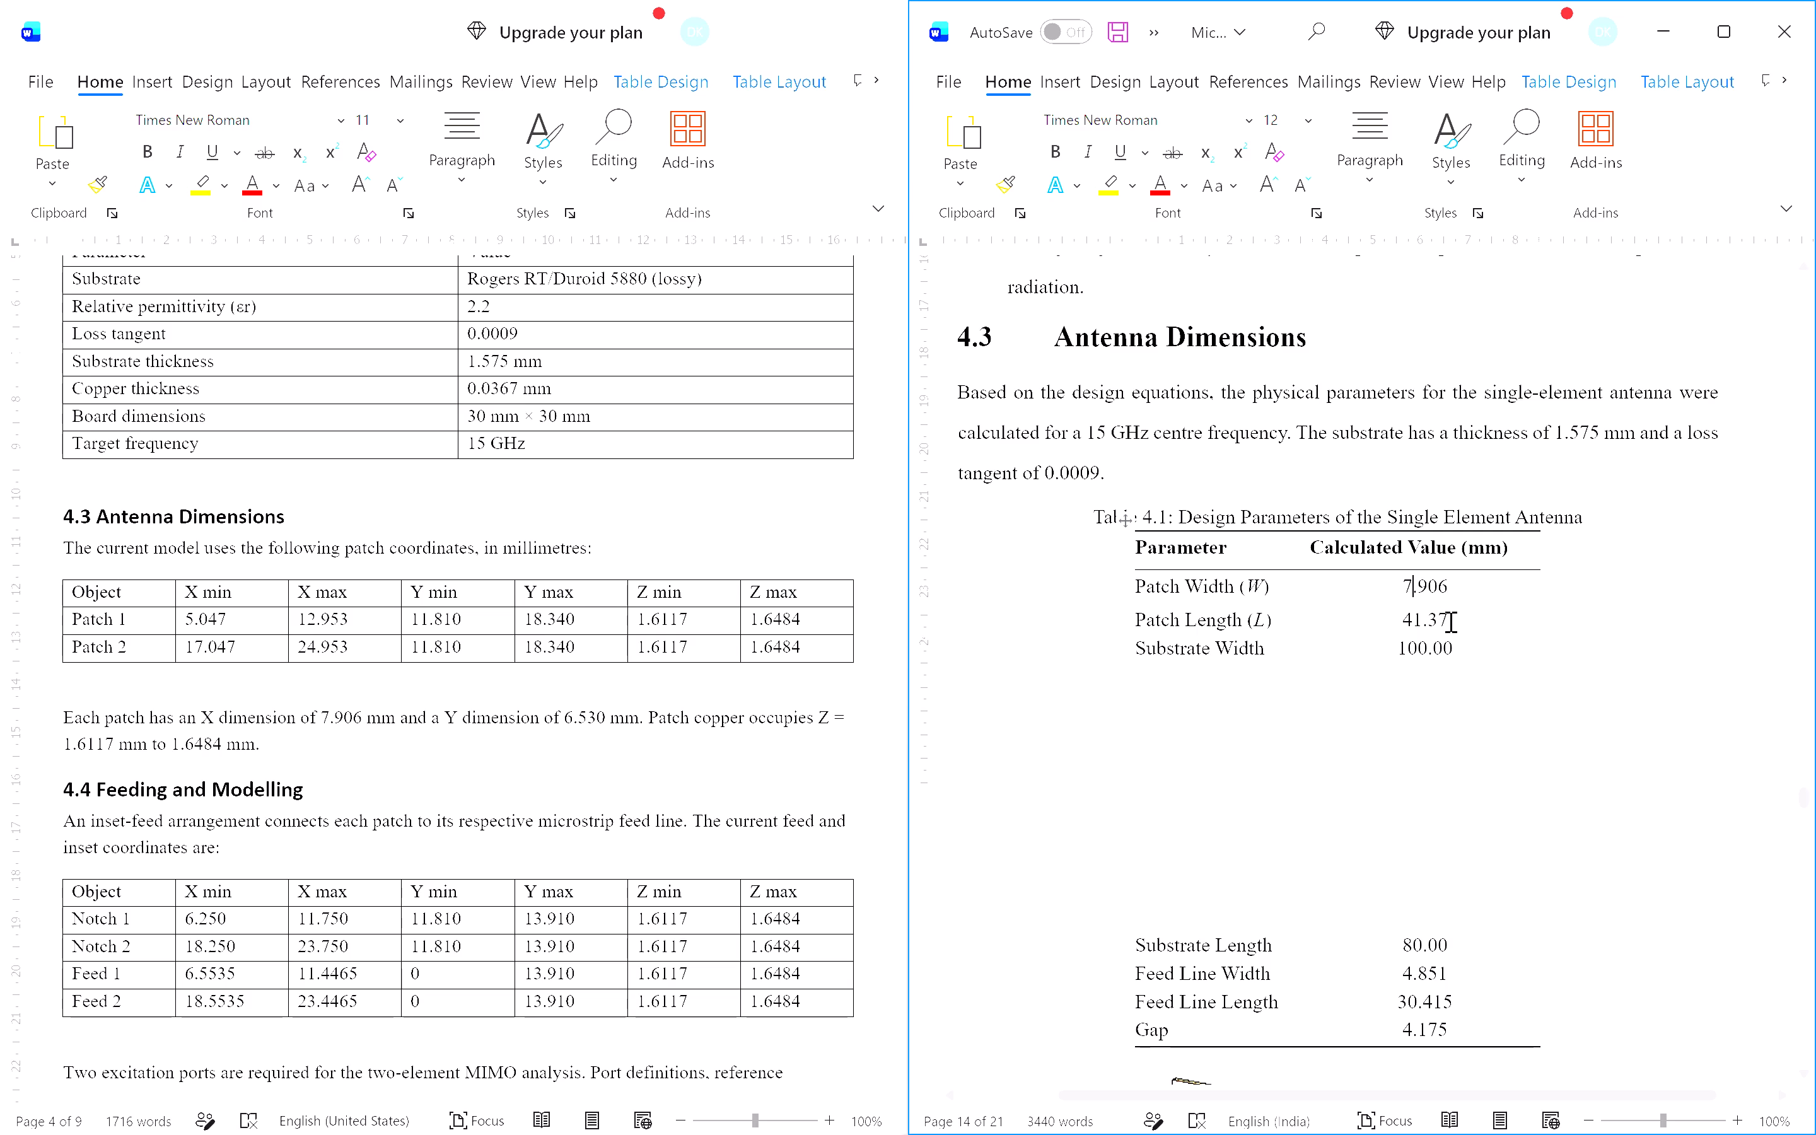
left_click(1449, 621)
key("BackSpace")
key("BackSpace")
key("BackSpace")
key("BackSpace")
key("BackSpace")
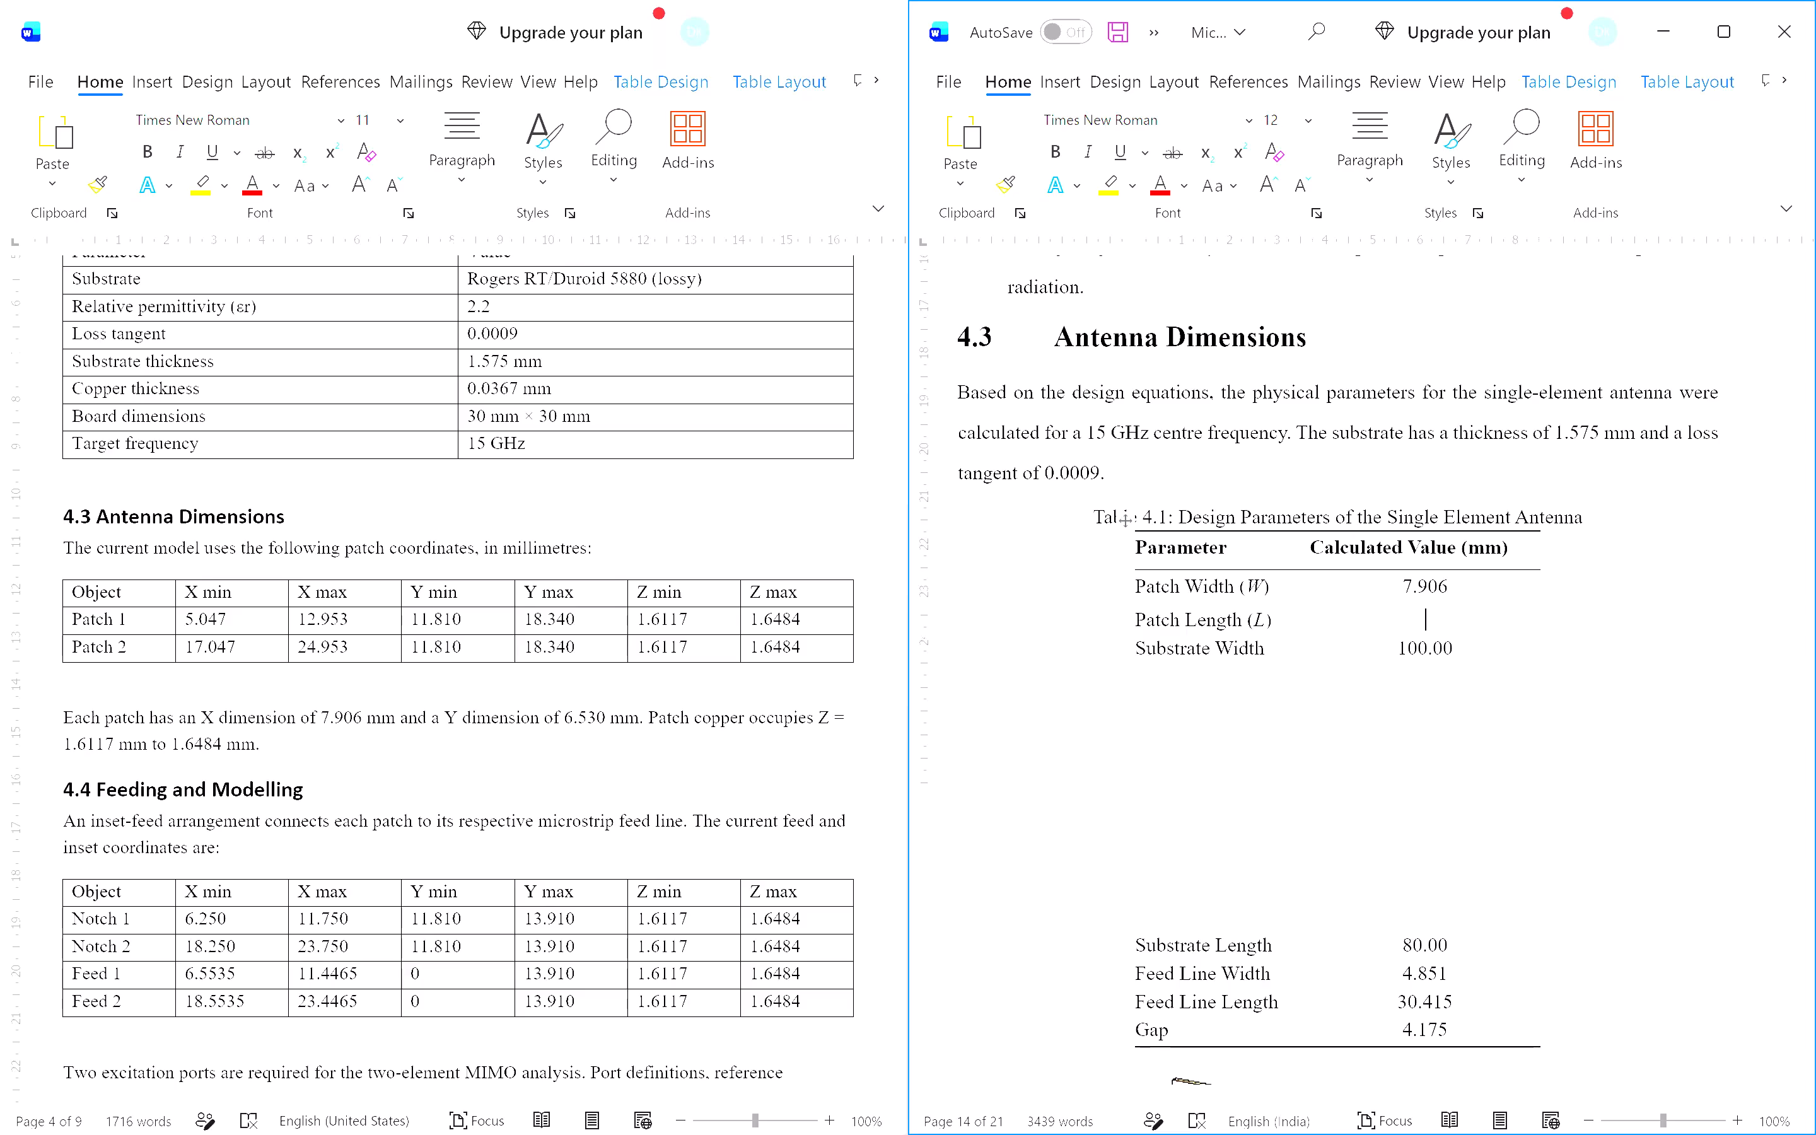
type("6.53")
Set the Substrate Width value in Table 4.1 to 30.
left_click(1476, 653)
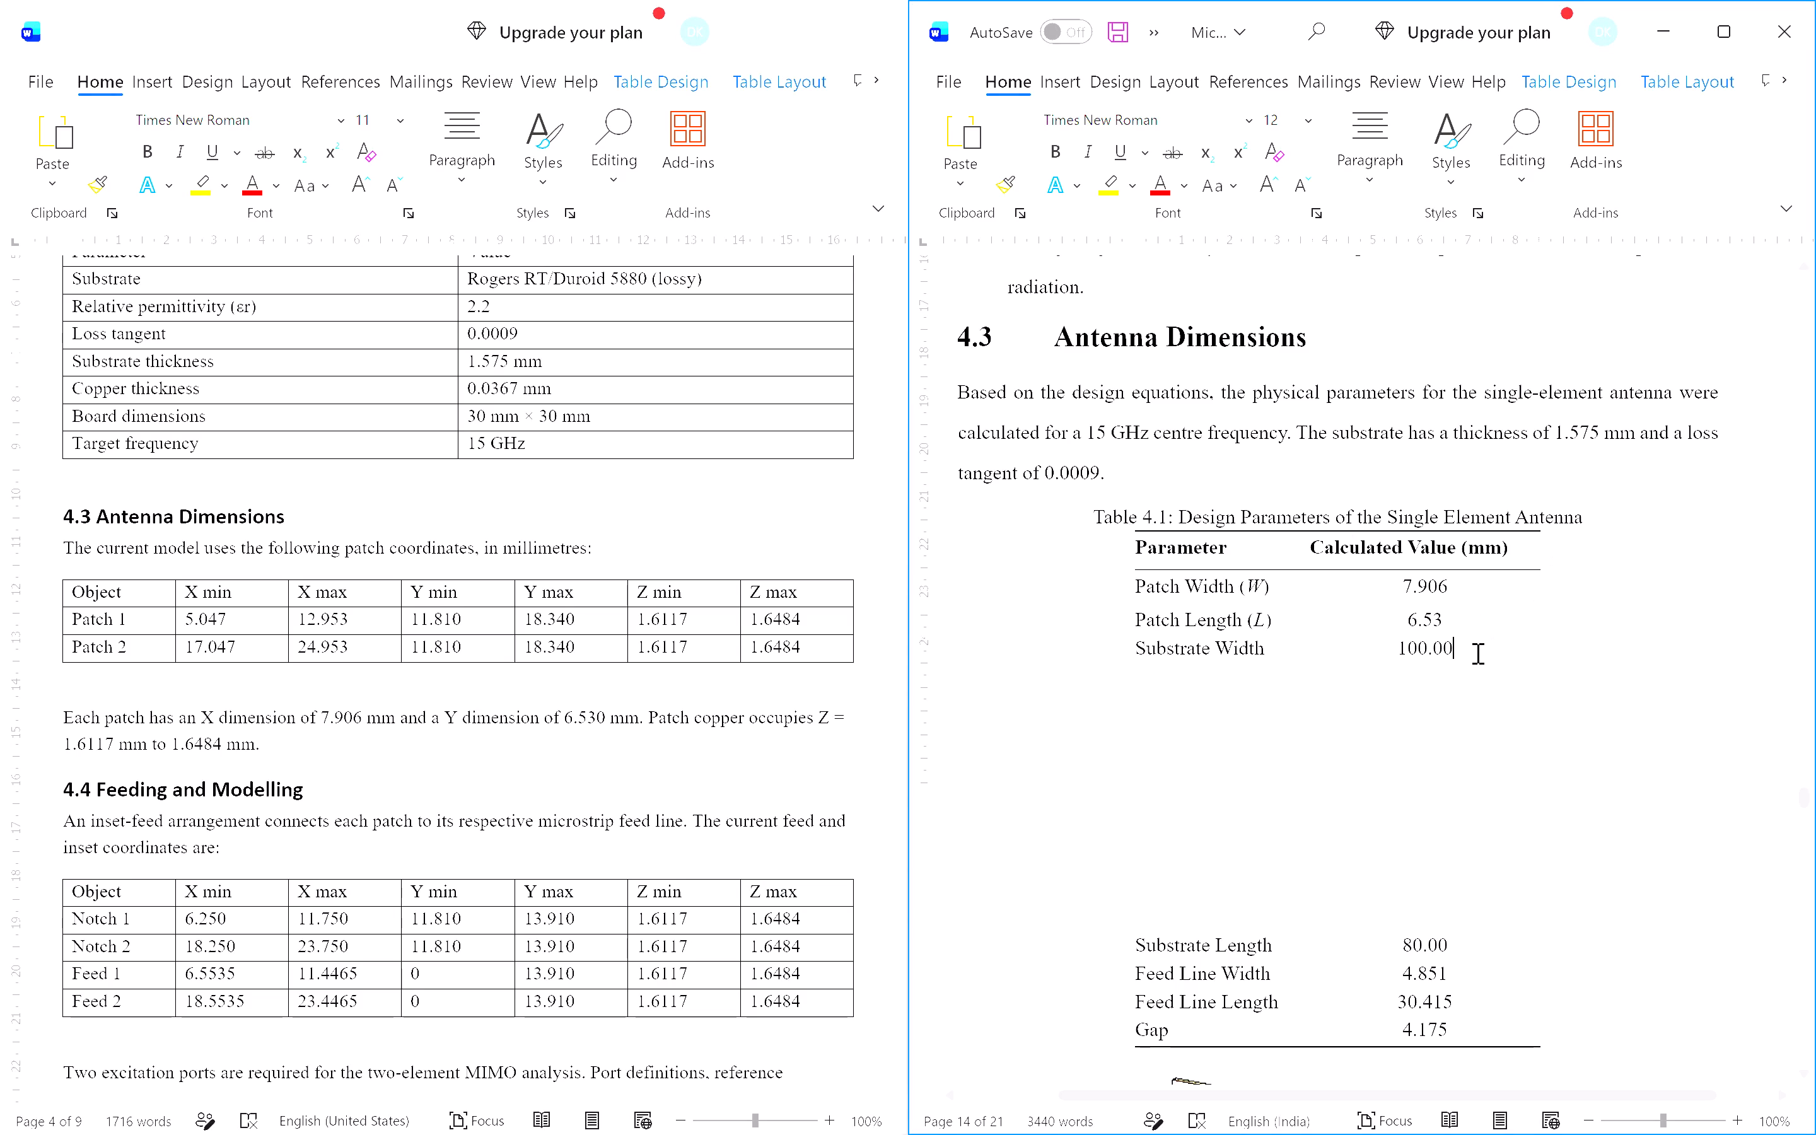
key("BackSpace")
key("BackSpace")
key("BackSpace")
key("BackSpace")
key("BackSpace")
key("BackSpace")
type("30")
Set the Substrate Length value in Table 4.1 to 30.
scroll(1476, 653, "down", 1)
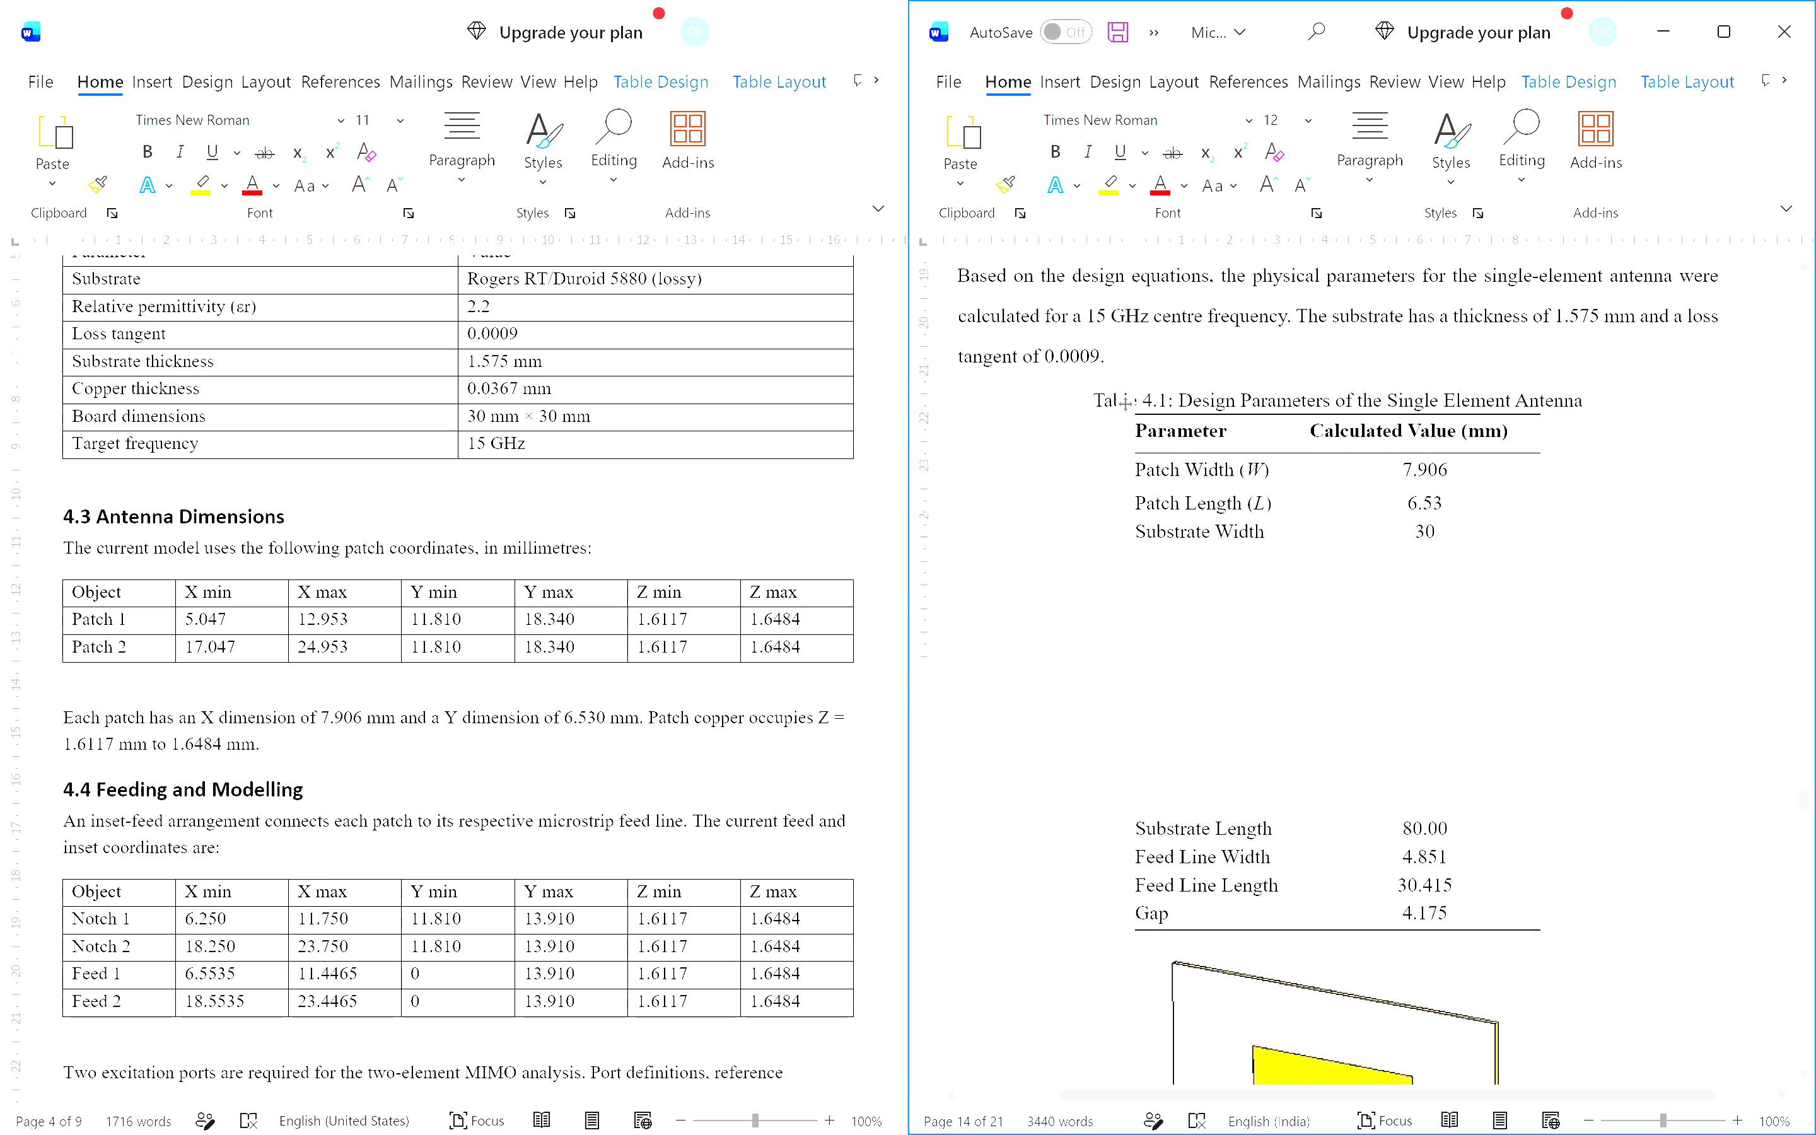
scroll(1476, 653, "down", 1)
left_click(1468, 814)
key("BackSpace")
key("BackSpace")
key("BackSpace")
key("BackSpace")
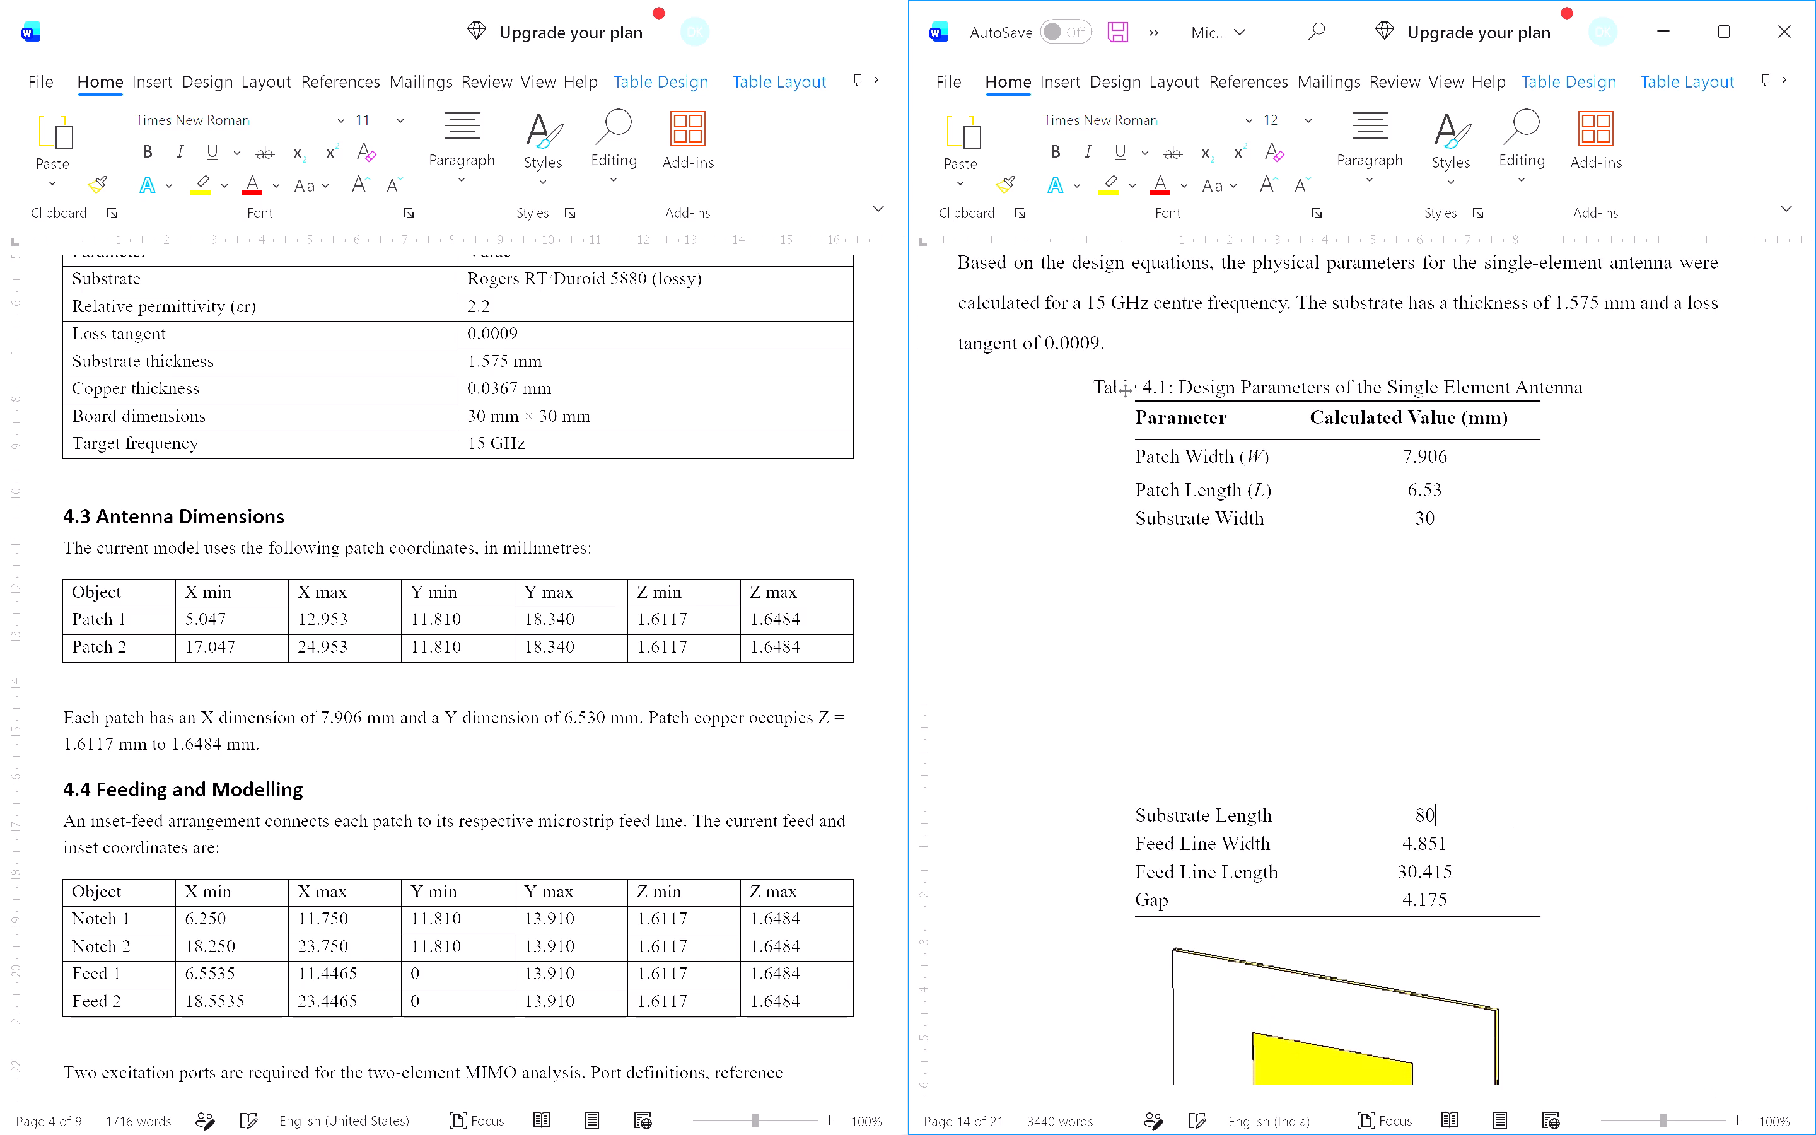
key("BackSpace")
type("30")
scroll(1468, 814, "down", 1)
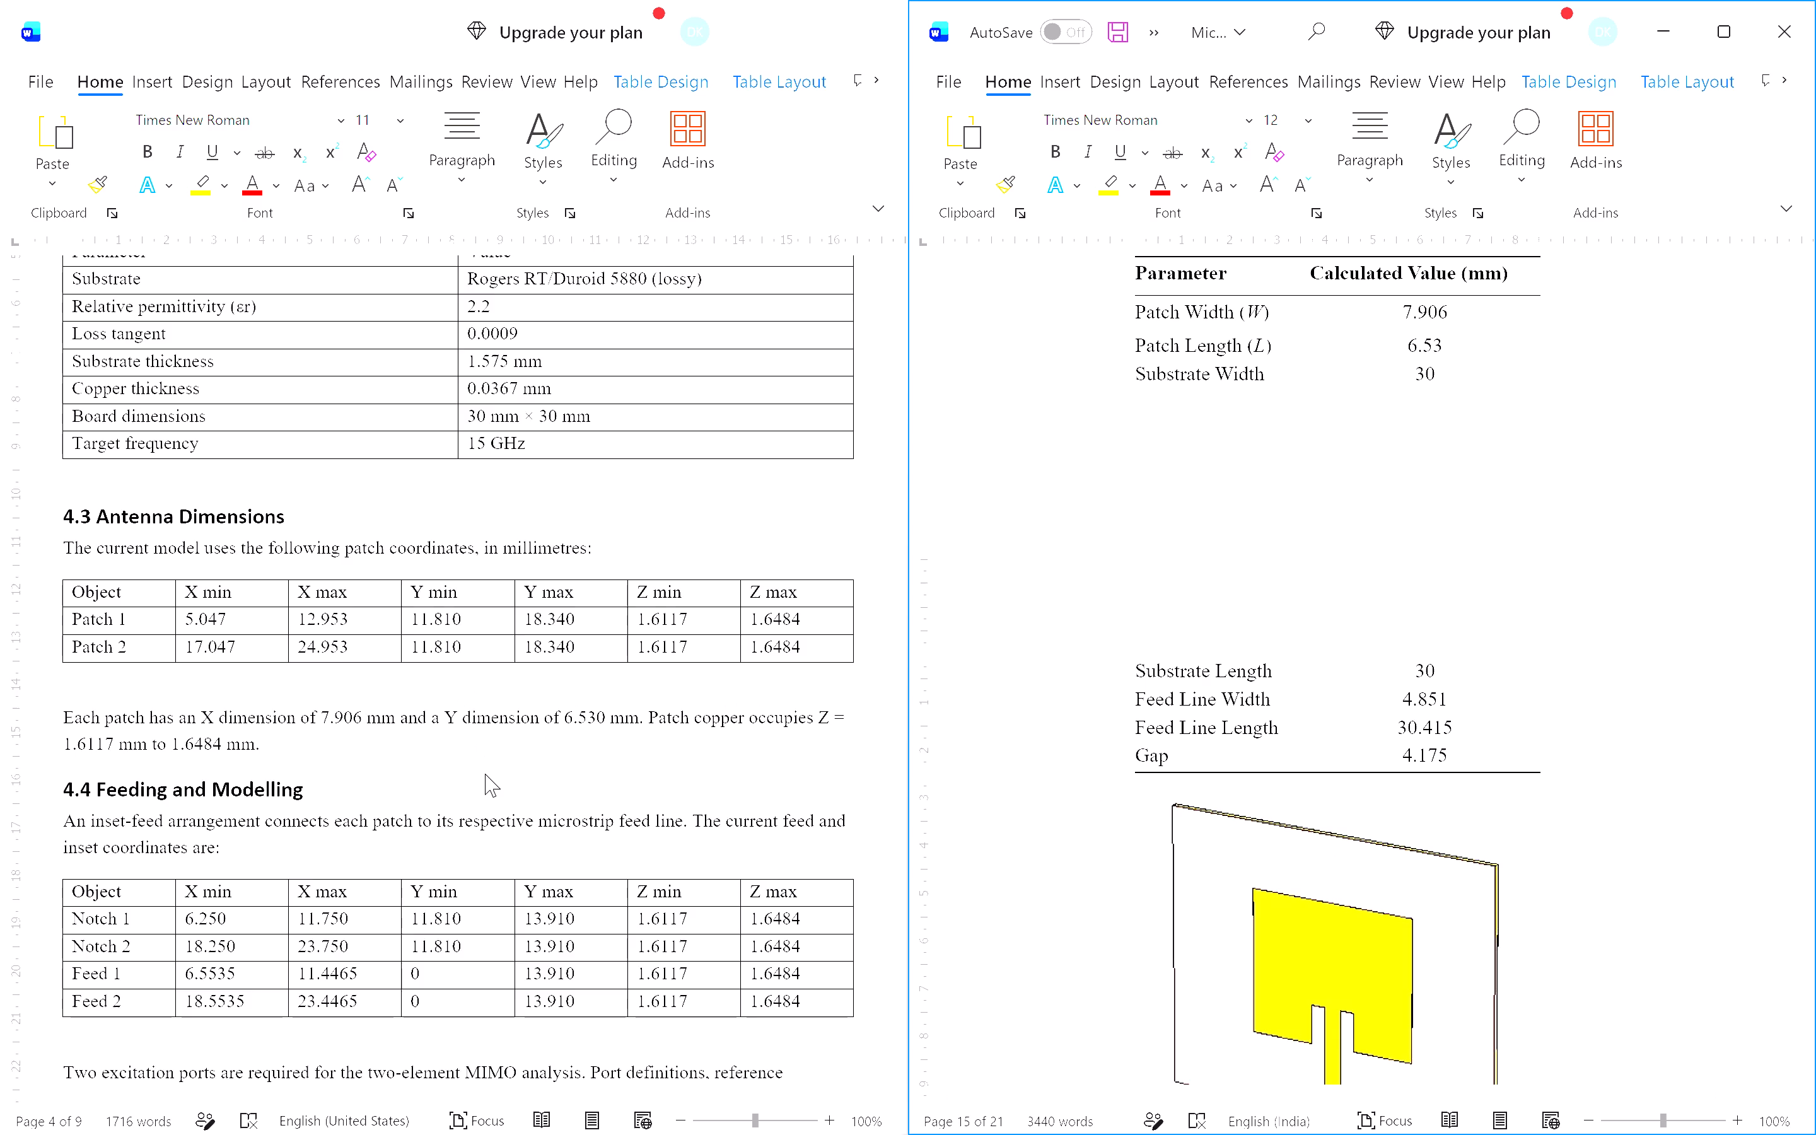
scroll(485, 774, "down", 1)
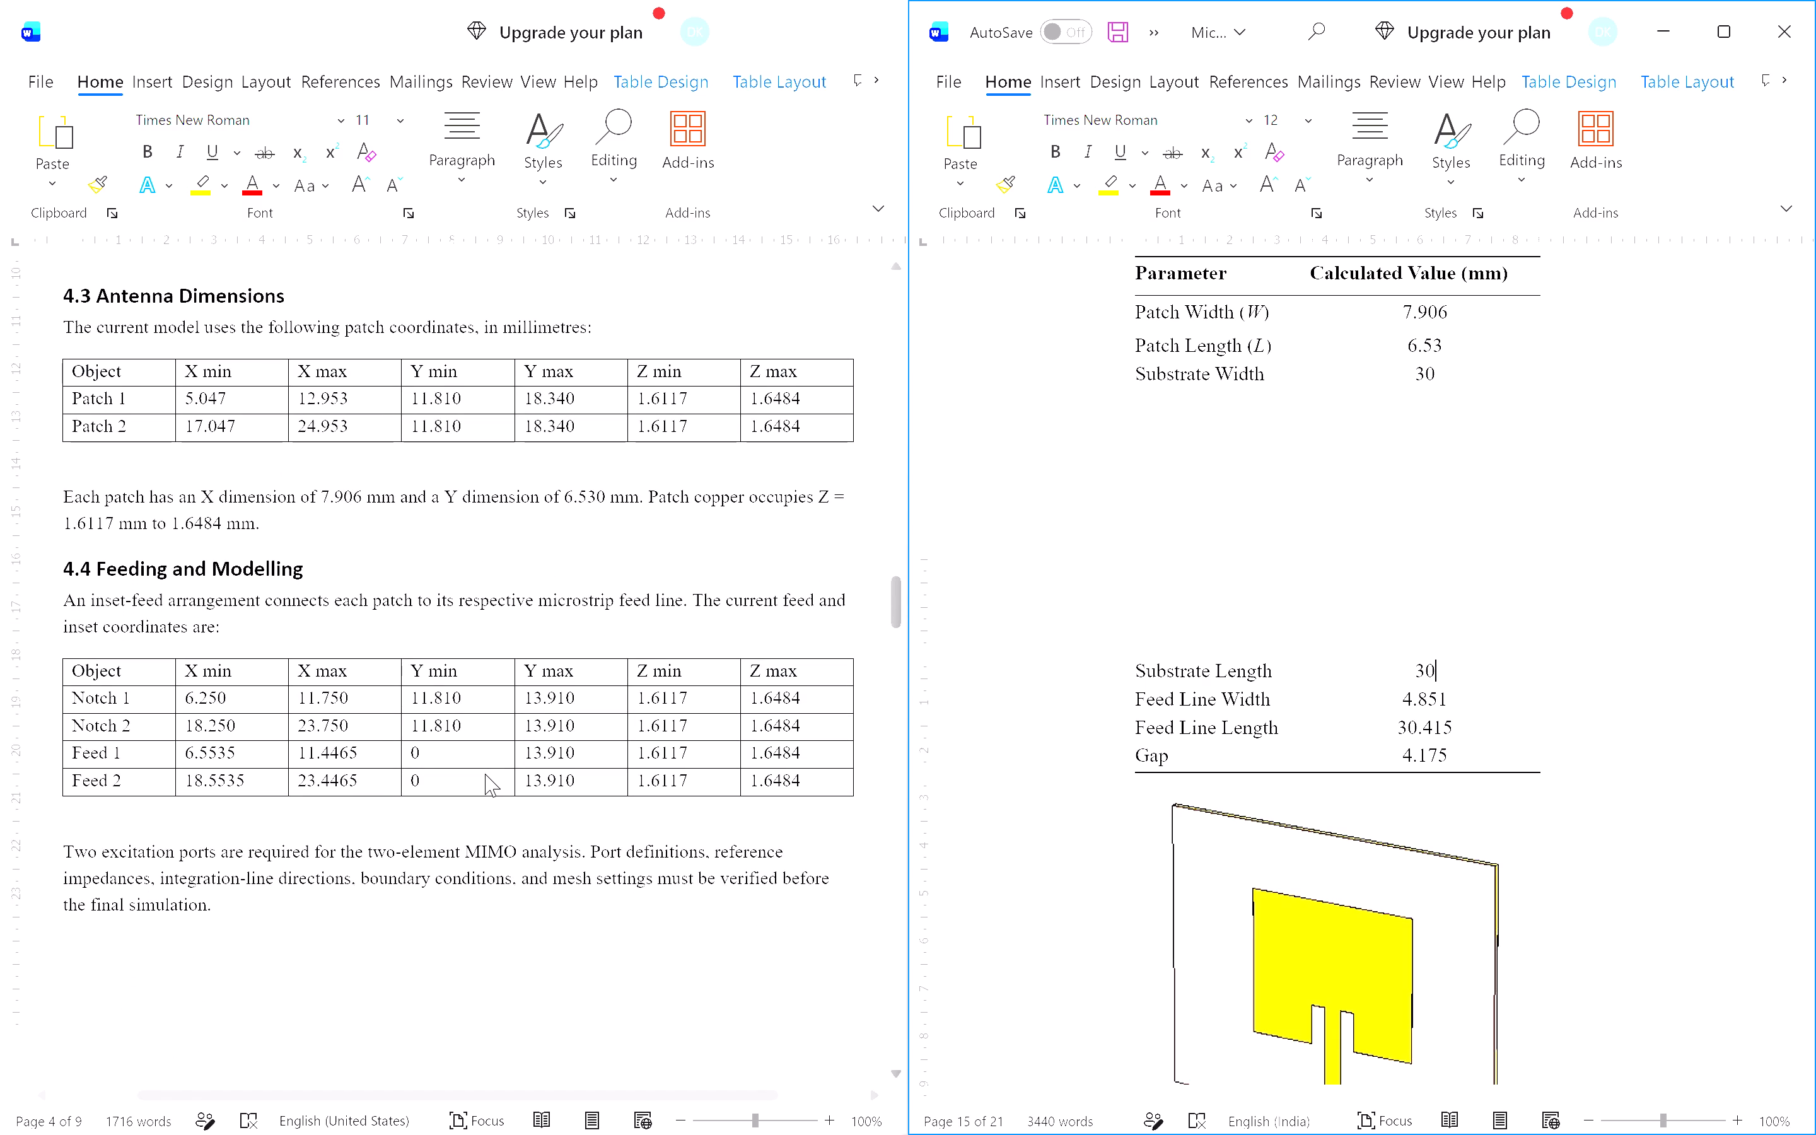
scroll(485, 774, "down", 1)
scroll(764, 806, "down", 1)
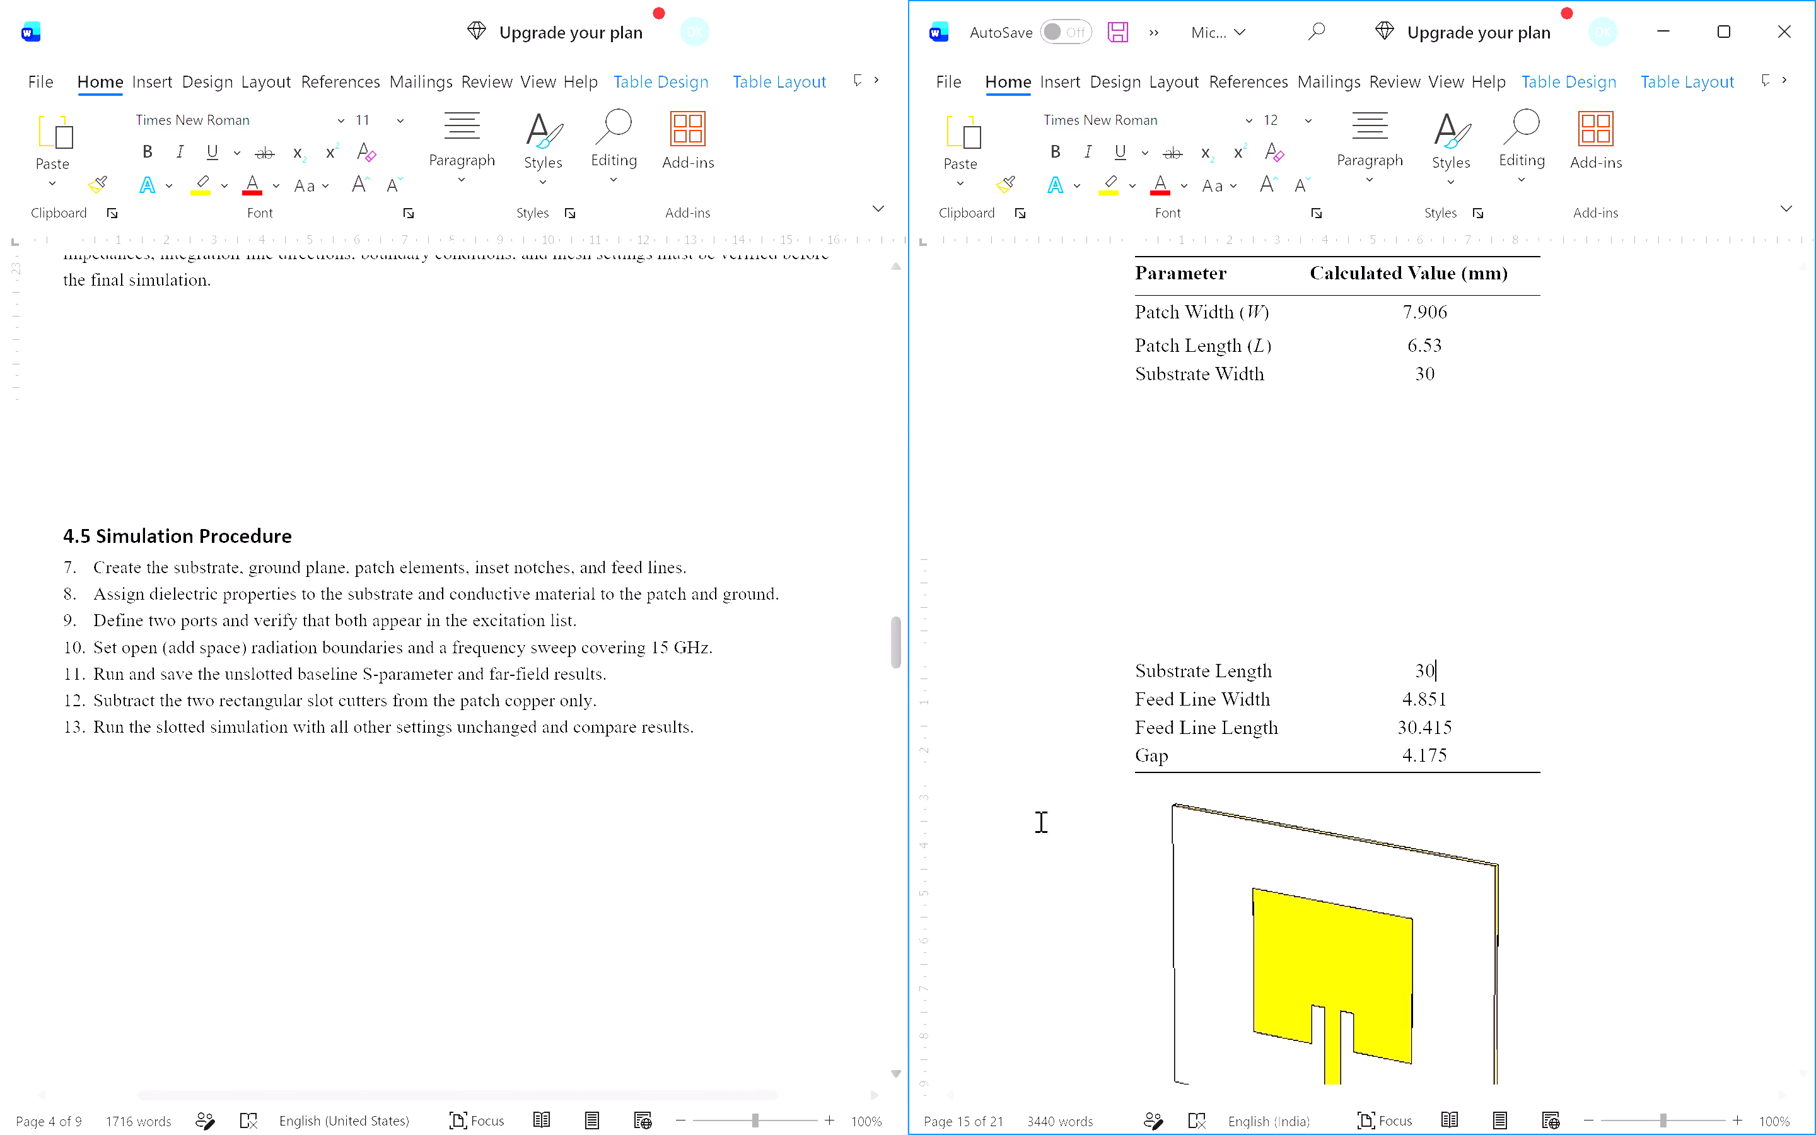
scroll(1058, 820, "down", 1)
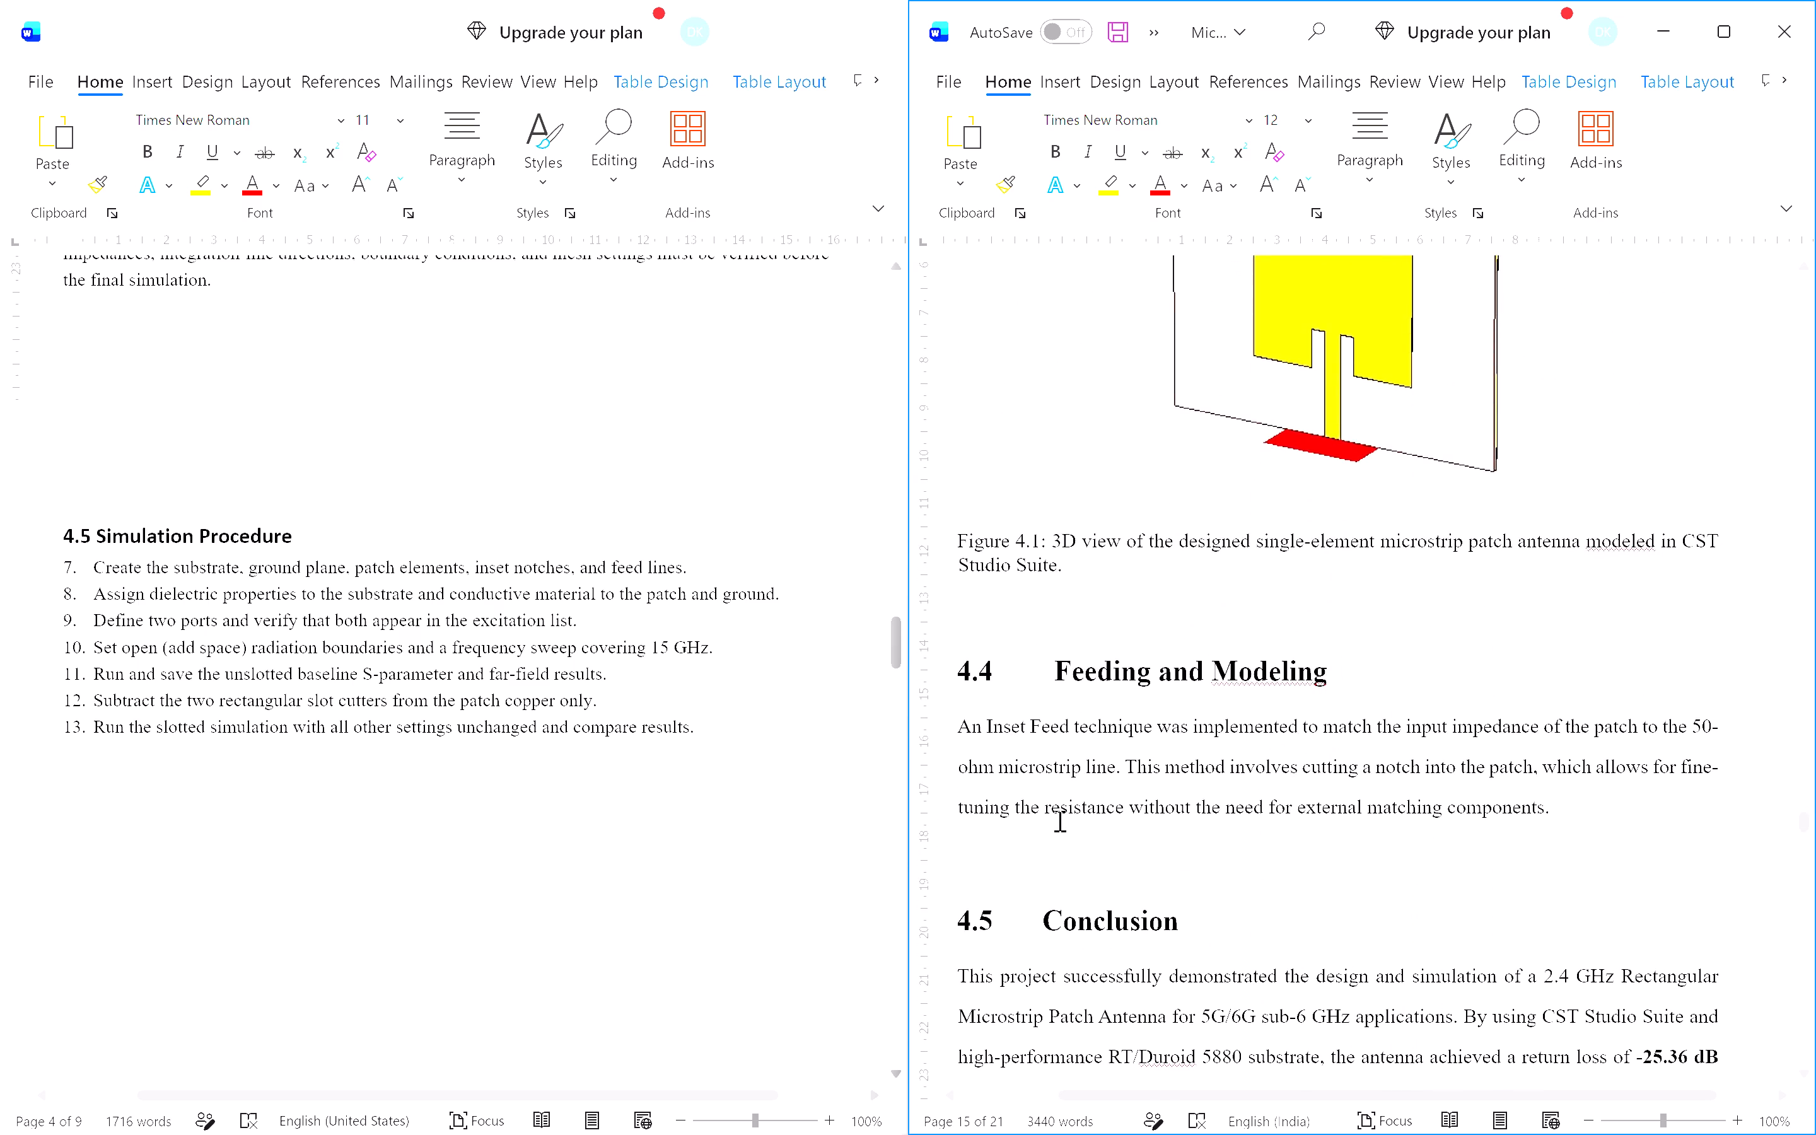
key("alt+Tab")
scroll(1058, 820, "up", 3)
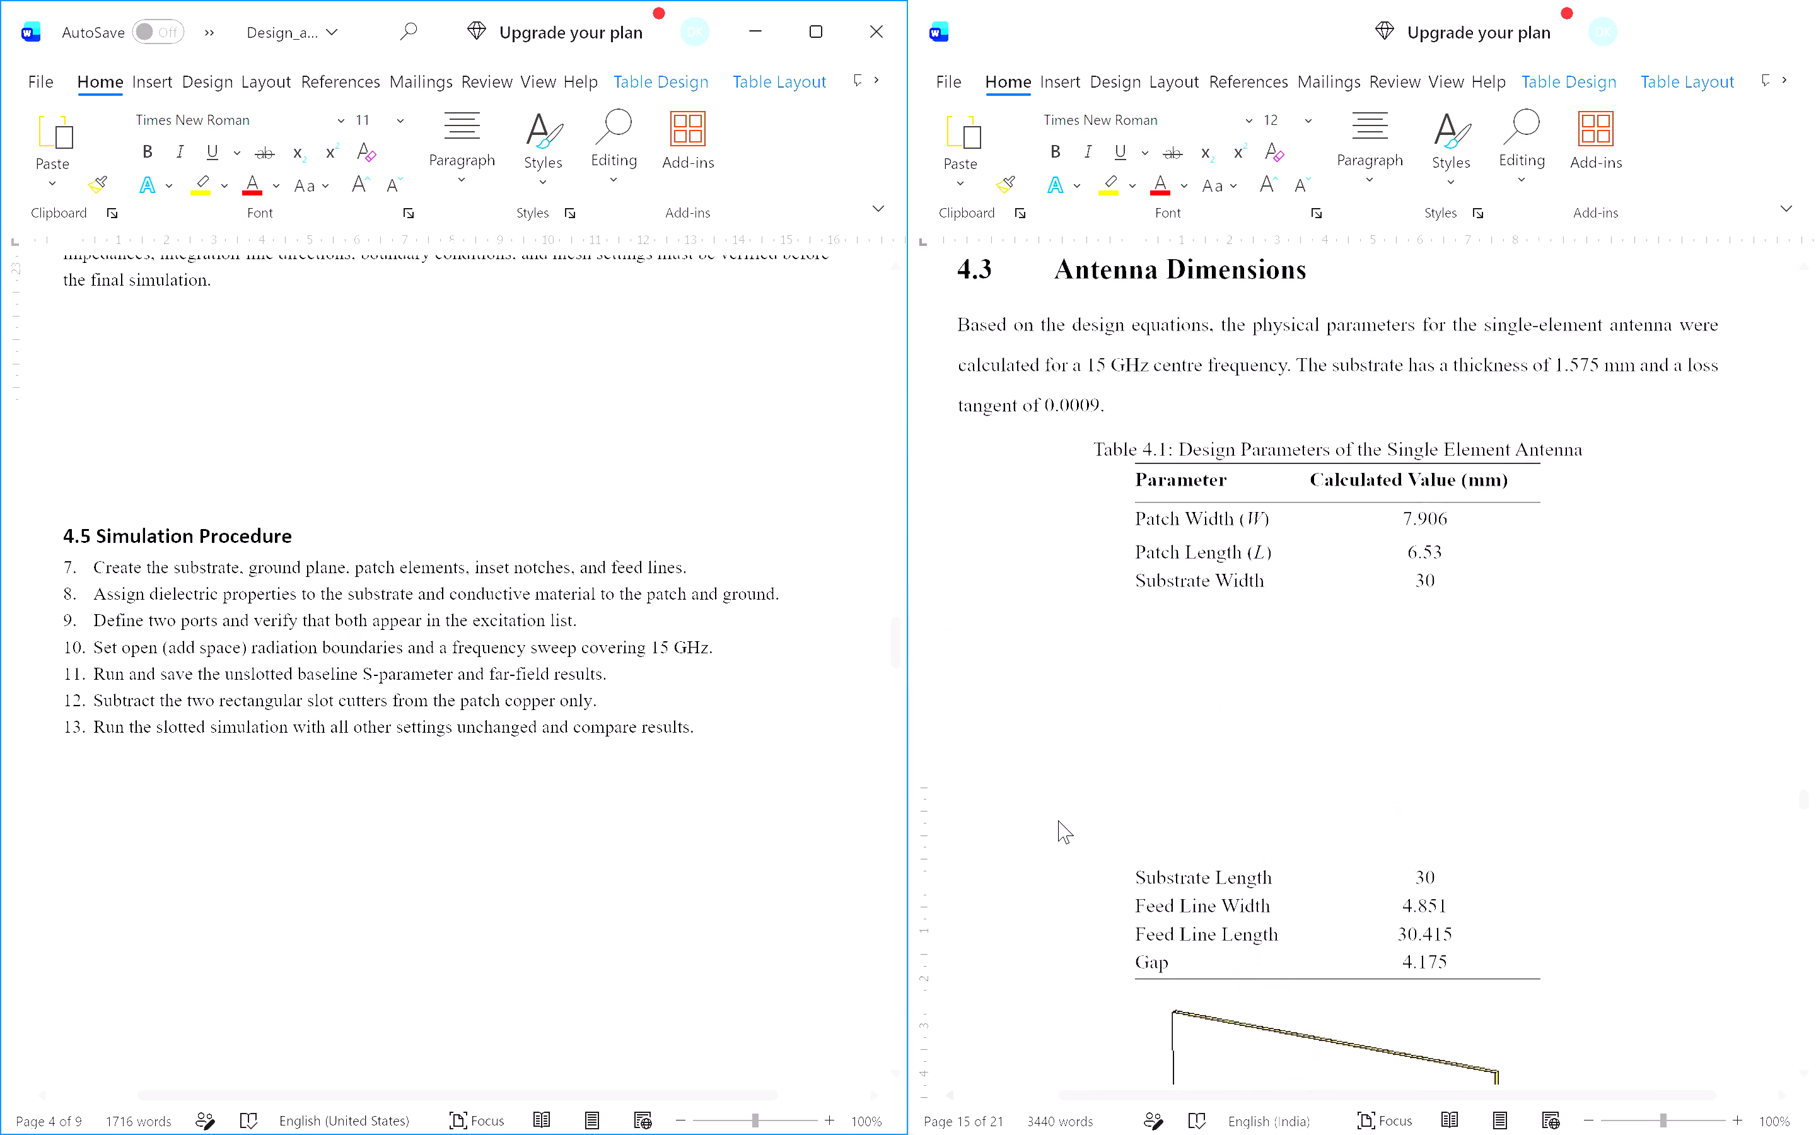
left_click(1098, 465)
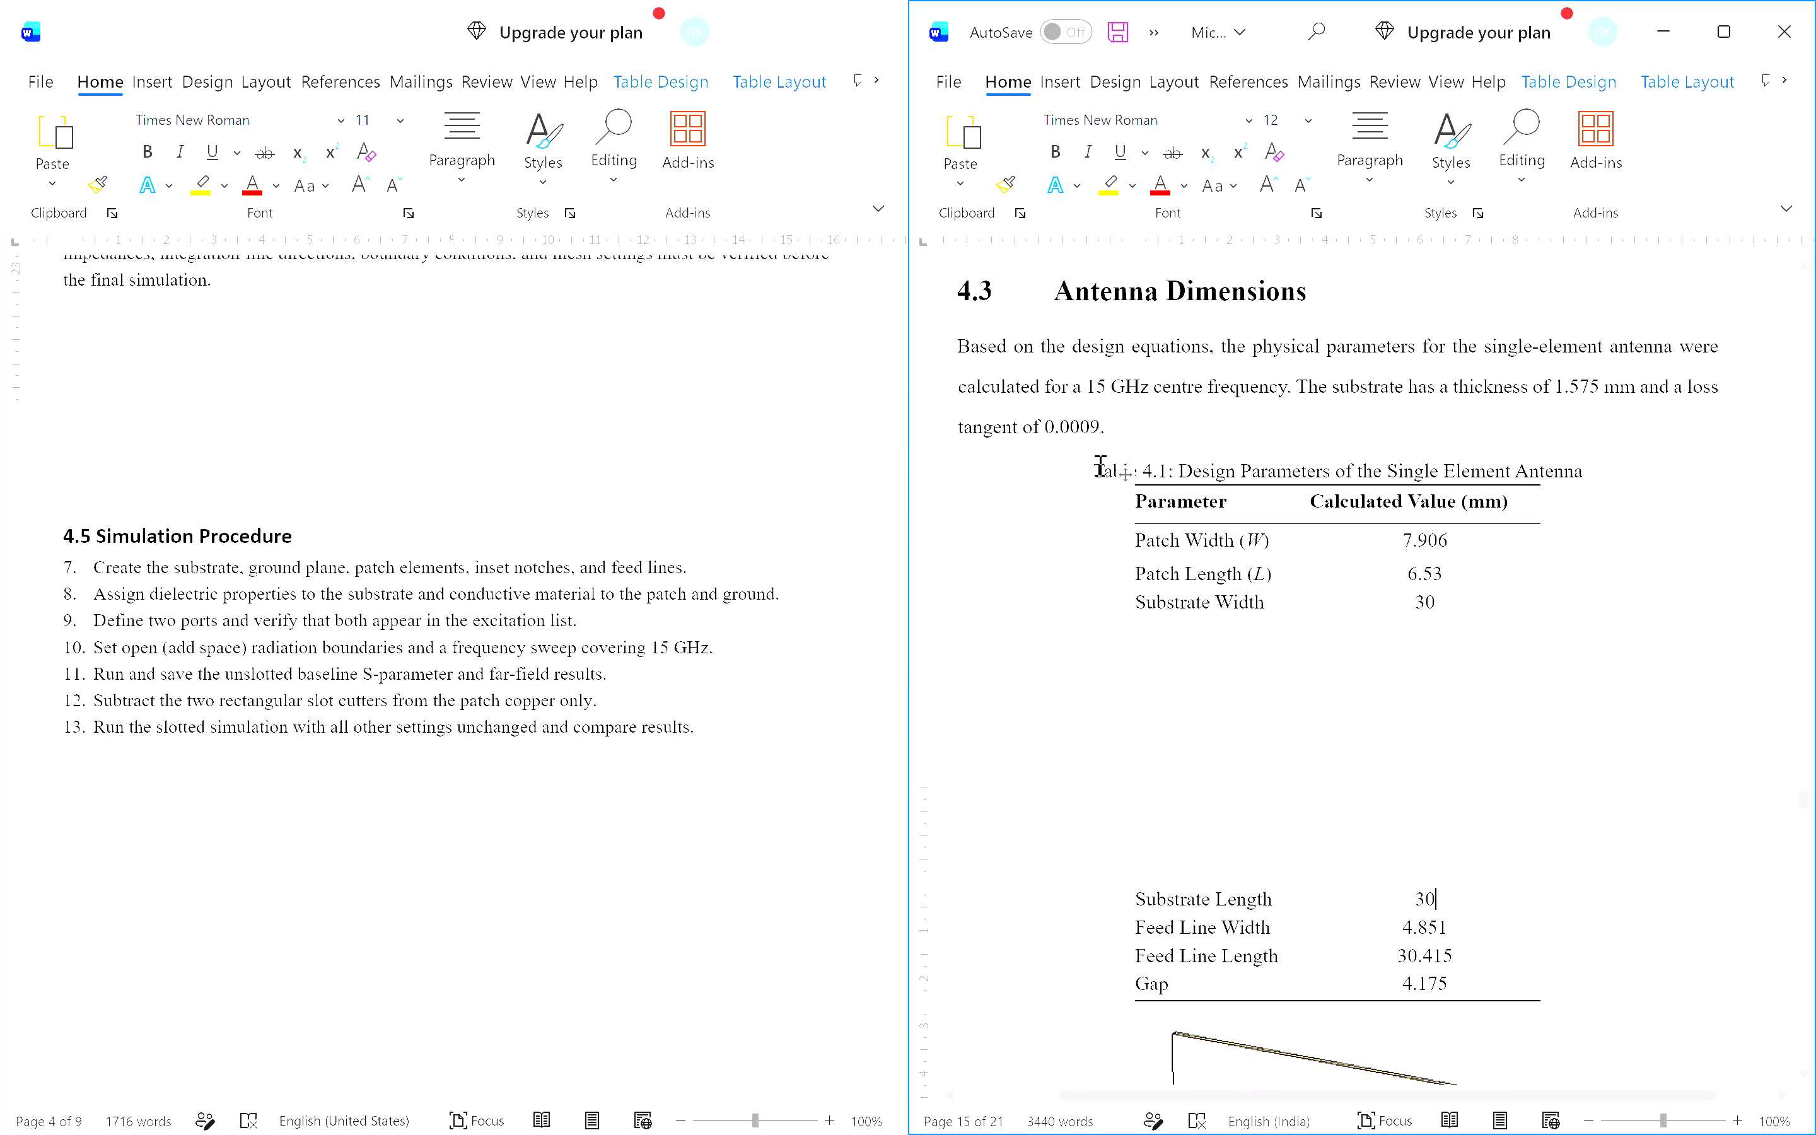
left_click_drag(1109, 526, 1182, 975)
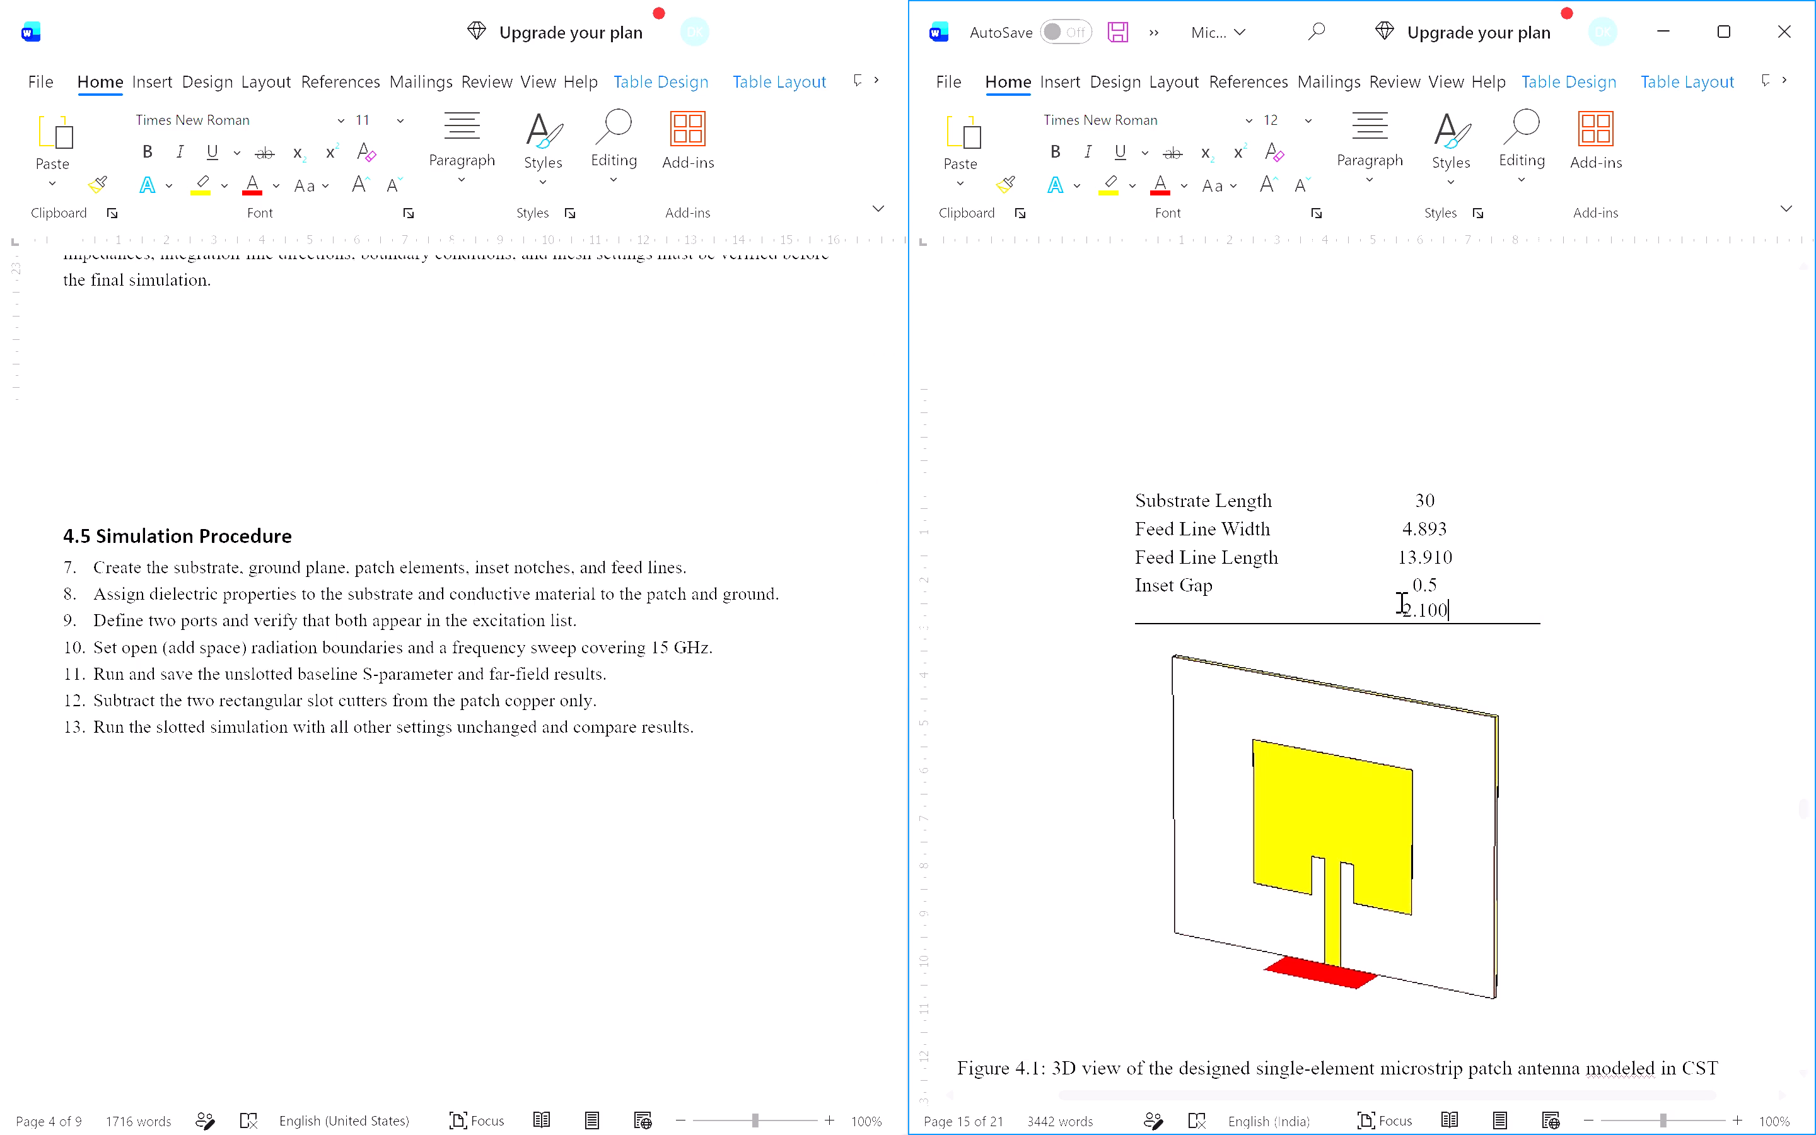
Label the 2.100 entry below Inset Gap in the report's Table 4.1 as Inset Depth, checking it against ChatGPT's parameter table.
left_click(1184, 606)
left_click(1226, 583)
key("Return")
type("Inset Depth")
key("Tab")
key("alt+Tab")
scroll(1213, 652, "down", 1)
key("alt+Tab")
Select the 3D antenna image of Figure 4.1 in the report and launch CST Studio Suite.
scroll(1213, 652, "down", 1)
scroll(1213, 652, "up", 1)
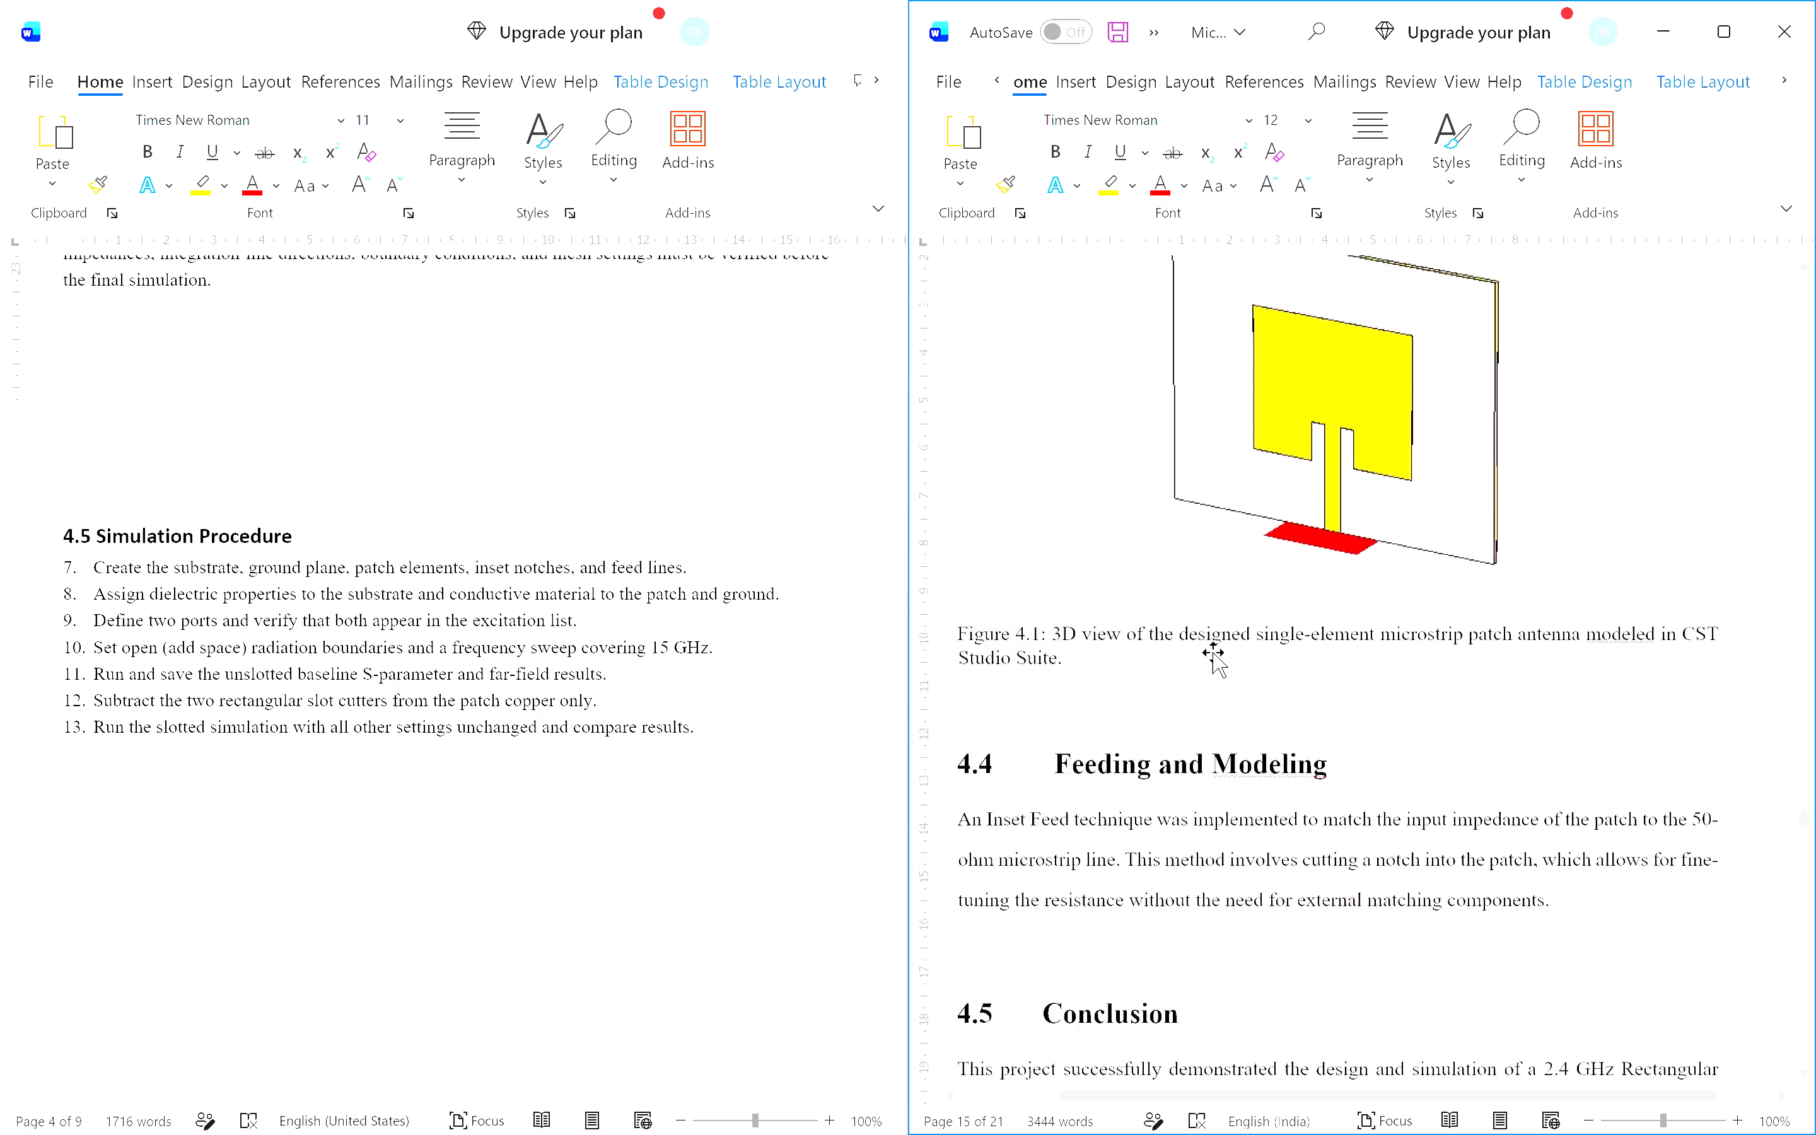
scroll(1213, 652, "up", 1)
left_click(1213, 652)
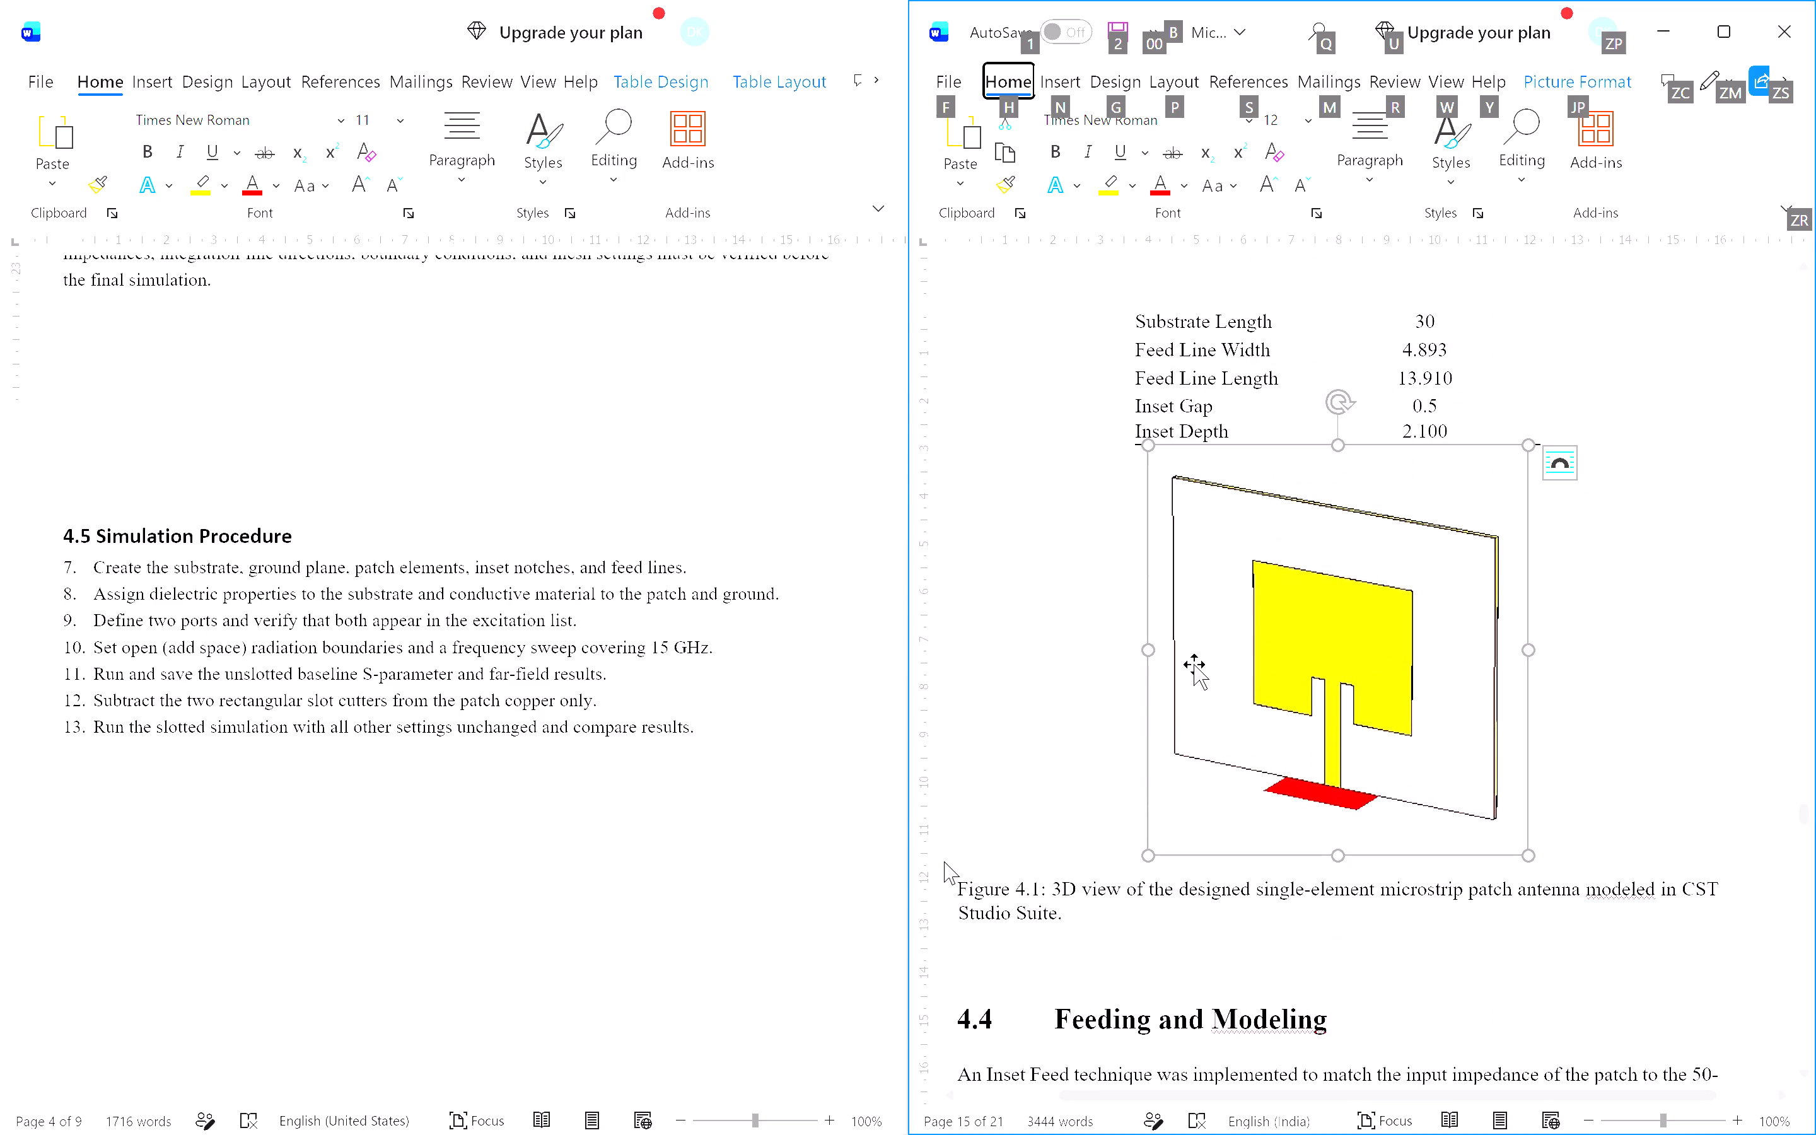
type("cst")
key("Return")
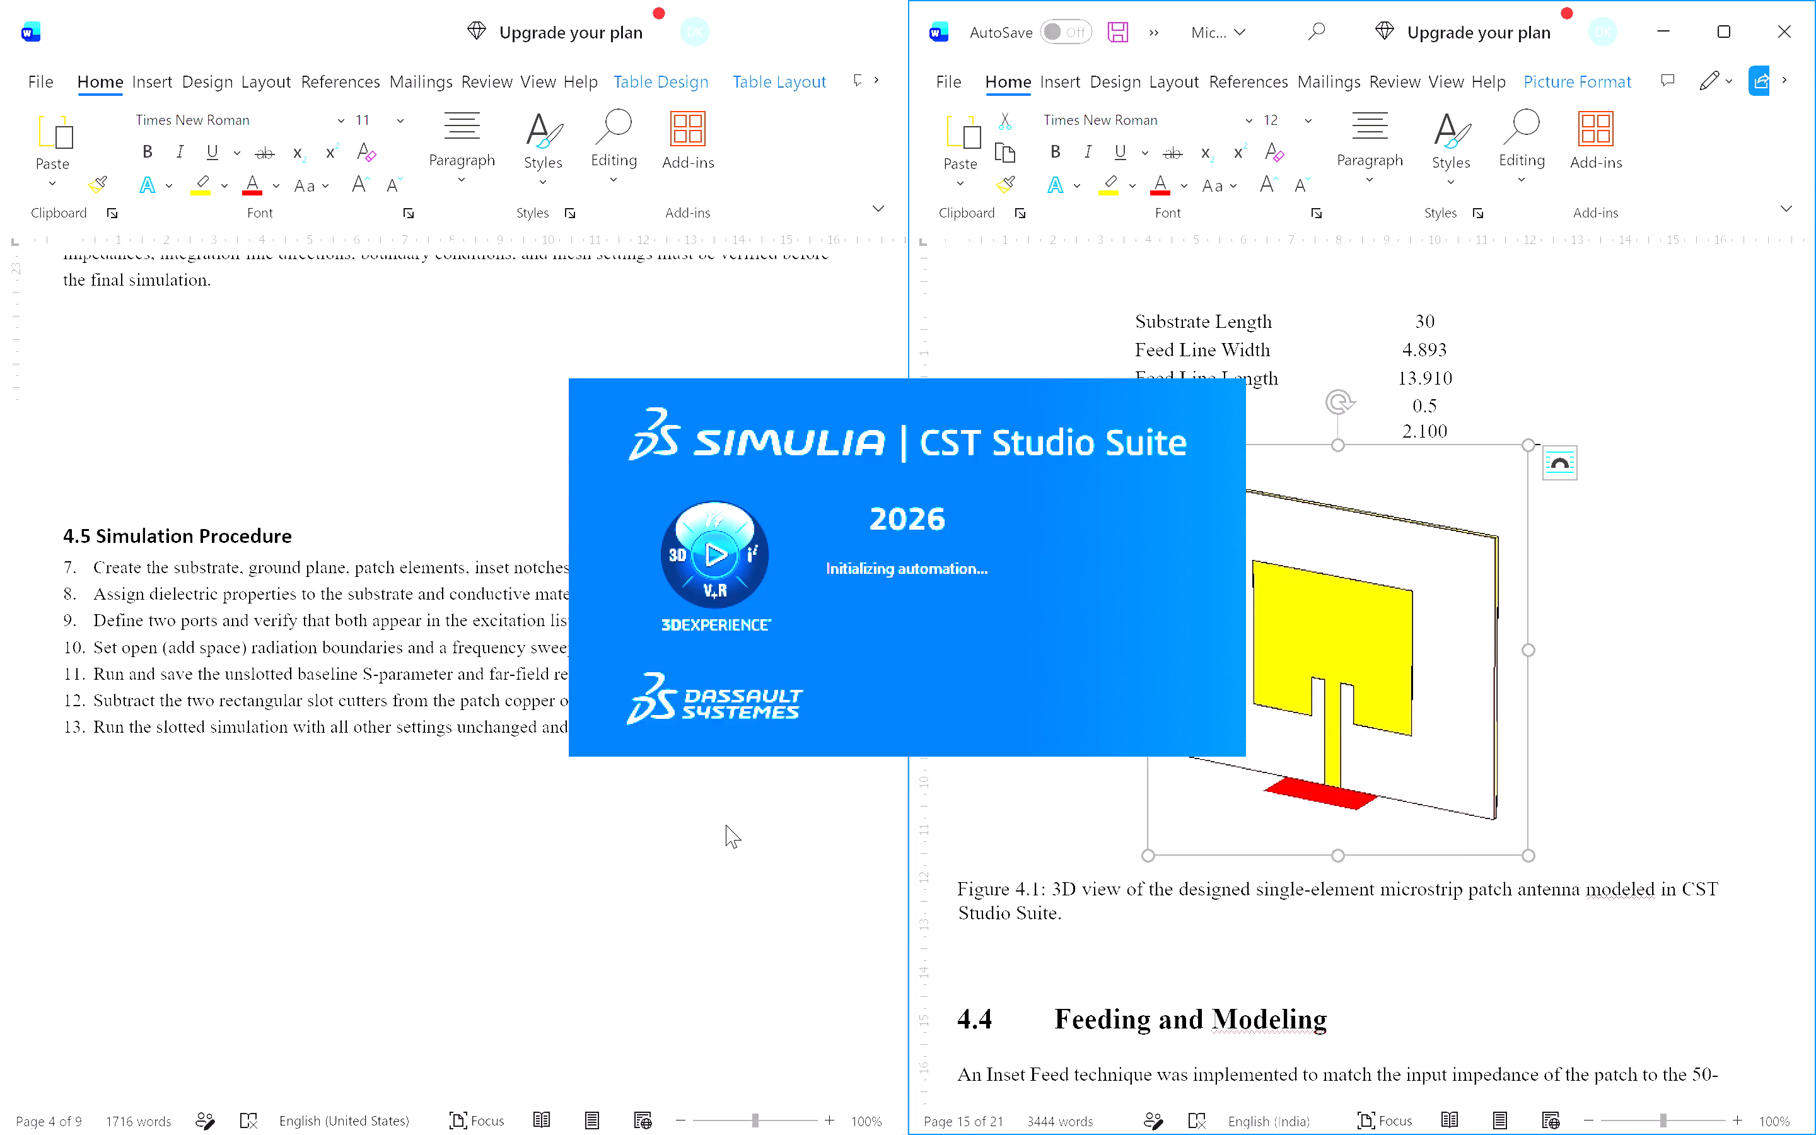
left_click(726, 825)
key("alt+Tab")
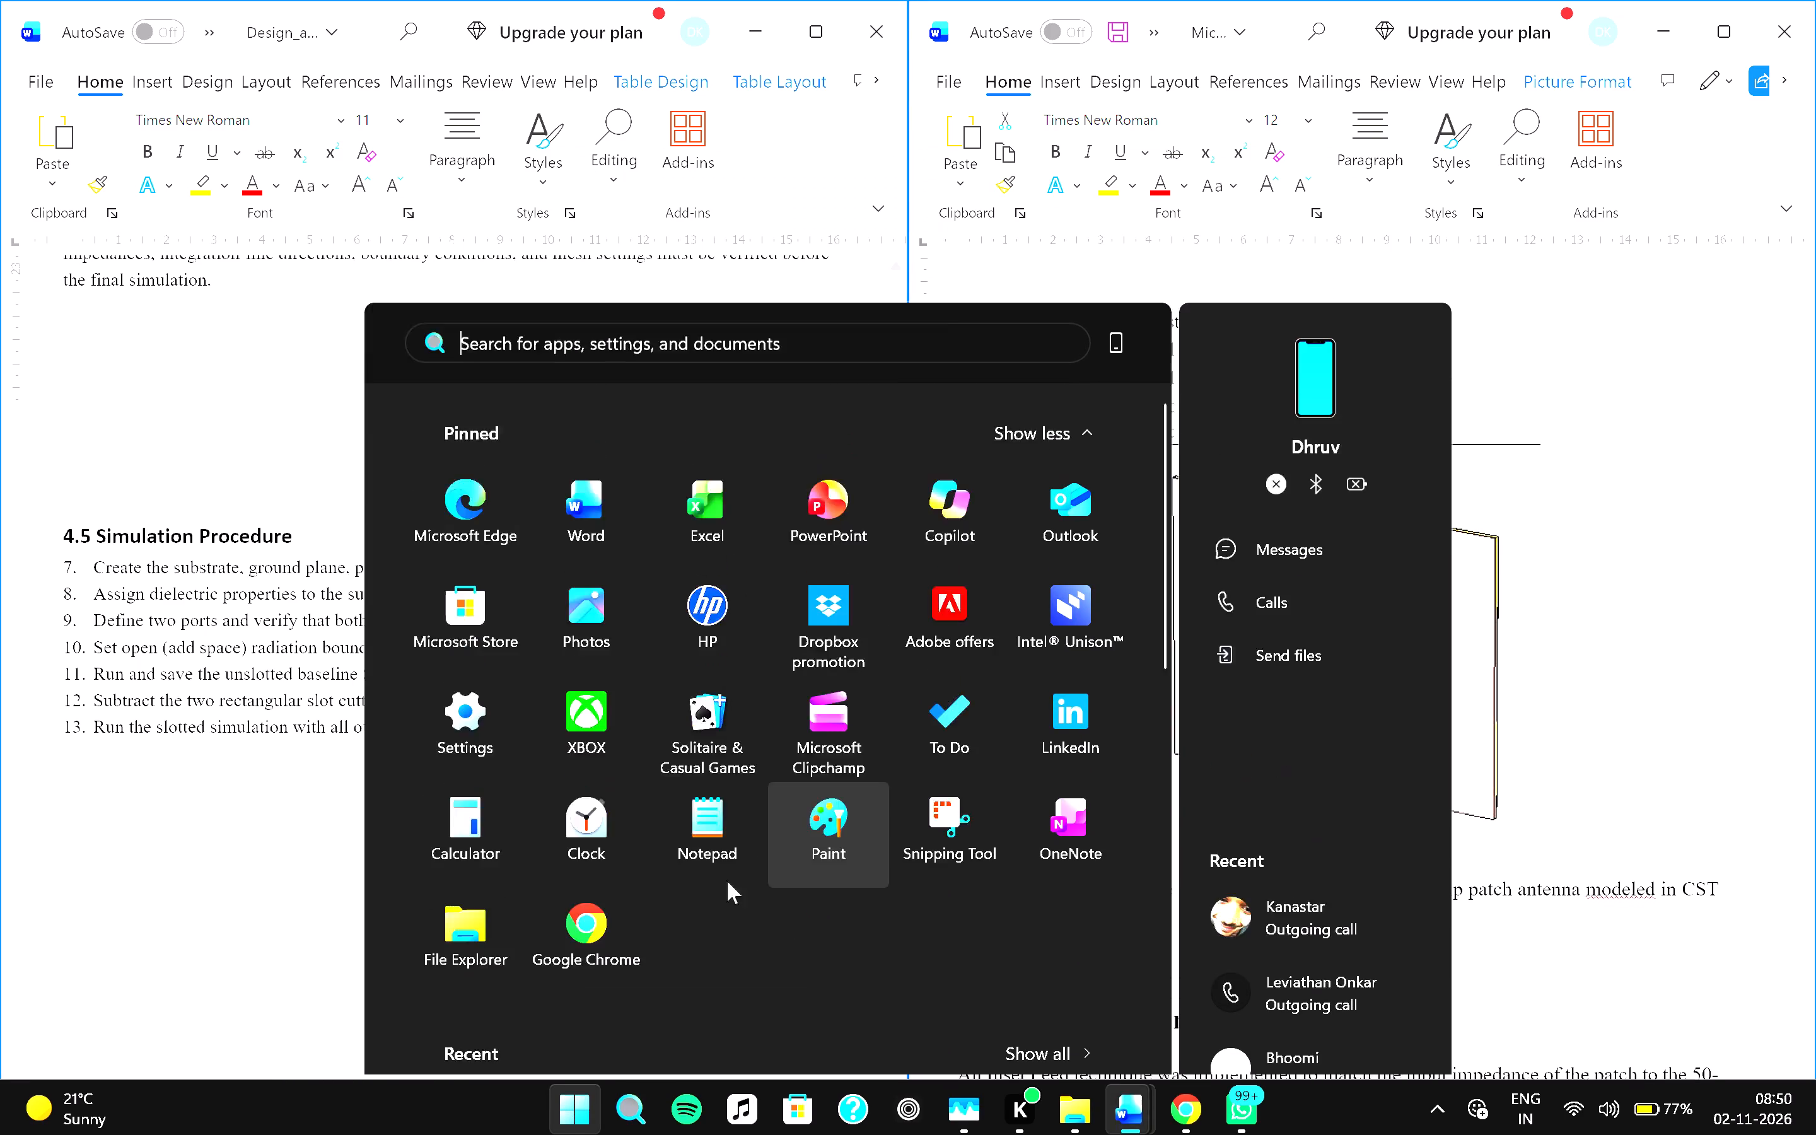